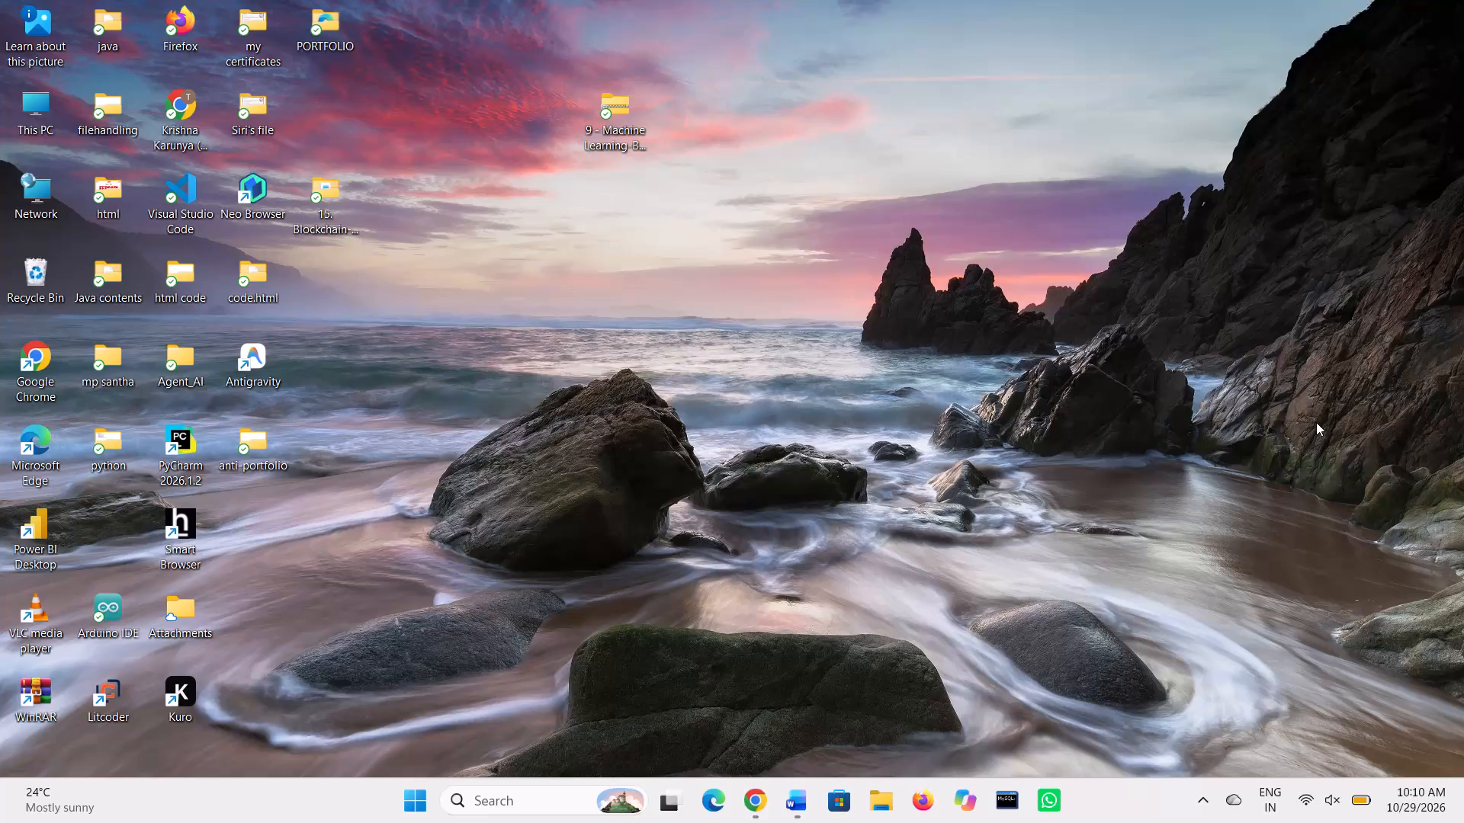
Refresh the desktop and switch to the project documentation open in Word.
right_click(1108, 318)
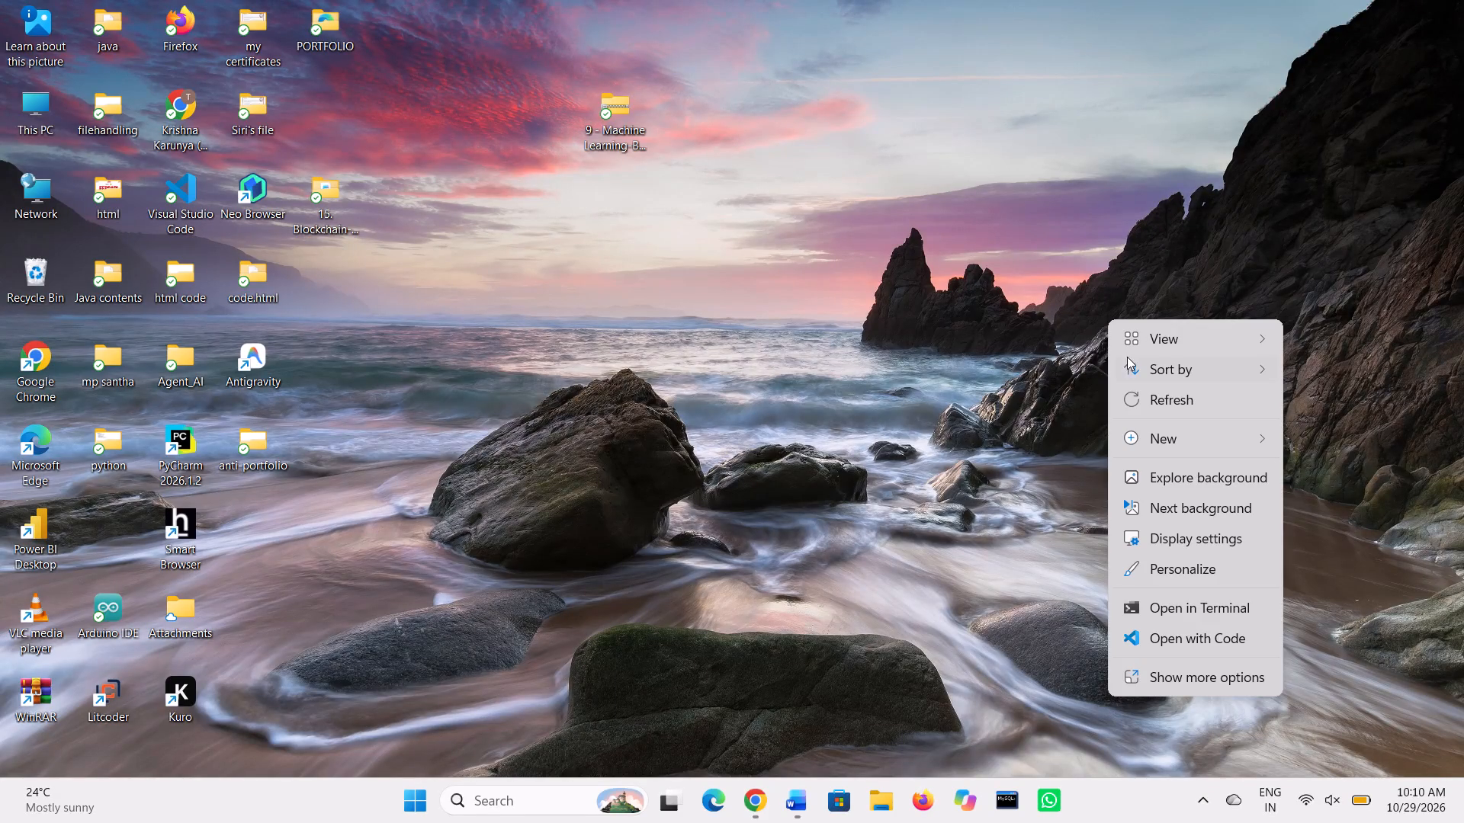
left_click(1124, 406)
left_click(801, 816)
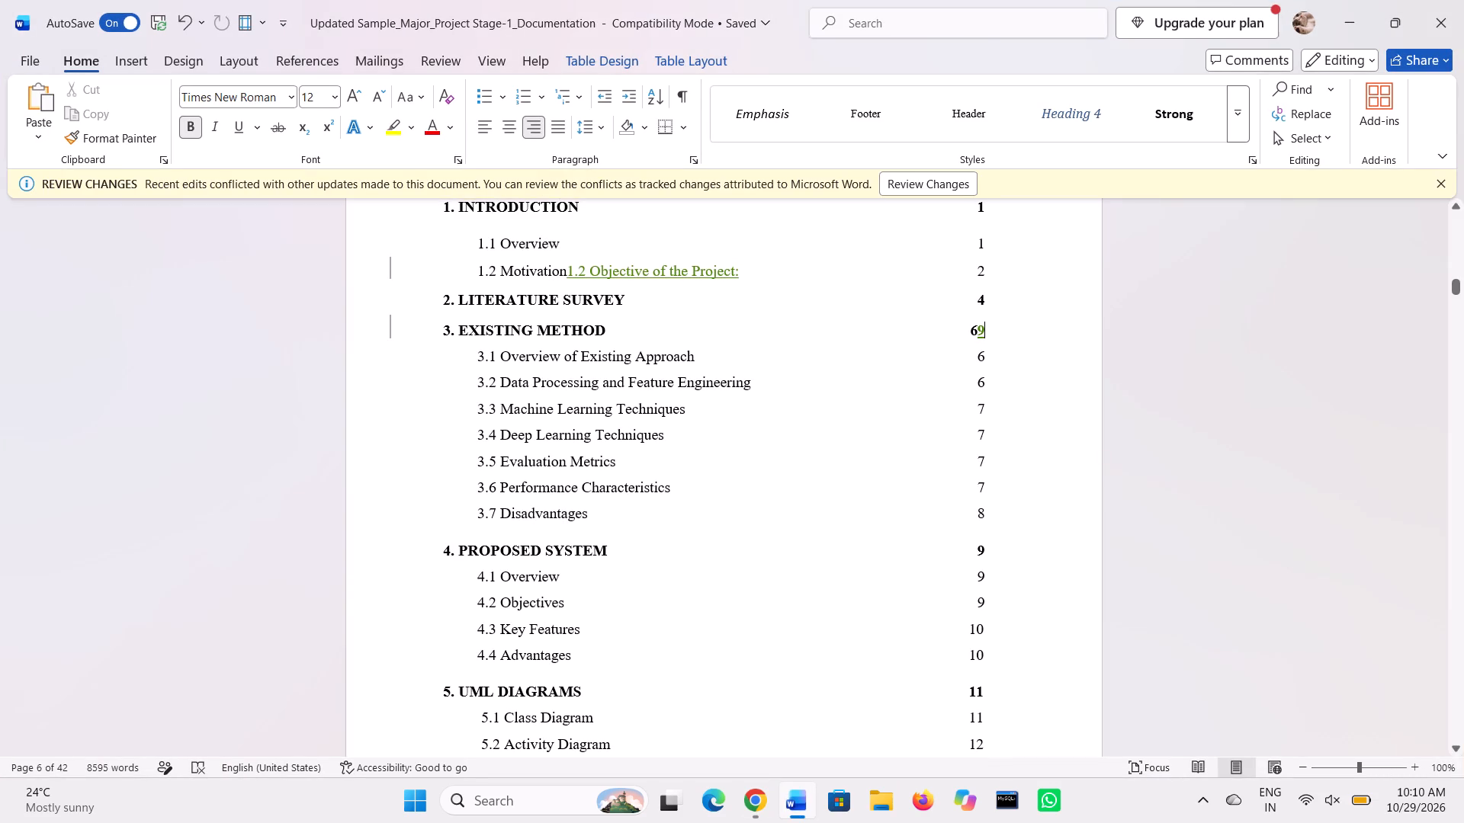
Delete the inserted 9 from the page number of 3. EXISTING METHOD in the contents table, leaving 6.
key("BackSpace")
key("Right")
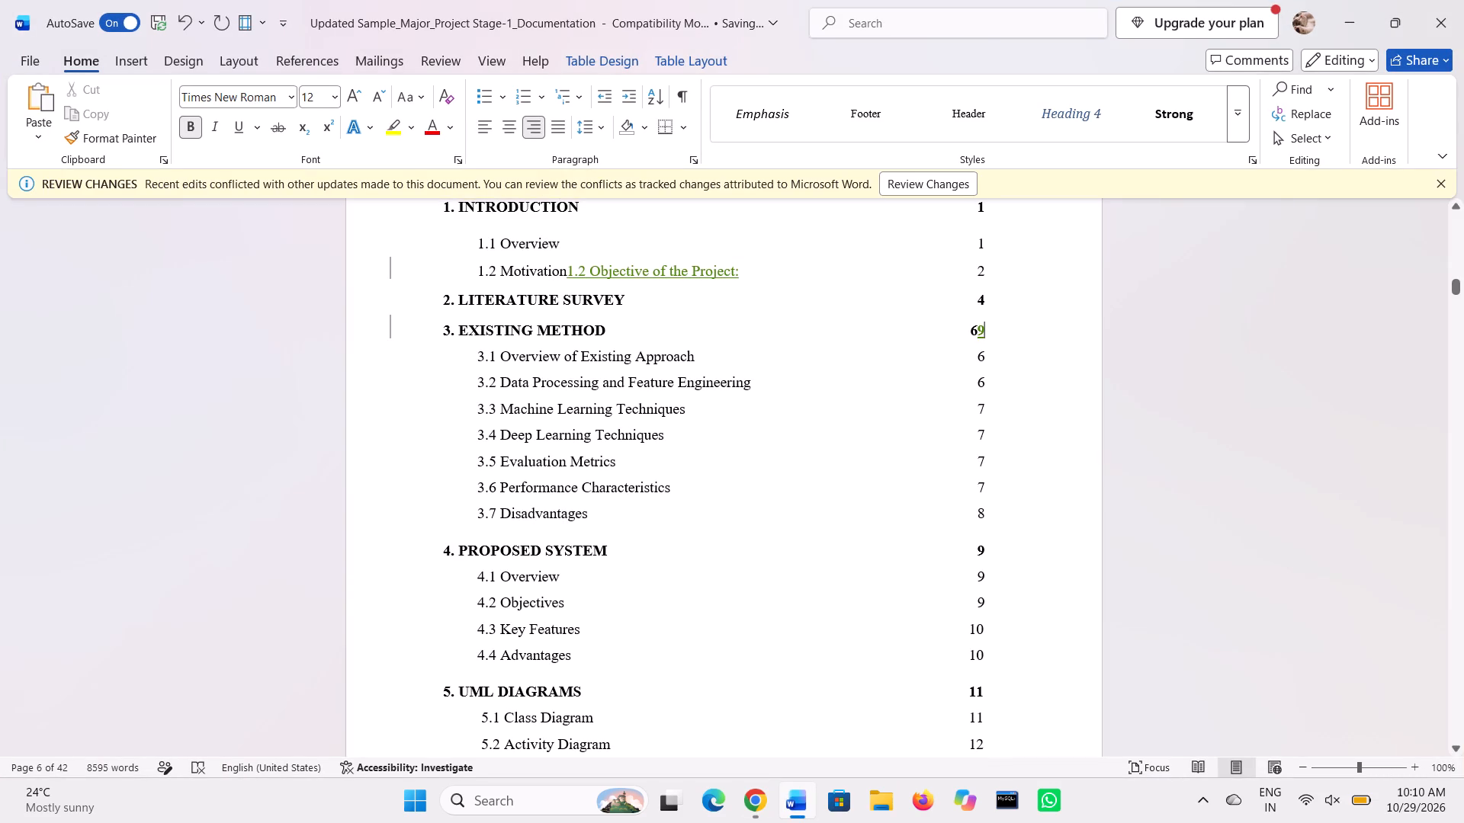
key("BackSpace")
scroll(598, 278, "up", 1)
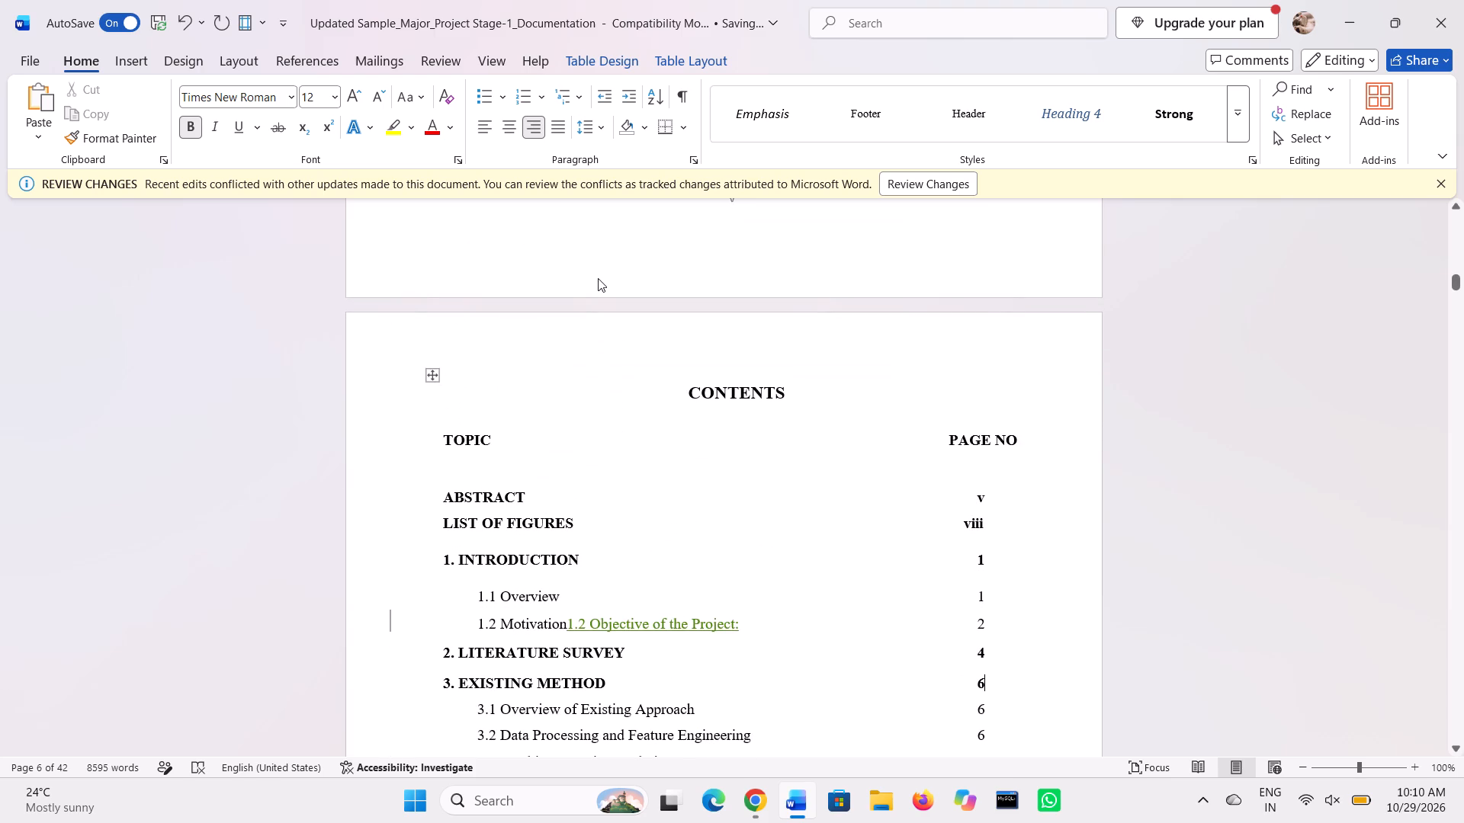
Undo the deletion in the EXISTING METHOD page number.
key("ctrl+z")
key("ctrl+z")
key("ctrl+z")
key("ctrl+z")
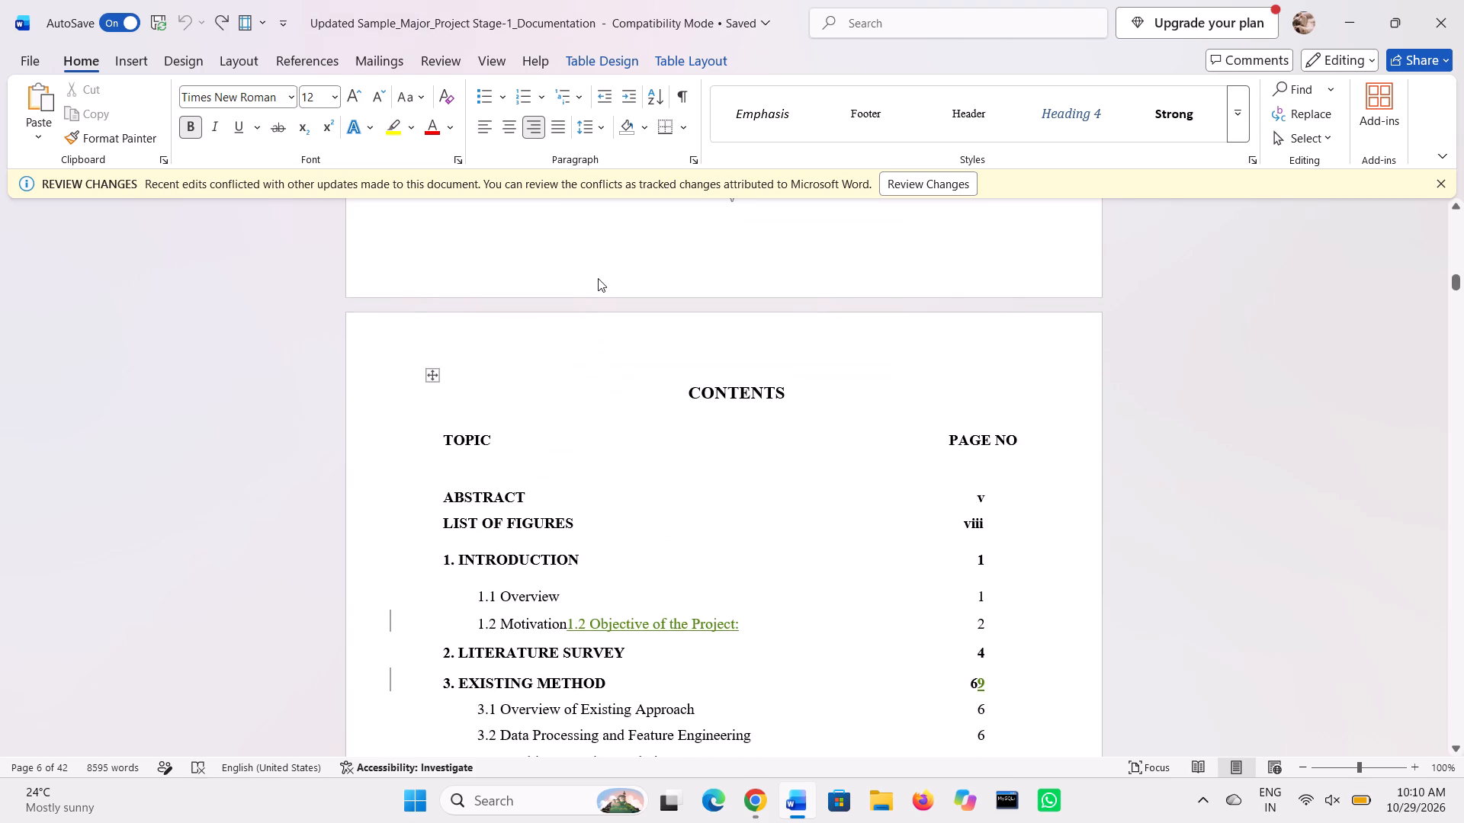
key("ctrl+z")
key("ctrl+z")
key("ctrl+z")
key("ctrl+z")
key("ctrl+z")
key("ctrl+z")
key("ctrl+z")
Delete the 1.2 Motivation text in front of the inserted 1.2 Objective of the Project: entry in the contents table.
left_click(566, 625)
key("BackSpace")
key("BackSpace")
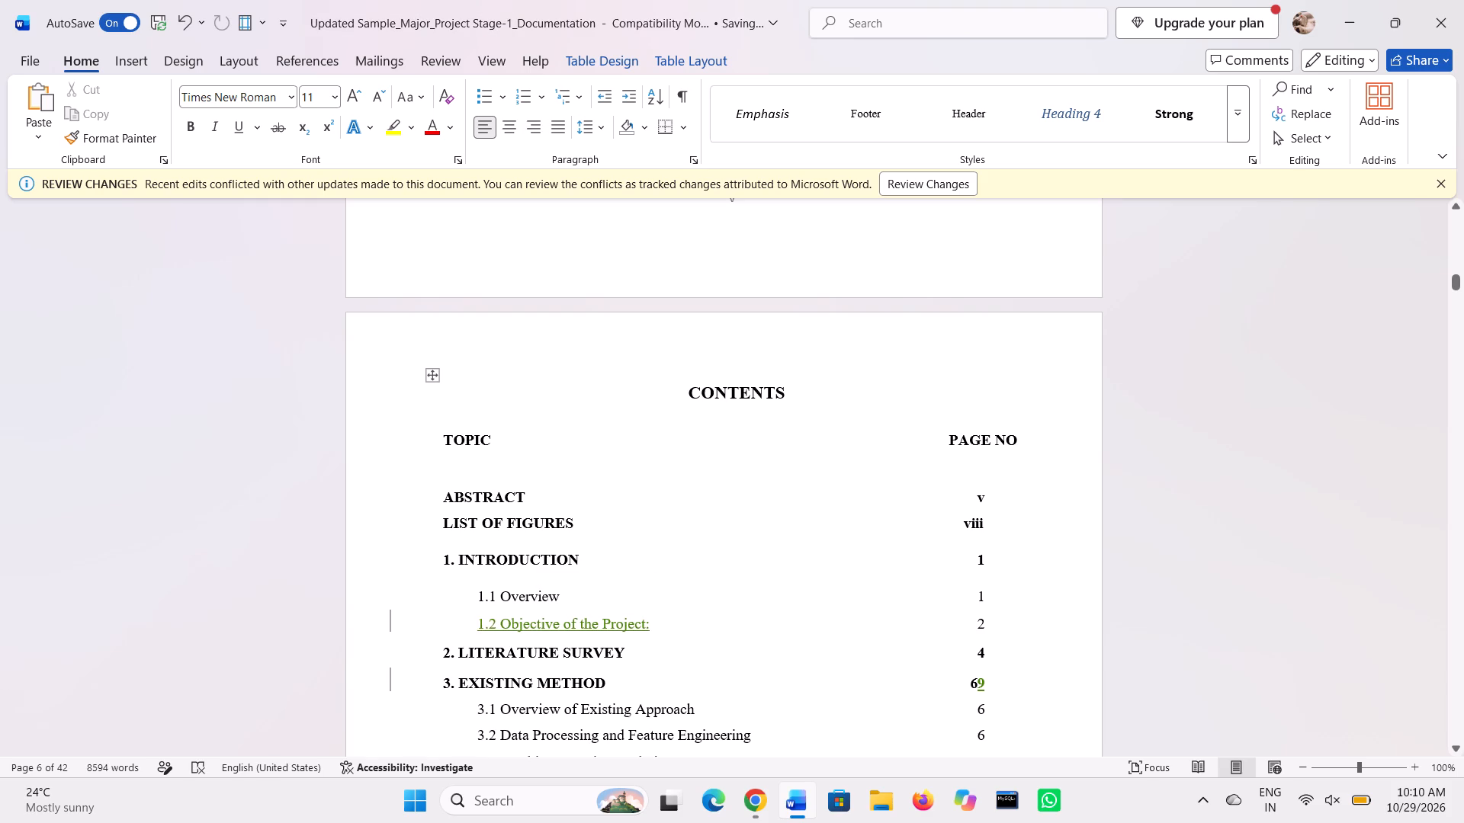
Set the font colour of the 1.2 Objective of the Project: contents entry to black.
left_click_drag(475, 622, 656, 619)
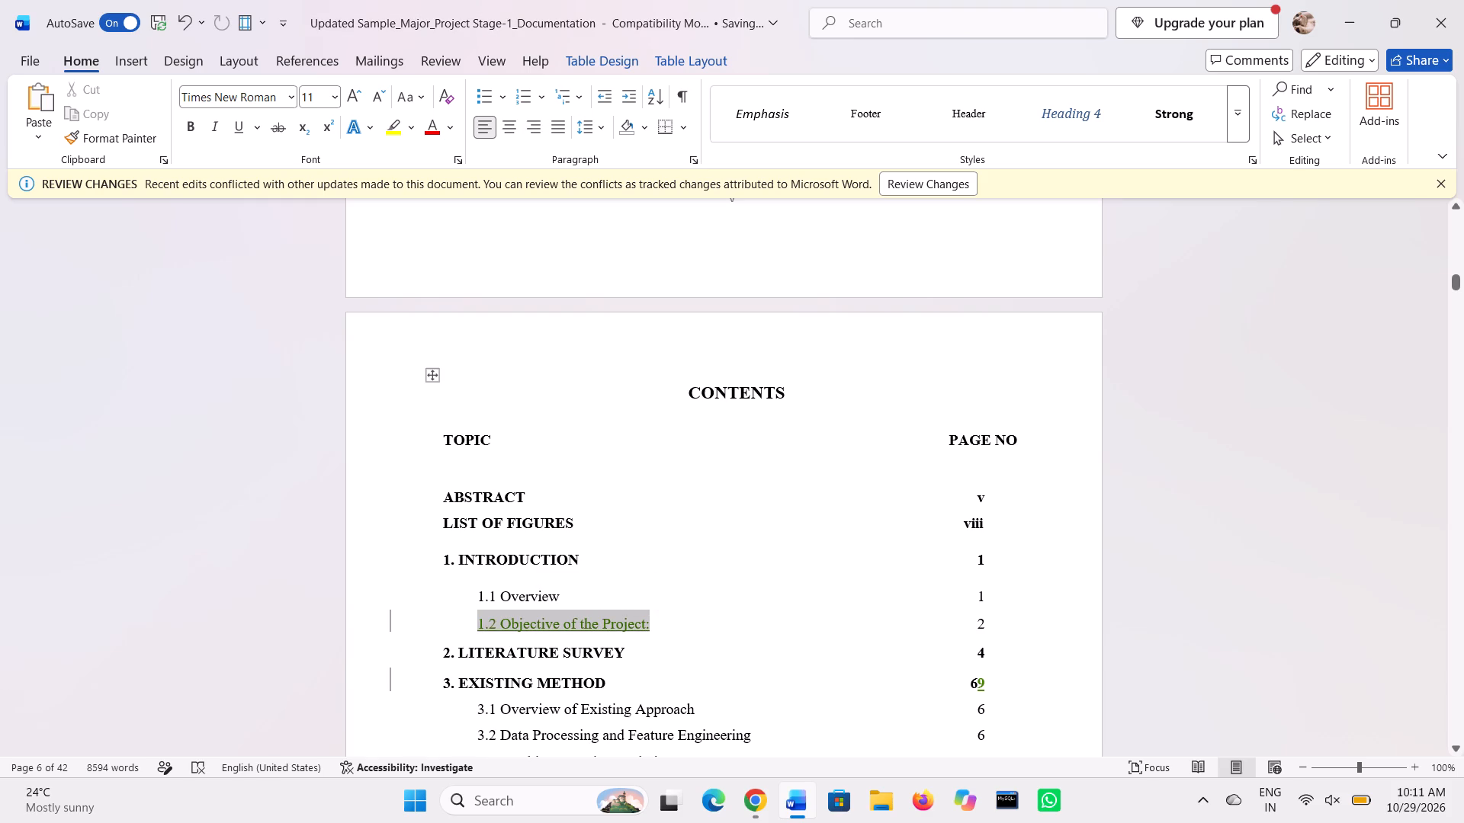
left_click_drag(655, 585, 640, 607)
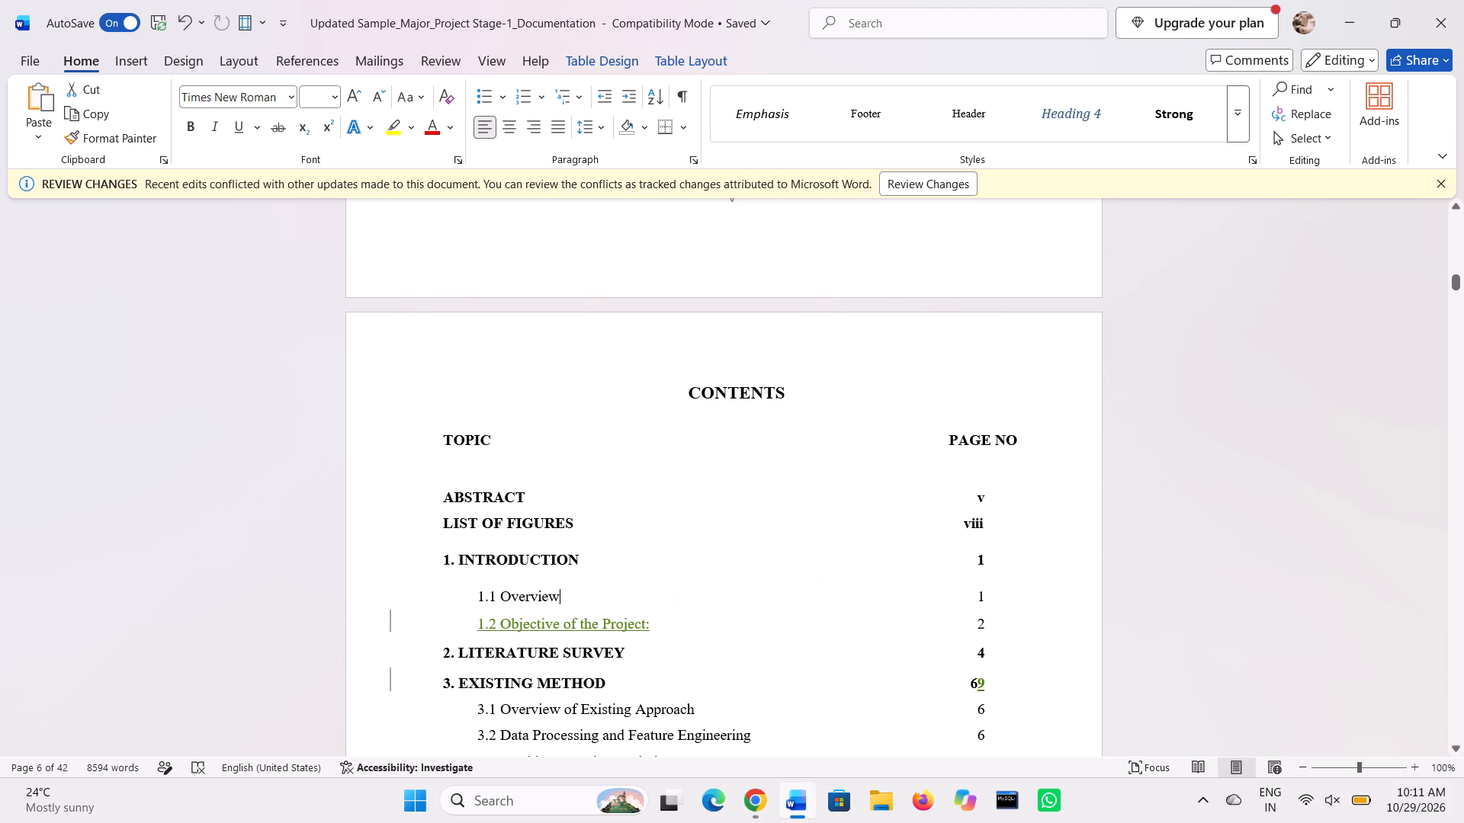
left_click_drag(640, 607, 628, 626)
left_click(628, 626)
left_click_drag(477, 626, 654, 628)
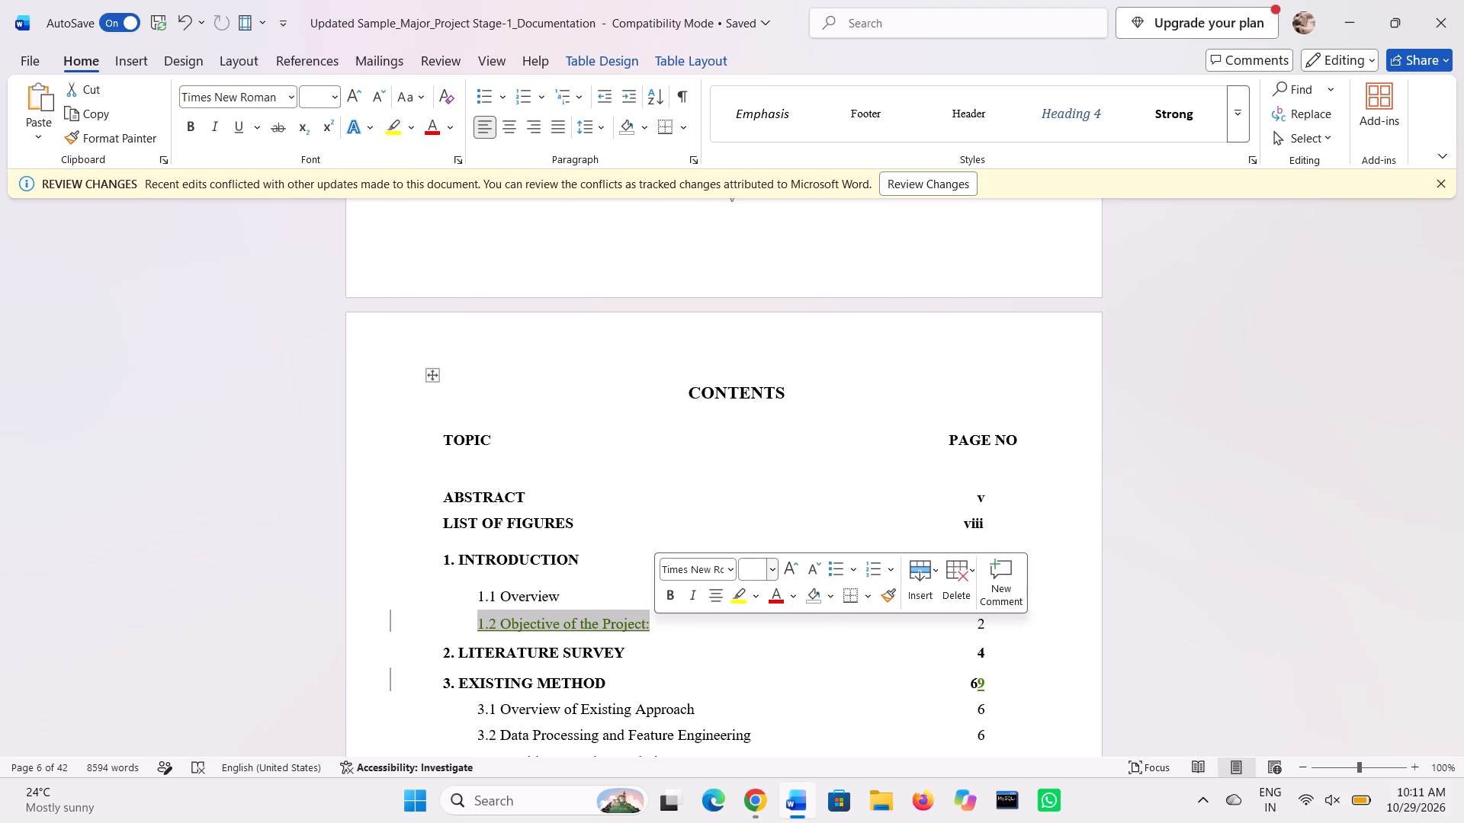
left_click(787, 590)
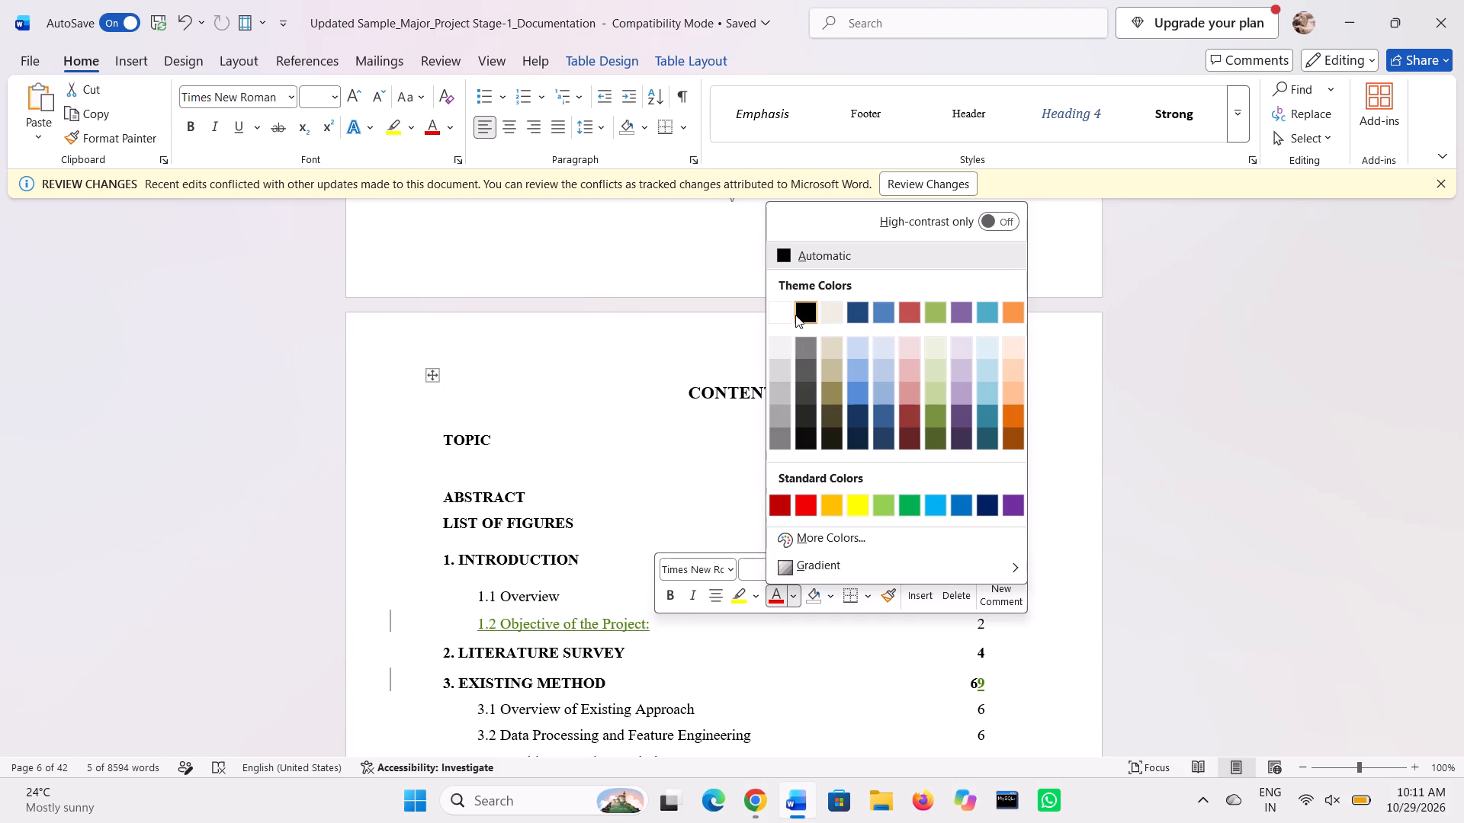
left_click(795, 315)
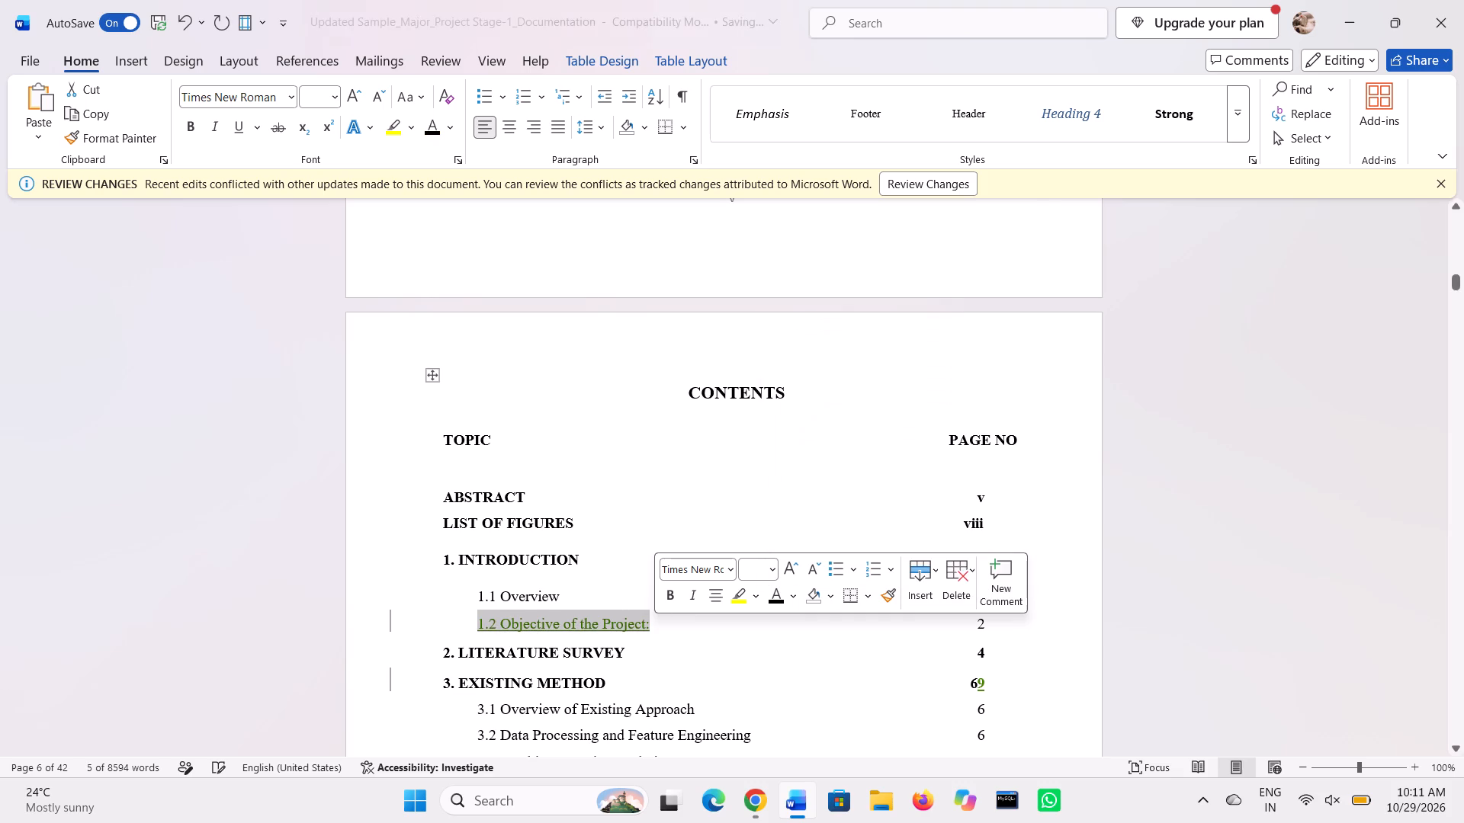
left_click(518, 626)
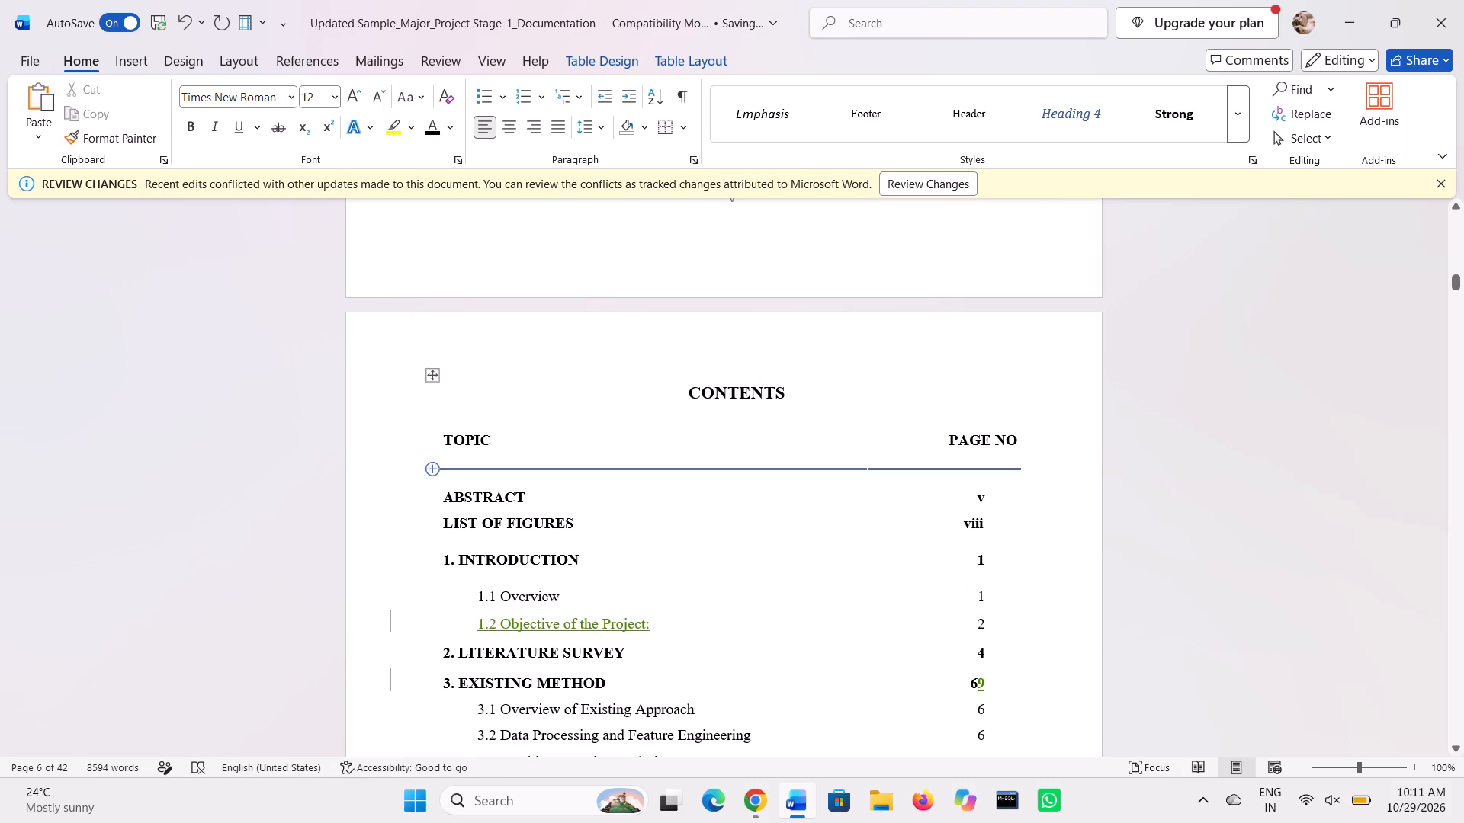
Open the review of the conflicting changes and check the tracked 1.2 entry under INTRODUCTION.
left_click(938, 174)
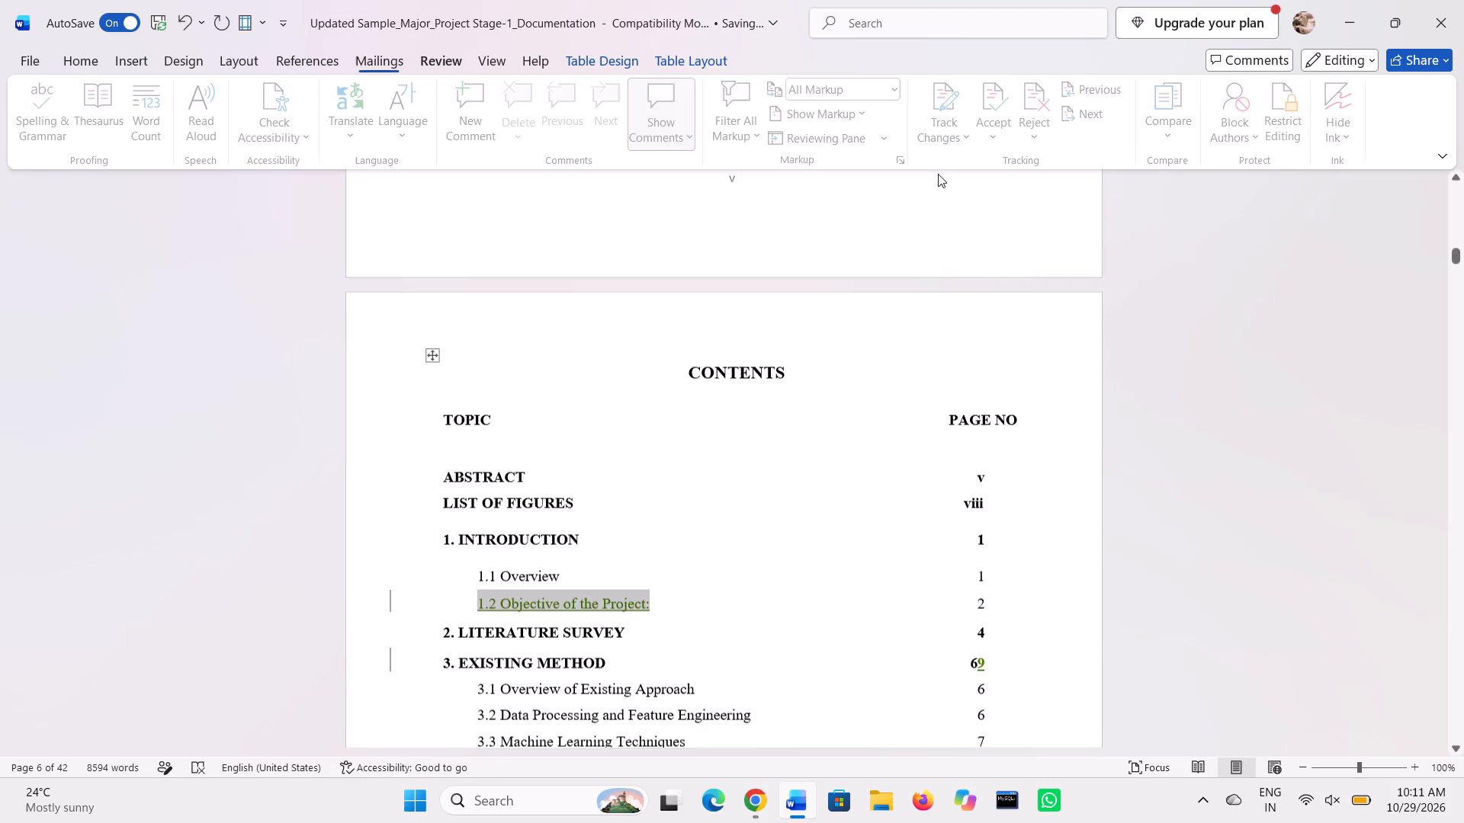
left_click(530, 564)
left_click(542, 597)
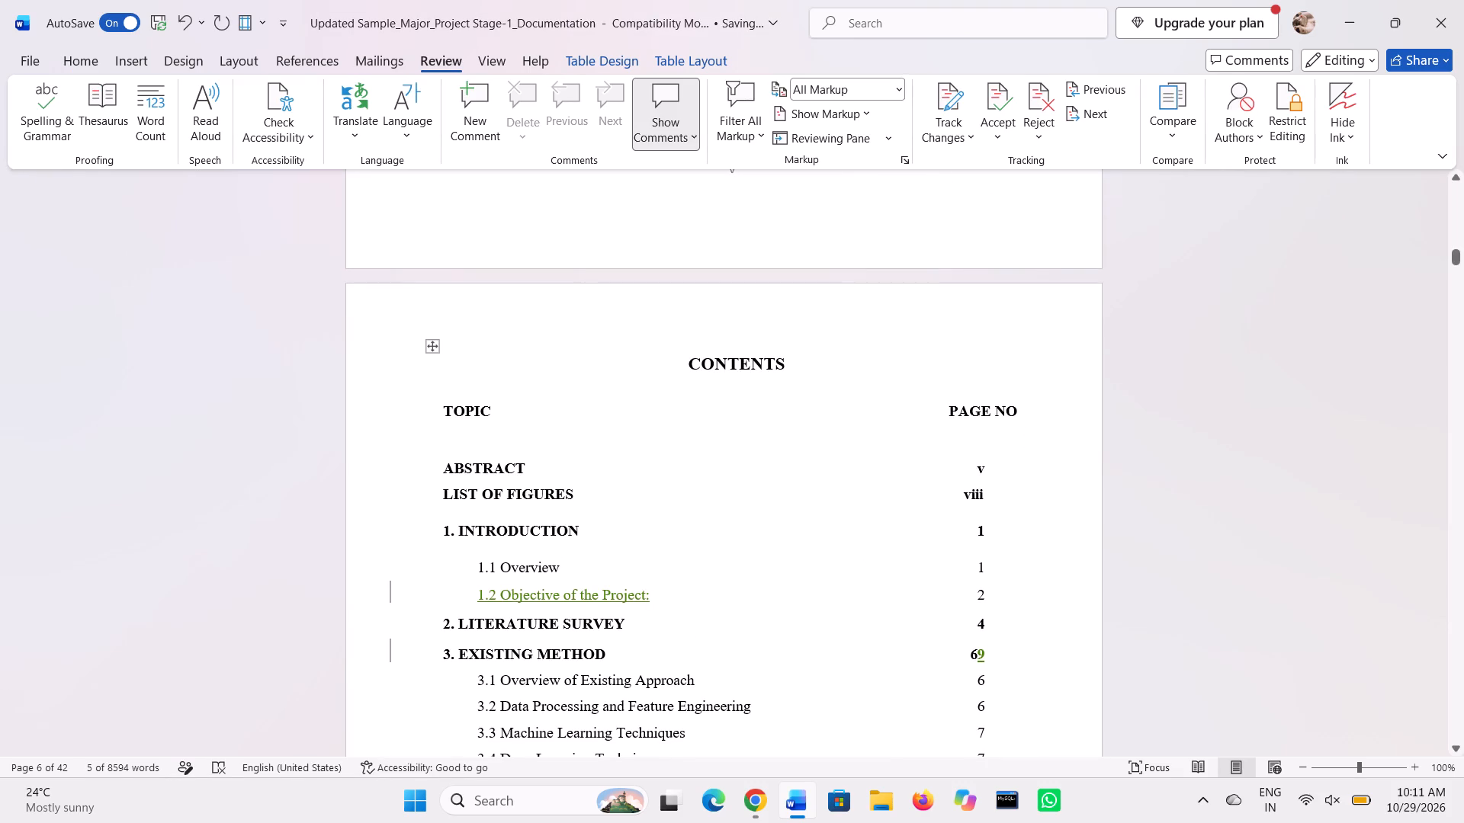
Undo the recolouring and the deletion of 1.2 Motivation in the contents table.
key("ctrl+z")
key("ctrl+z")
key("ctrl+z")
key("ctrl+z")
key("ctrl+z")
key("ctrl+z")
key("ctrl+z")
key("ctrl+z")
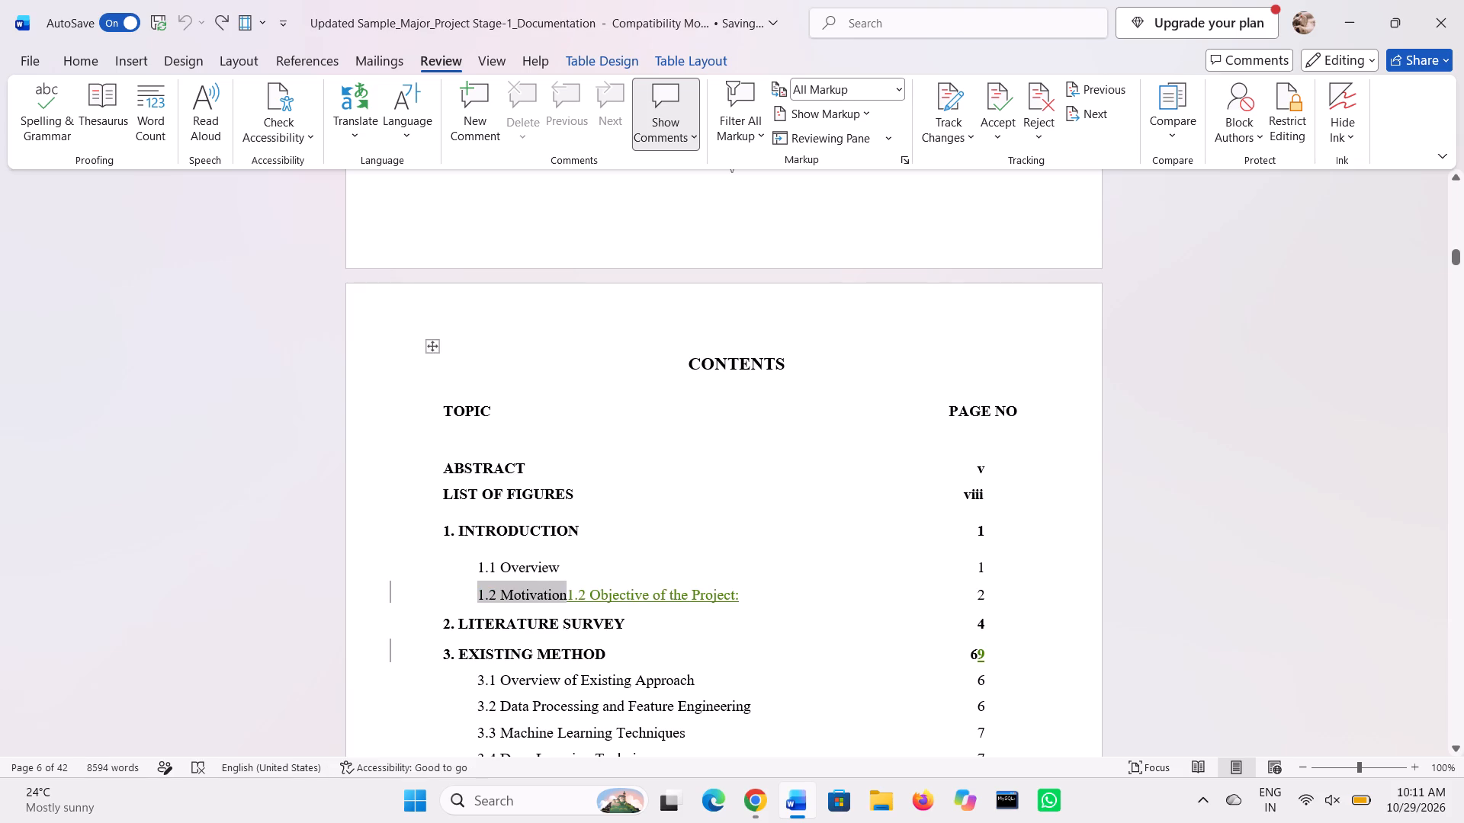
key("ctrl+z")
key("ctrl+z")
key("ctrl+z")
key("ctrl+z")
Clear all text from the 1.2 entry under INTRODUCTION in the contents table and enter only the number 1.2 followed by a space.
left_click(745, 600)
key("BackSpace")
key("BackSpace")
key("BackSpace")
key("BackSpace")
key("BackSpace")
key("BackSpace")
key("BackSpace")
key("BackSpace")
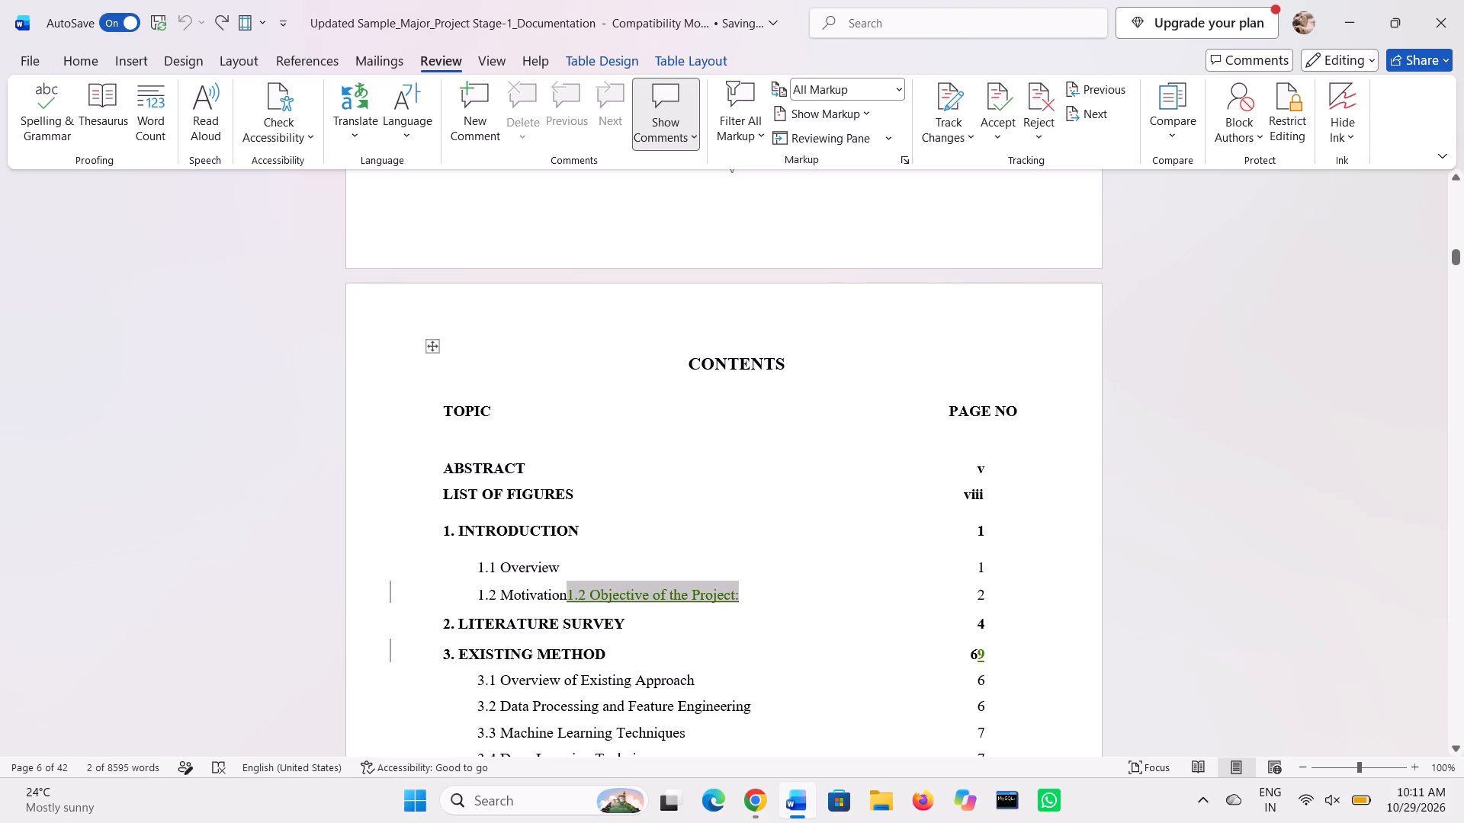
key("ctrl+z")
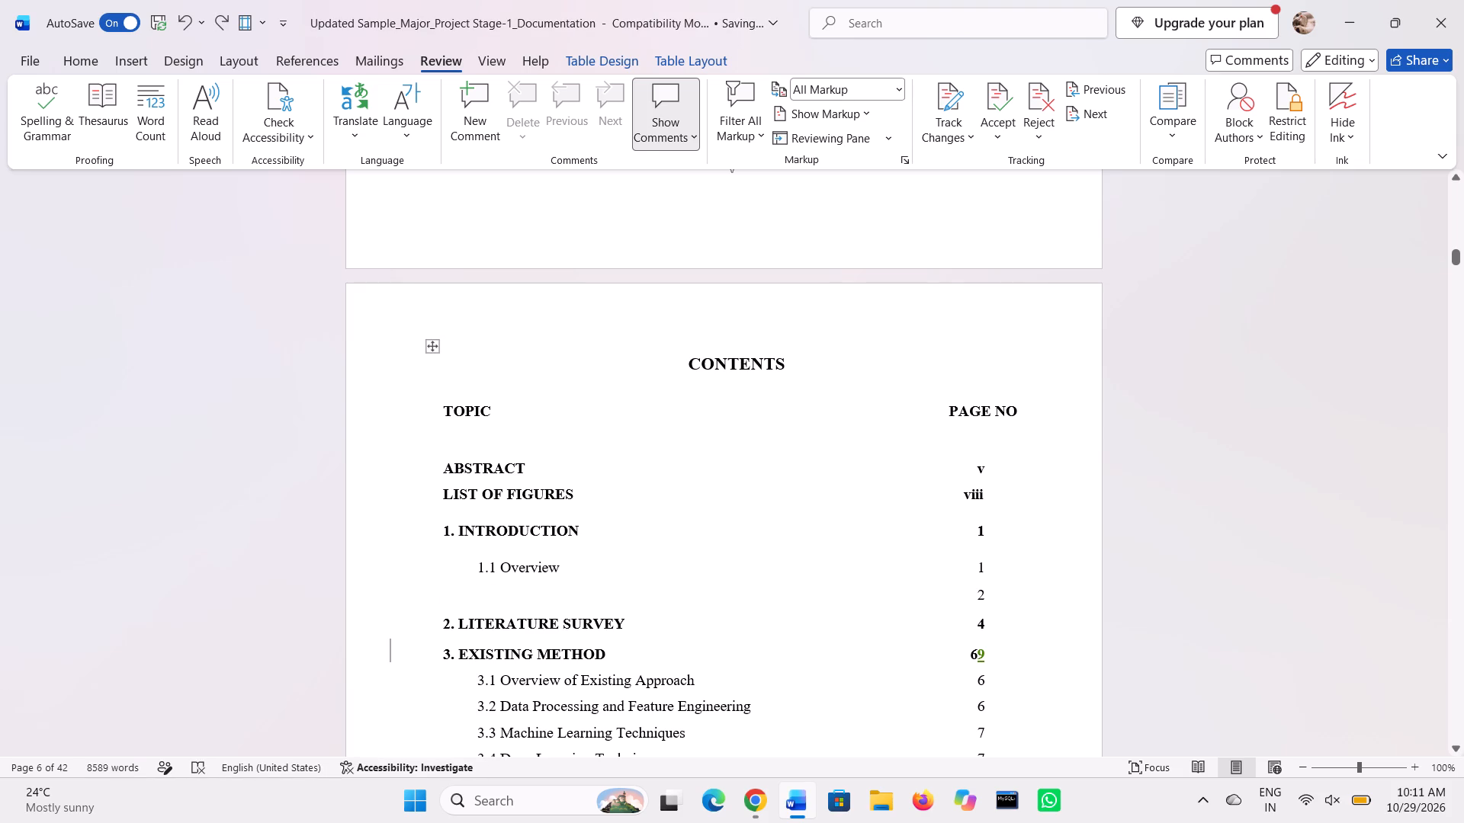
type("1.2")
key("space")
Remove the inserted 9 from the page number of 3. EXISTING METHOD so it reads 6.
scroll(745, 600, "down", 2)
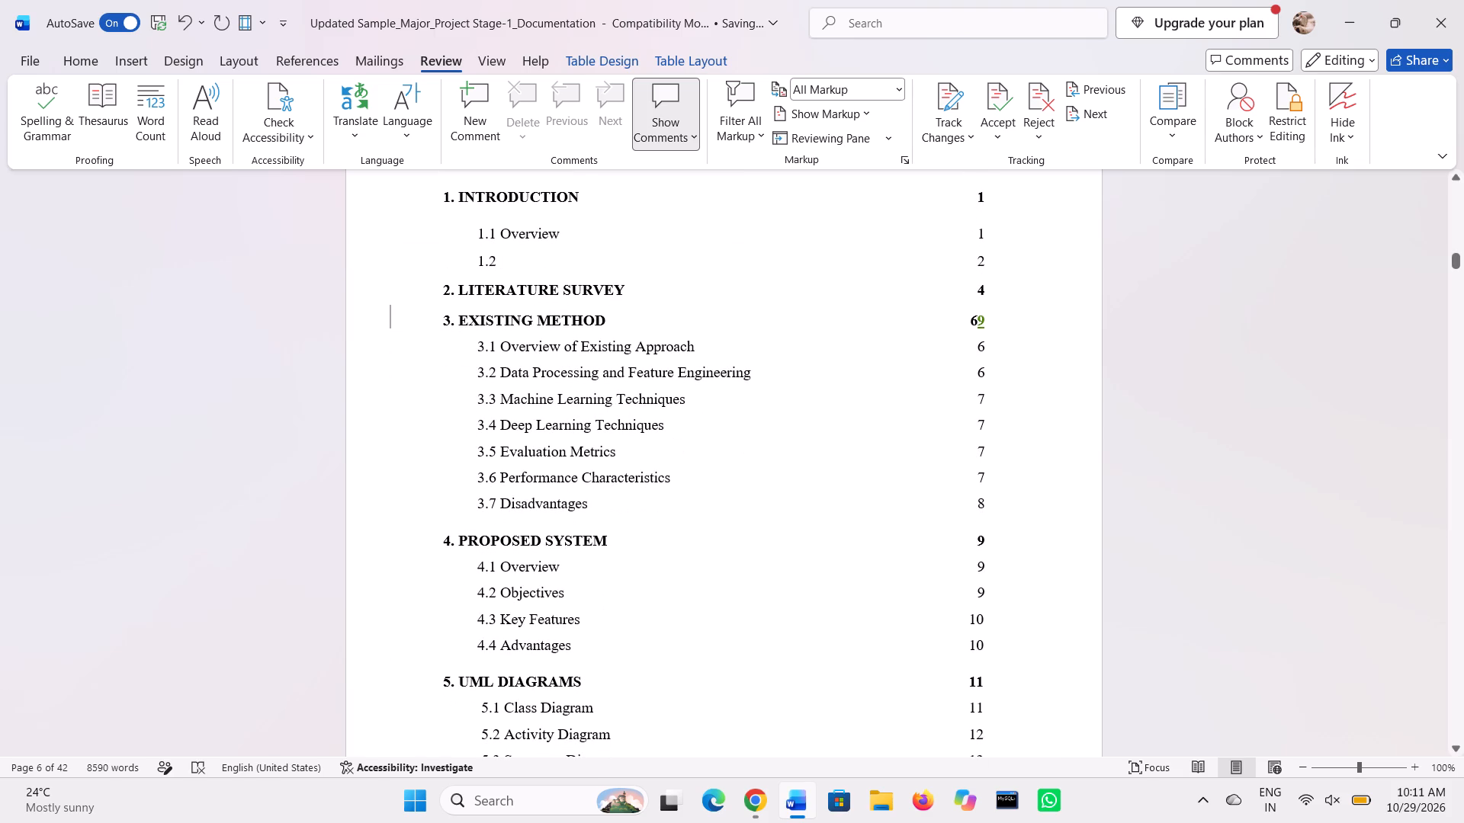
left_click(997, 321)
key("BackSpace")
key("BackSpace")
Copy the words Objective of the Project from the section 1.2 heading in the document body.
scroll(631, 579, "down", 18)
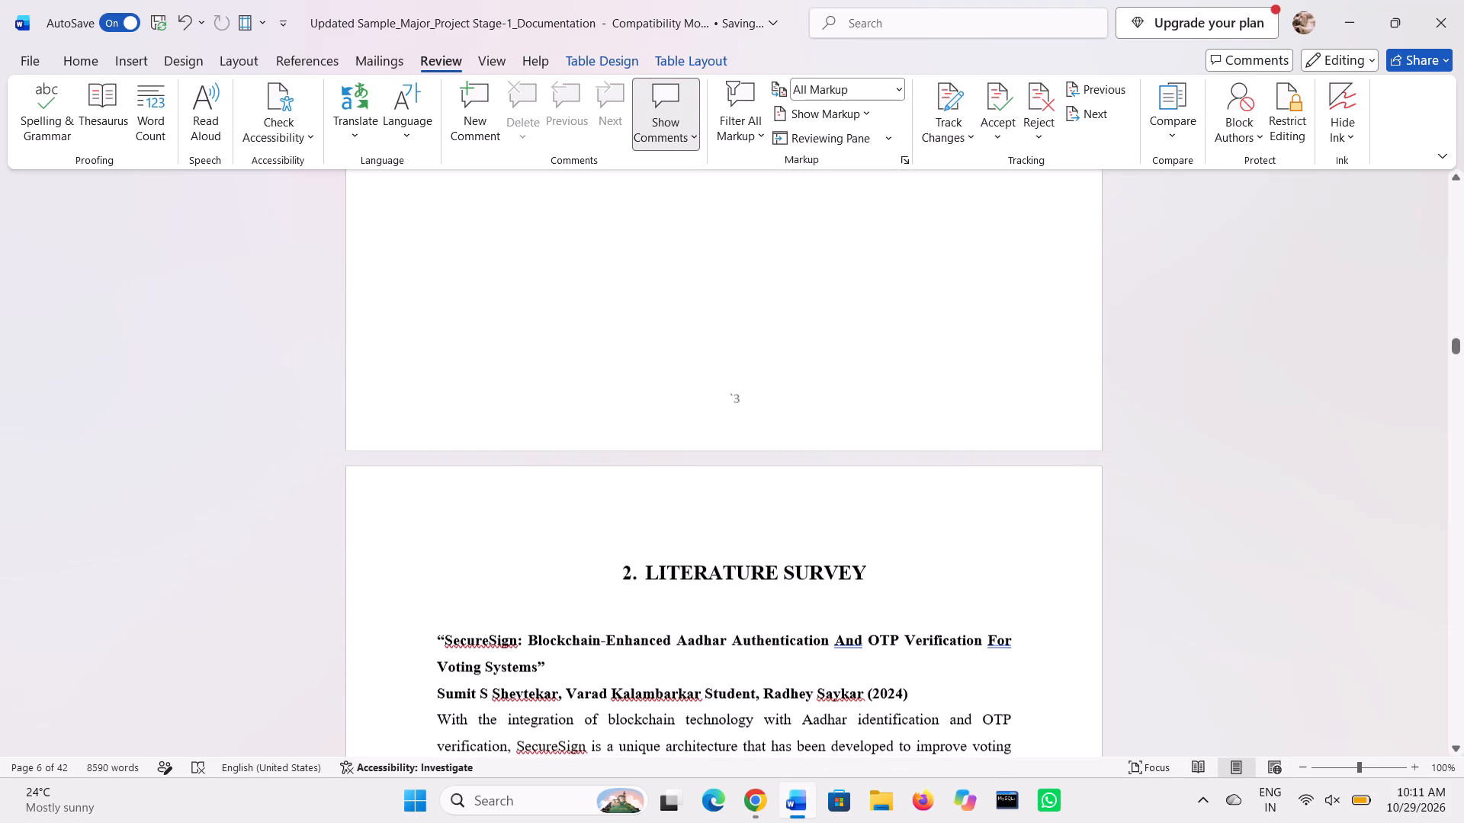
scroll(631, 579, "down", 2)
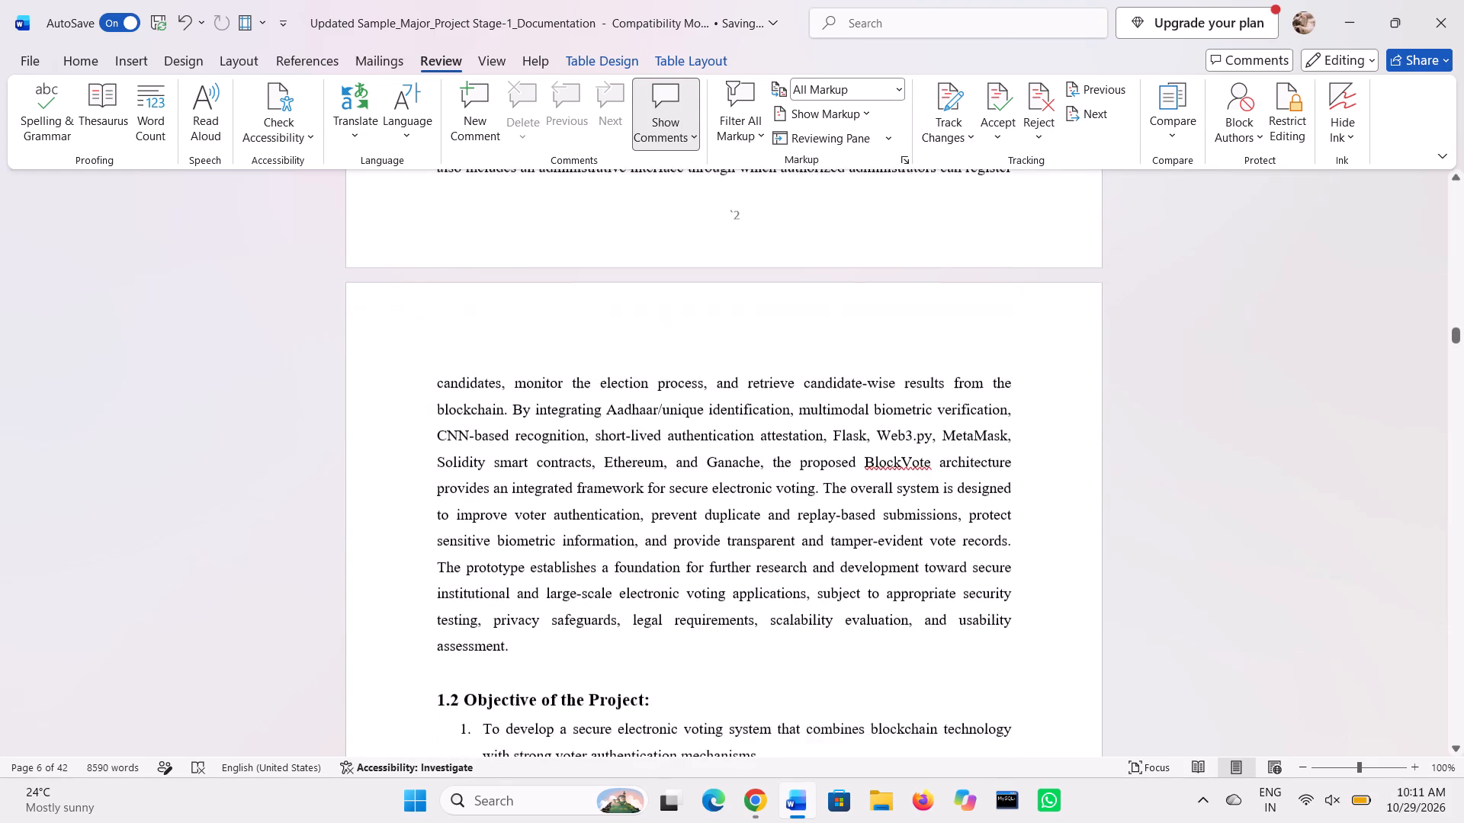
scroll(631, 579, "down", 1)
left_click_drag(641, 643, 539, 642)
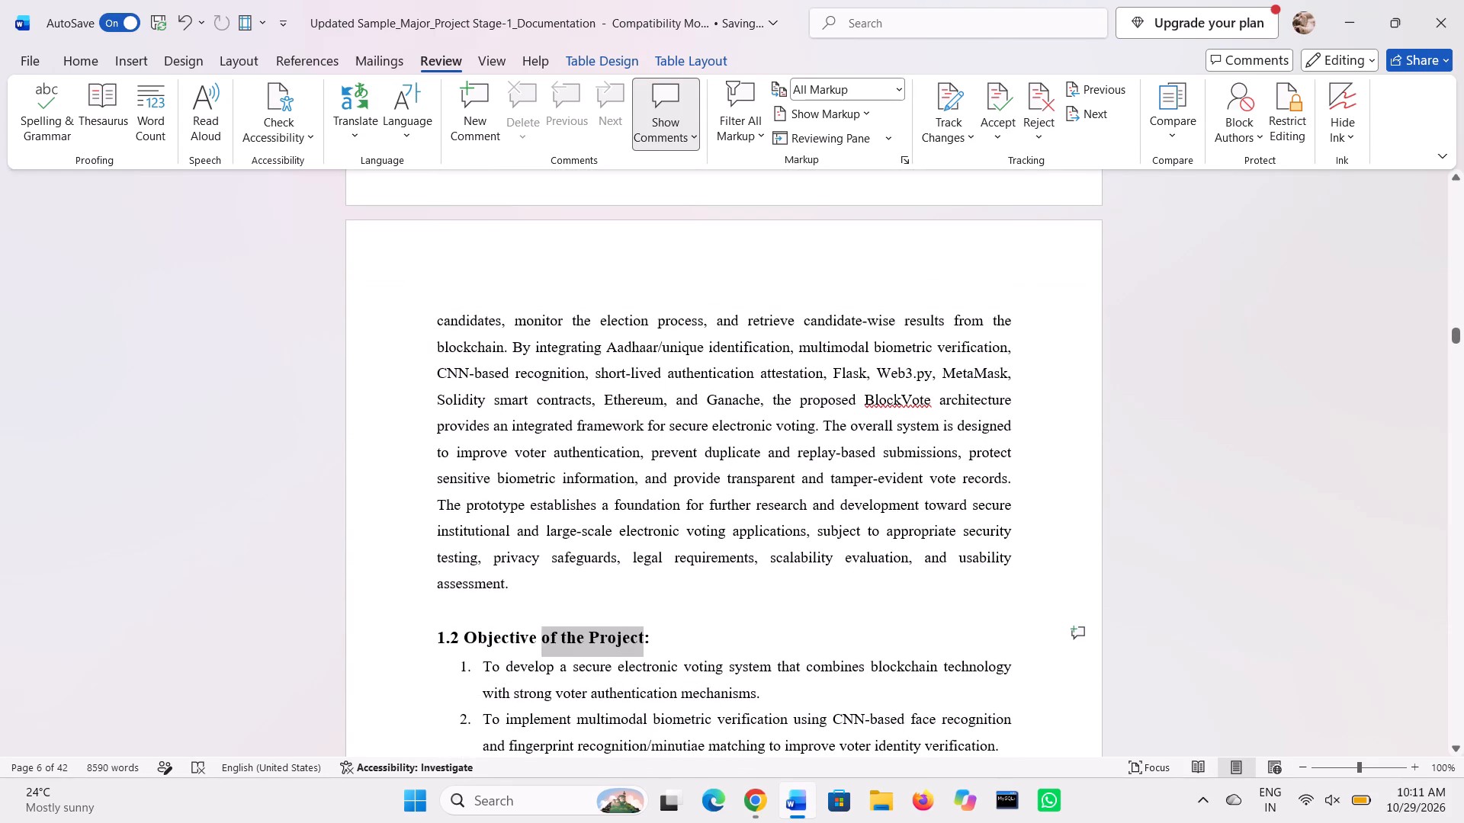
left_click_drag(539, 642, 487, 638)
key("ctrl+c")
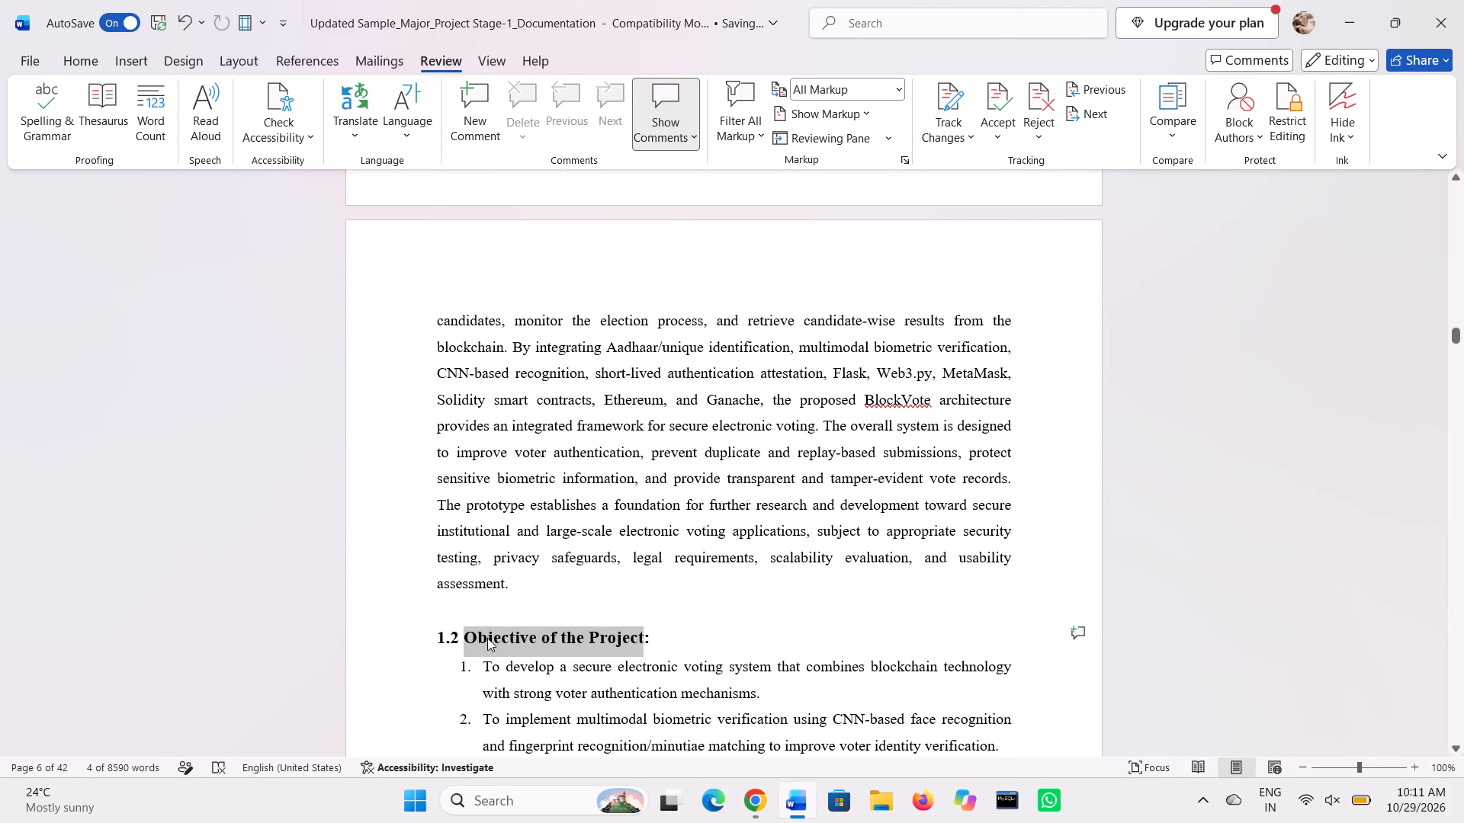
Paste the copied heading text after 1.2 in the contents table.
scroll(487, 638, "up", 9)
scroll(487, 638, "down", 2)
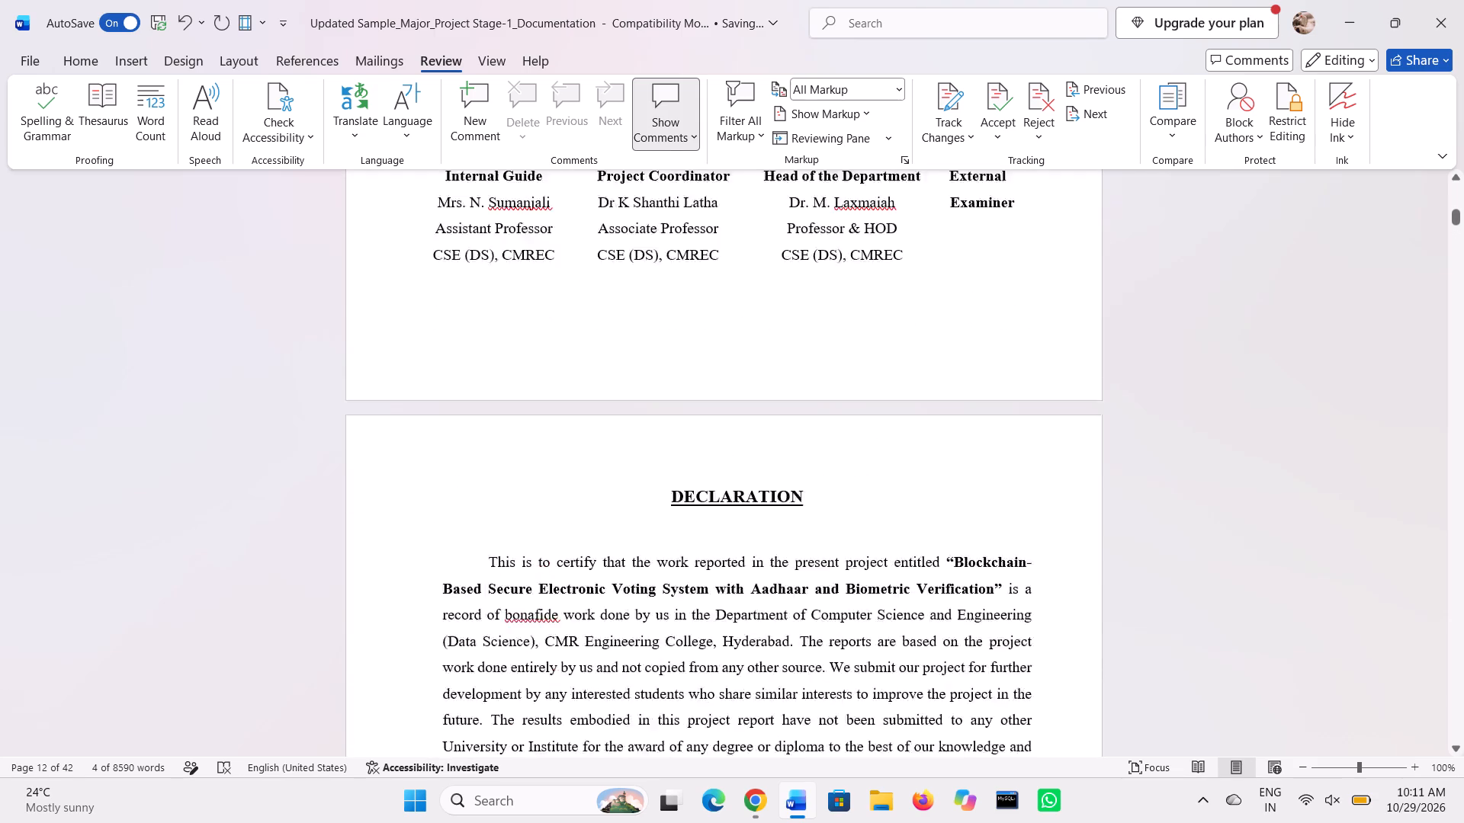
scroll(487, 638, "down", 4)
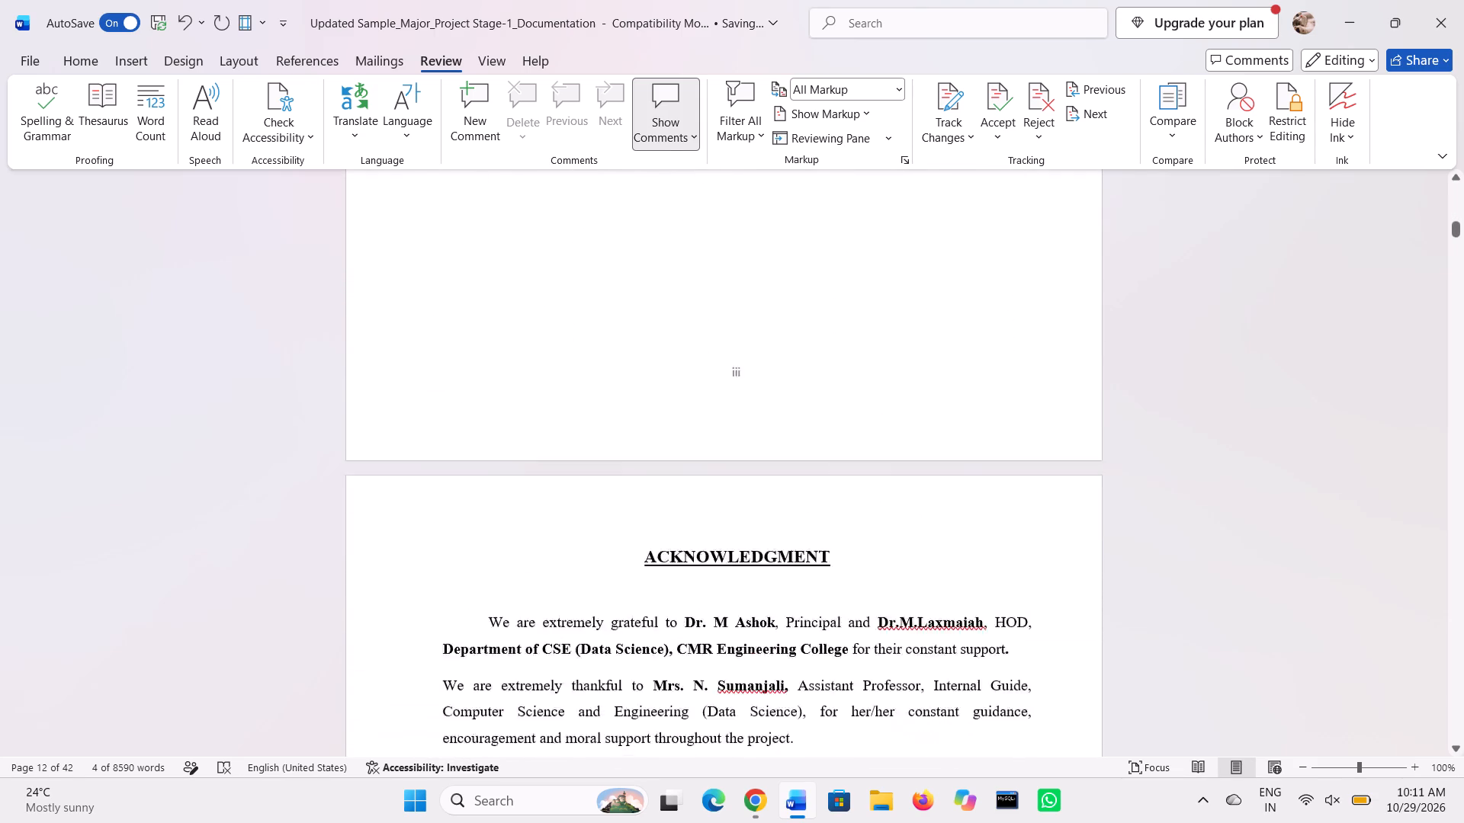
scroll(487, 638, "down", 2)
scroll(524, 565, "down", 2)
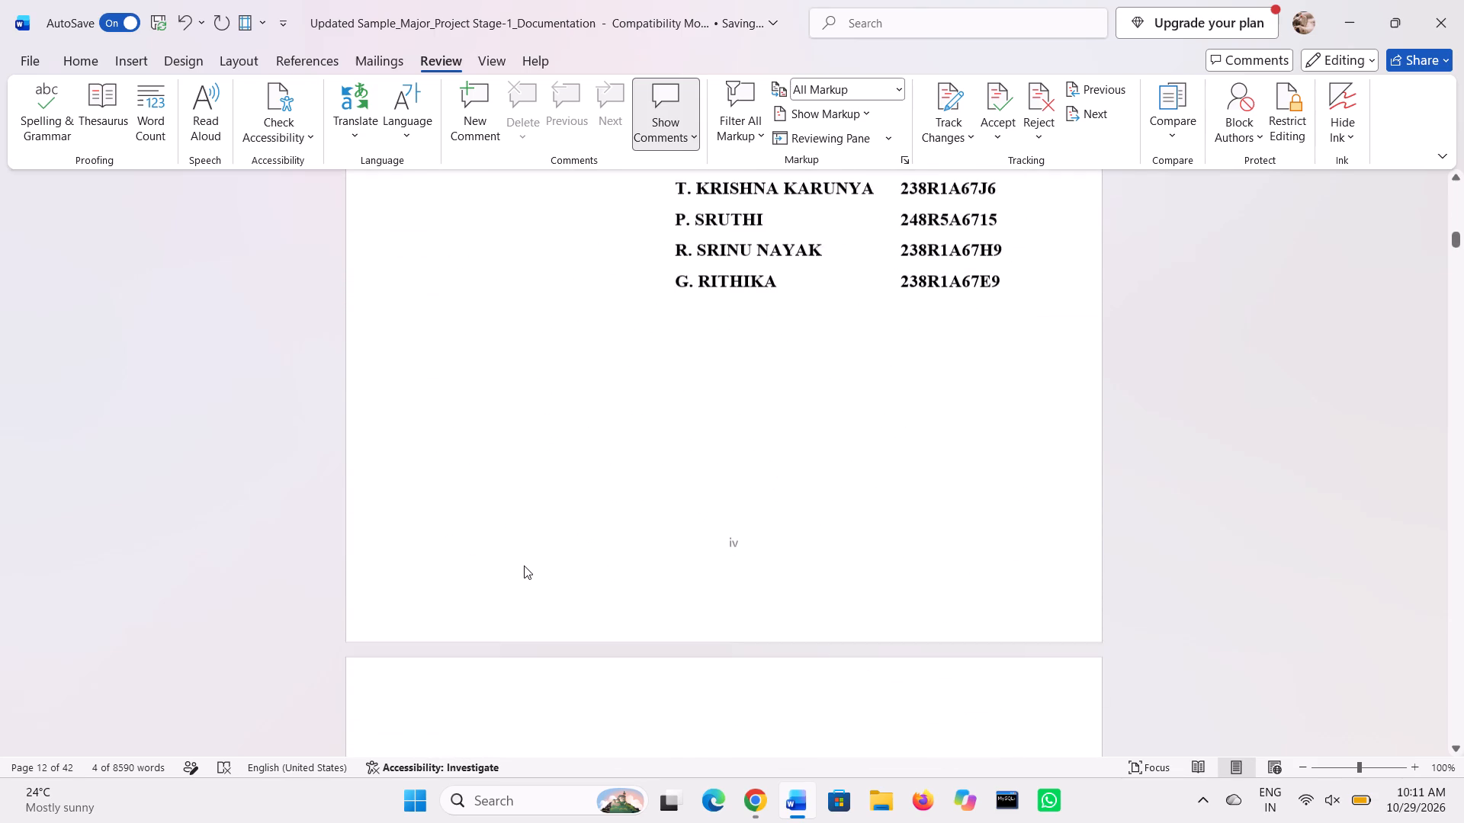
scroll(524, 565, "down", 4)
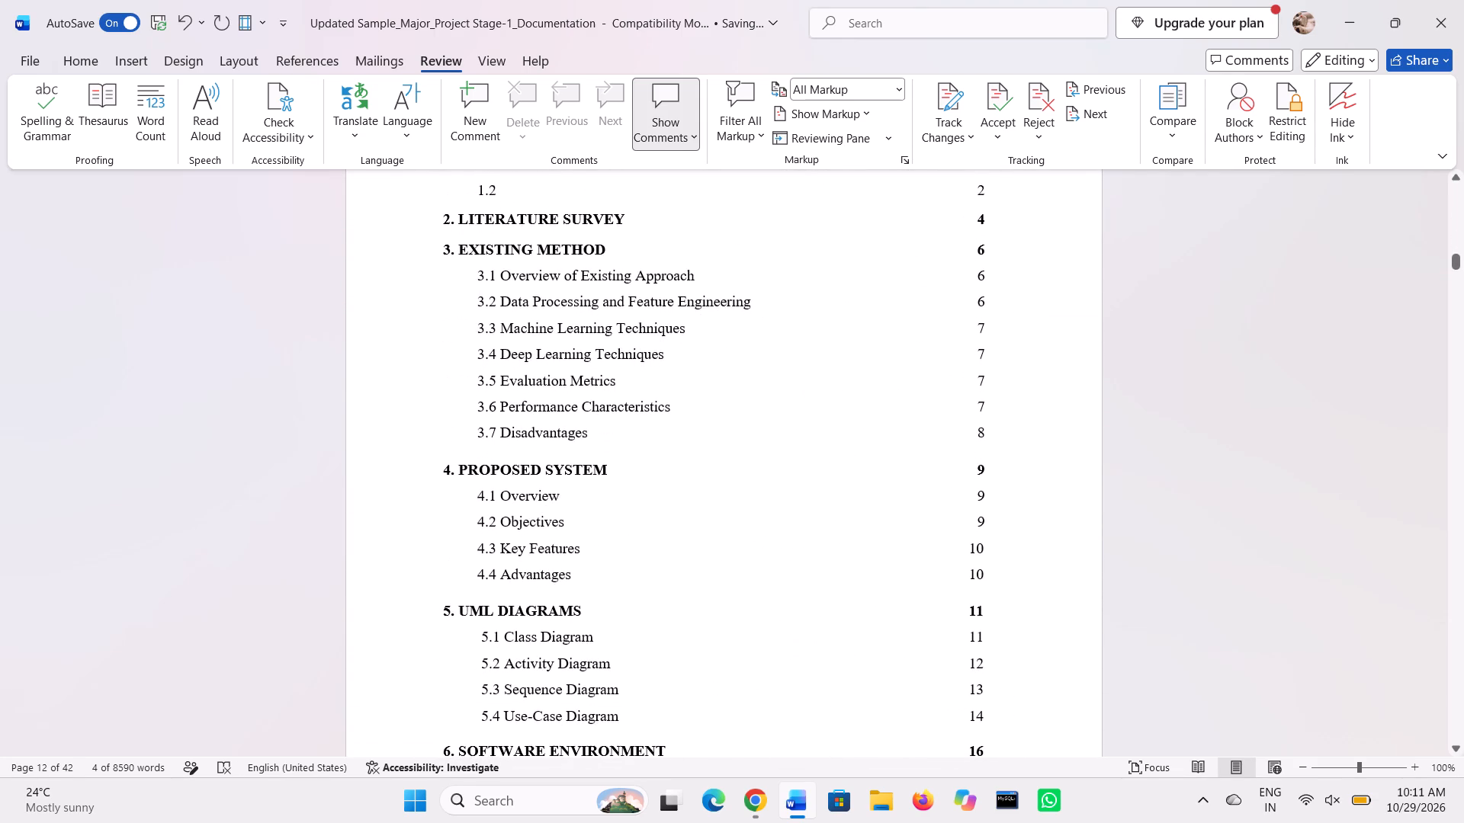
scroll(560, 351, "up", 1)
left_click(511, 384)
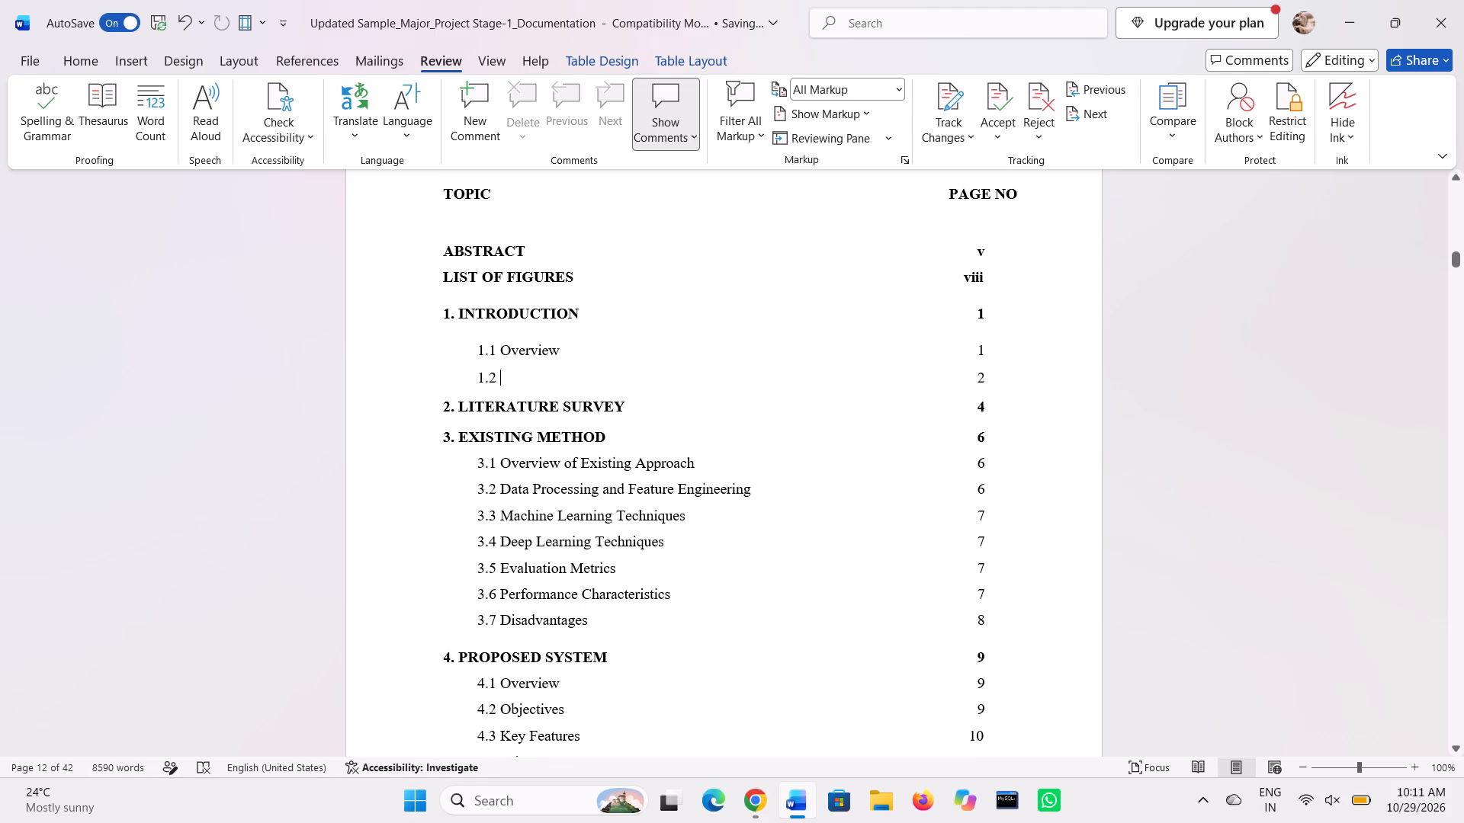
key("ctrl+v")
Remove the bold formatting from Objective of the Project in the 1.2 contents entry and set its font size to 12.
double_click(527, 381)
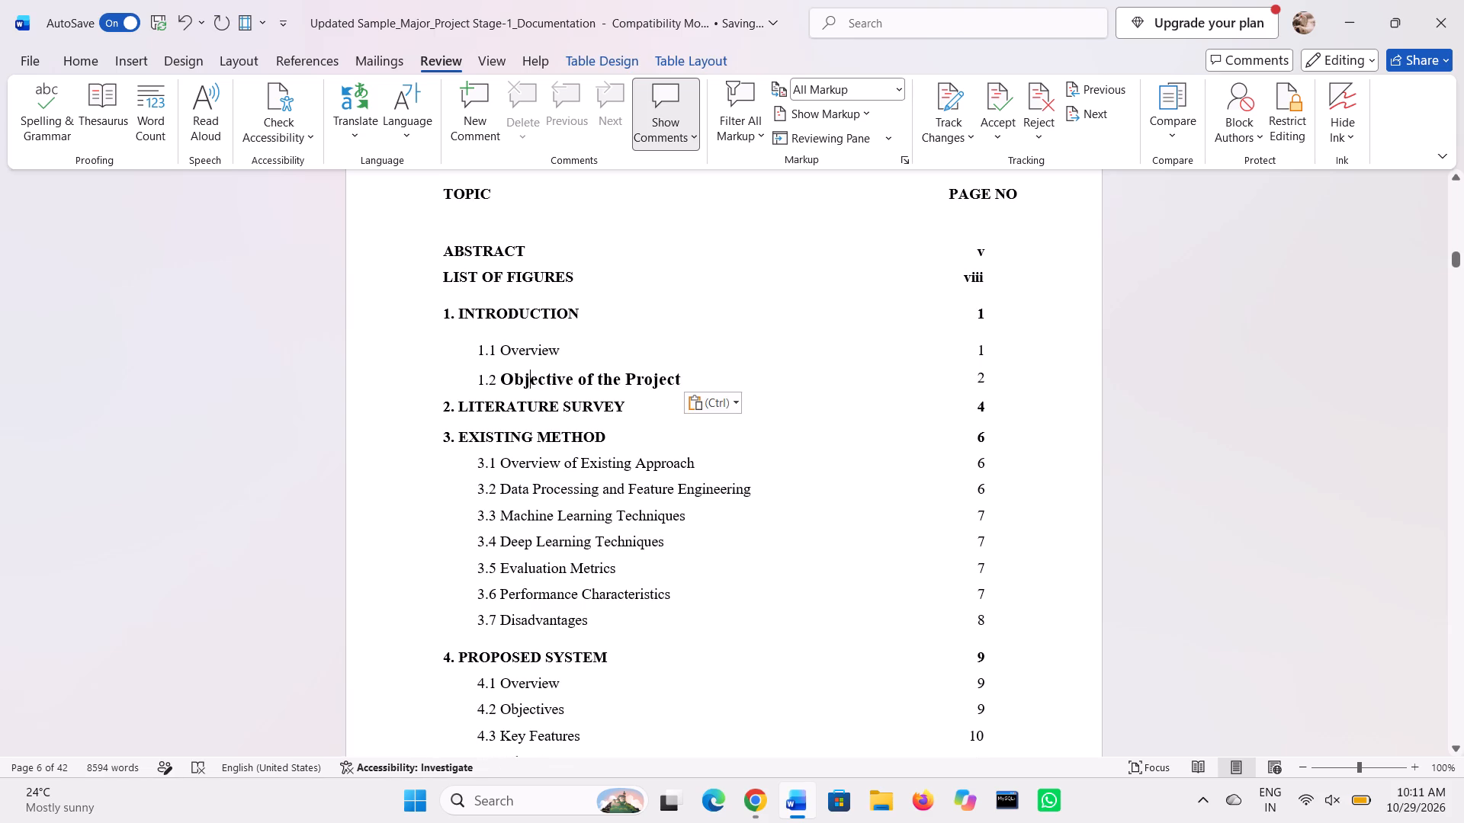
left_click(502, 378)
left_click_drag(502, 378, 571, 370)
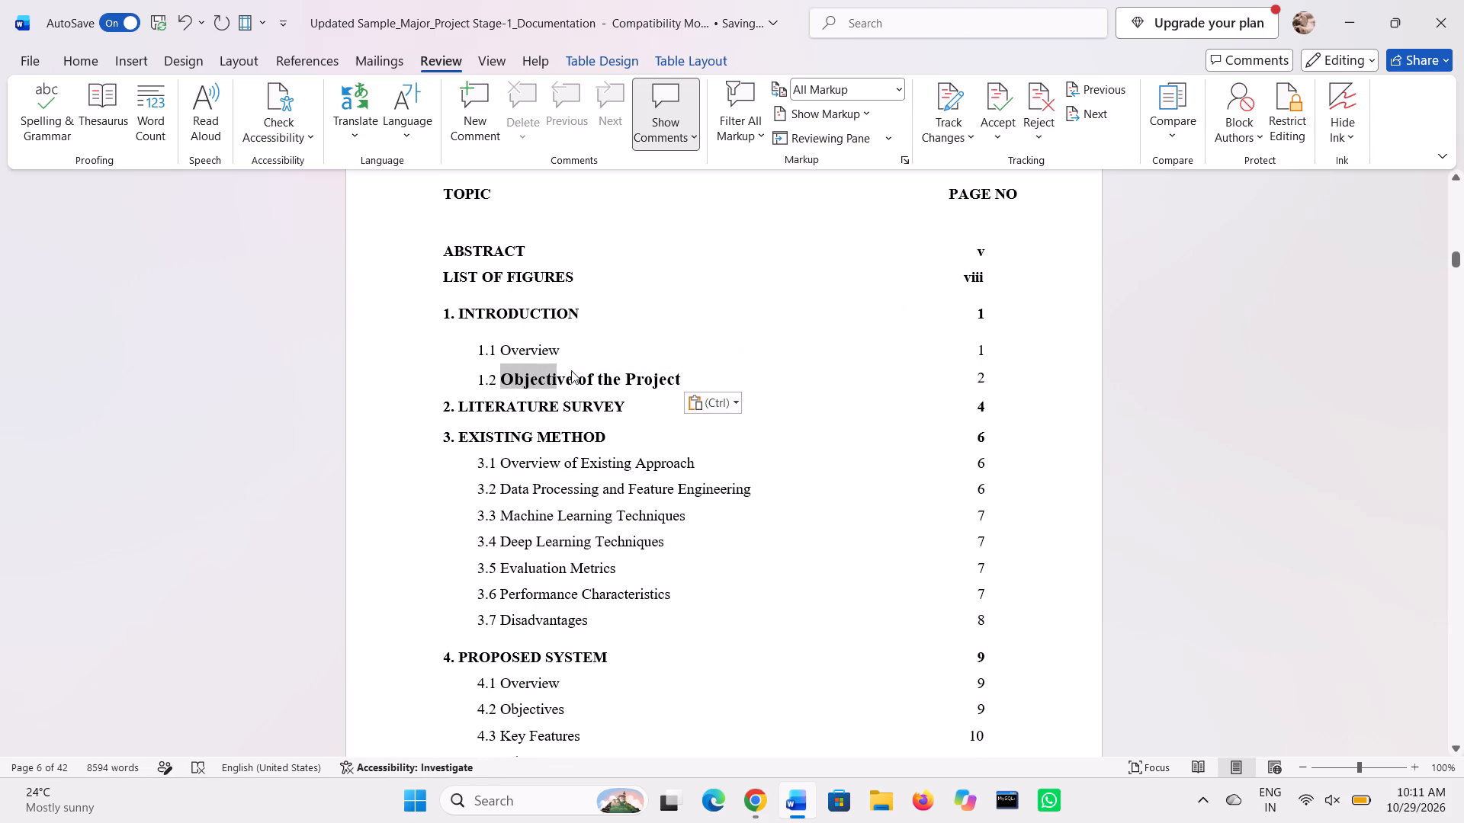
left_click_drag(571, 370, 680, 364)
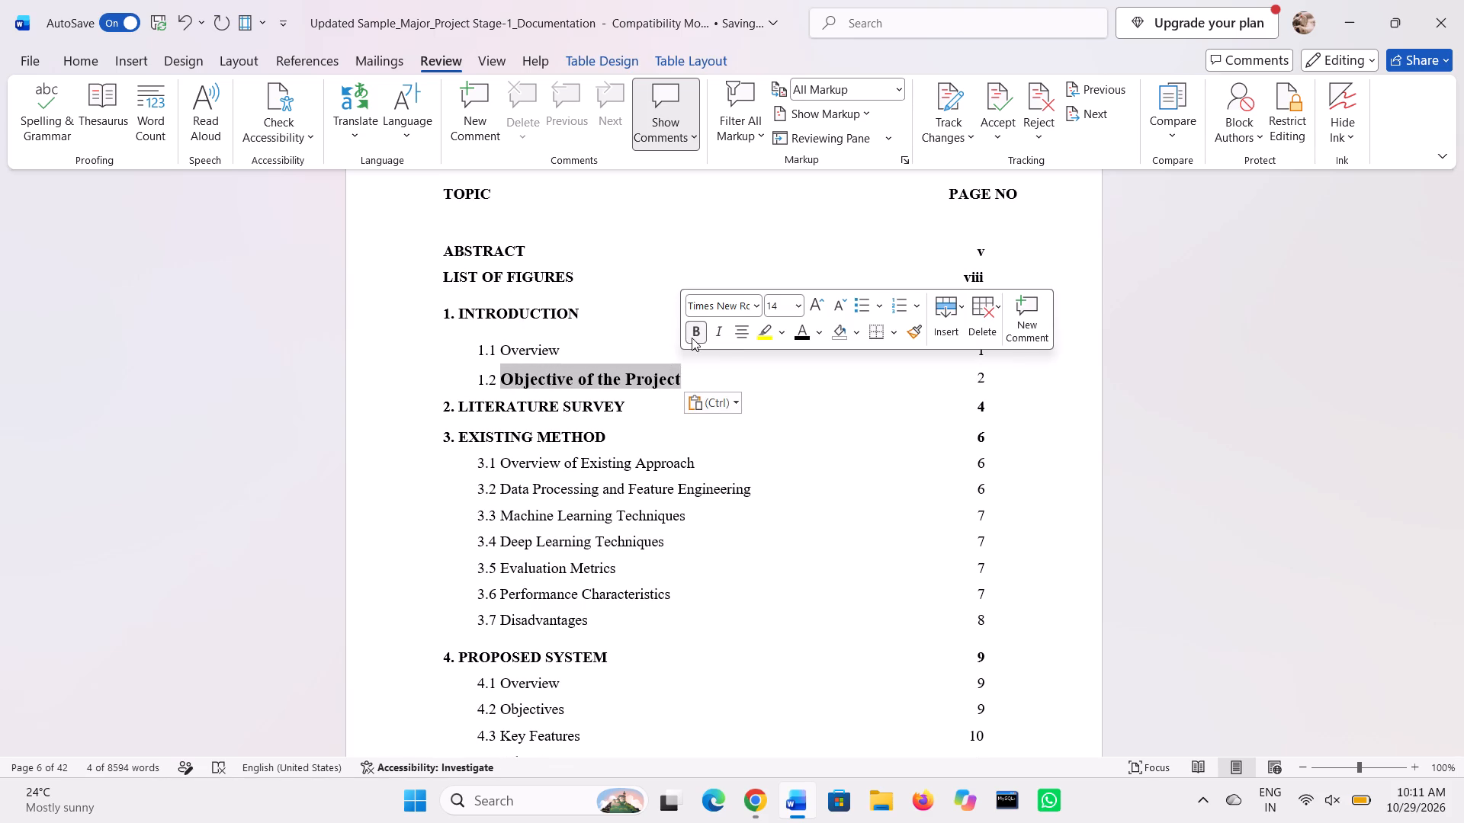
left_click(692, 338)
left_click(770, 301)
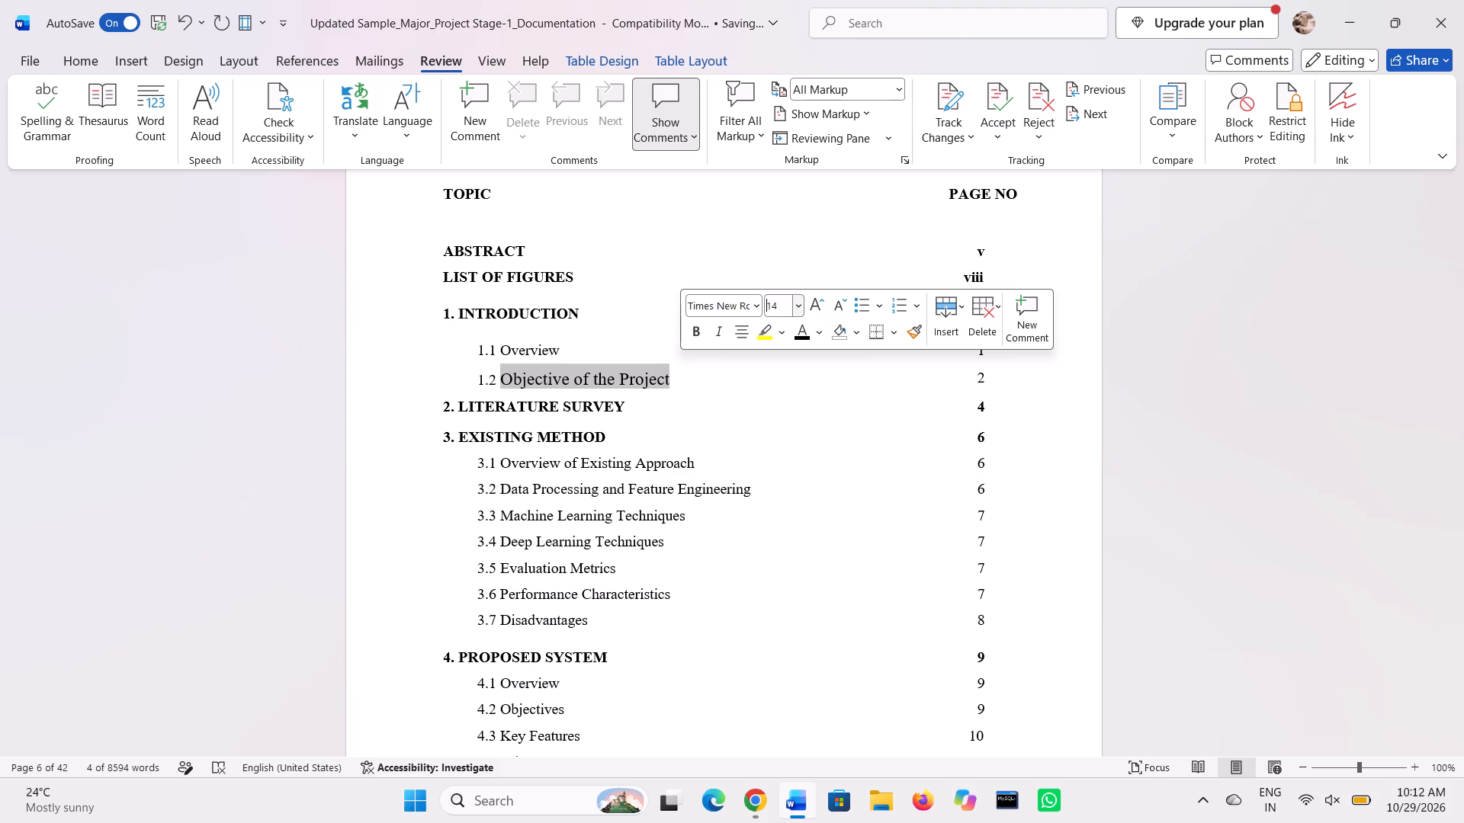
type("12")
key("Return")
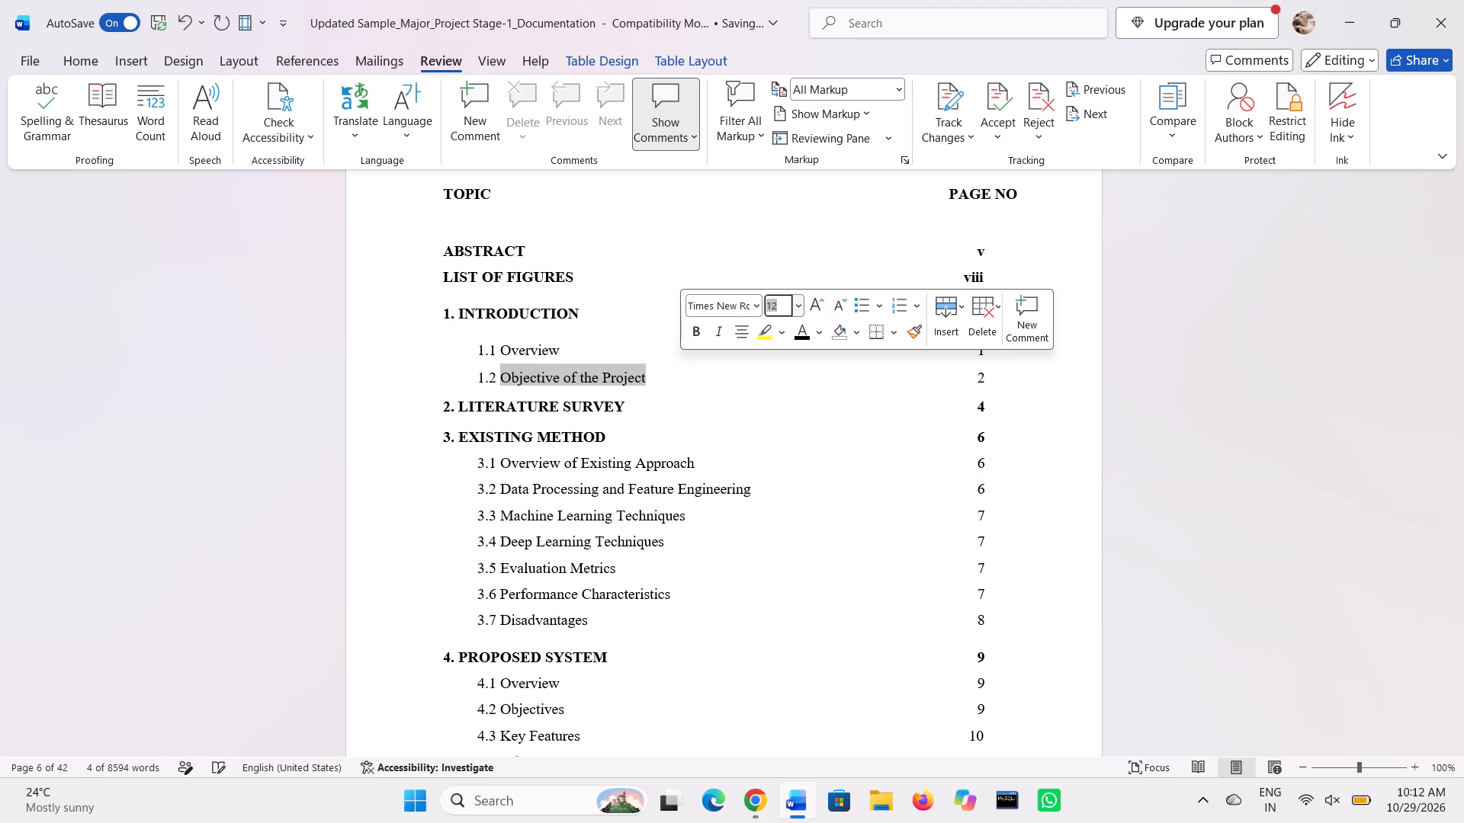
left_click(559, 386)
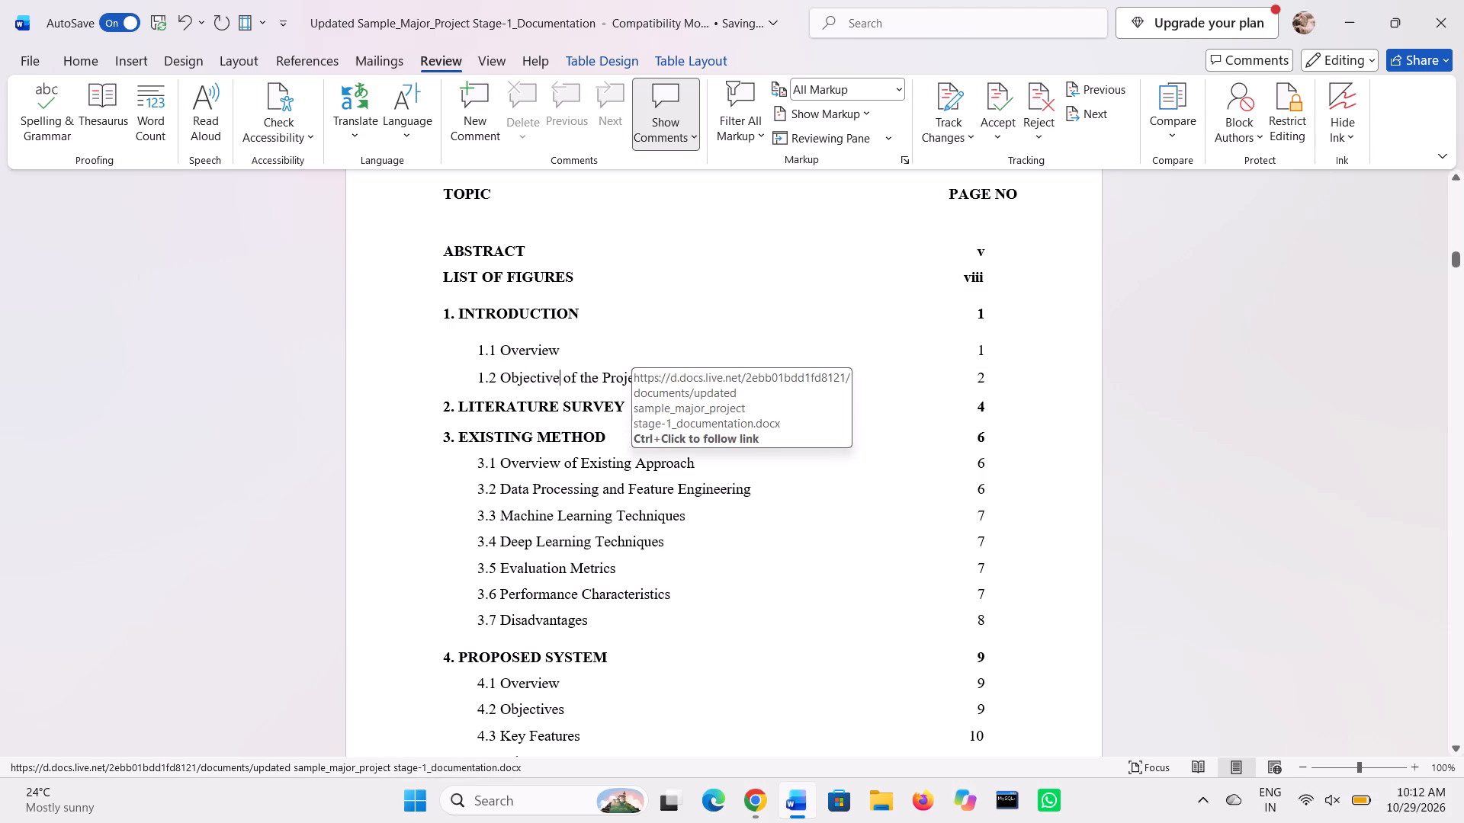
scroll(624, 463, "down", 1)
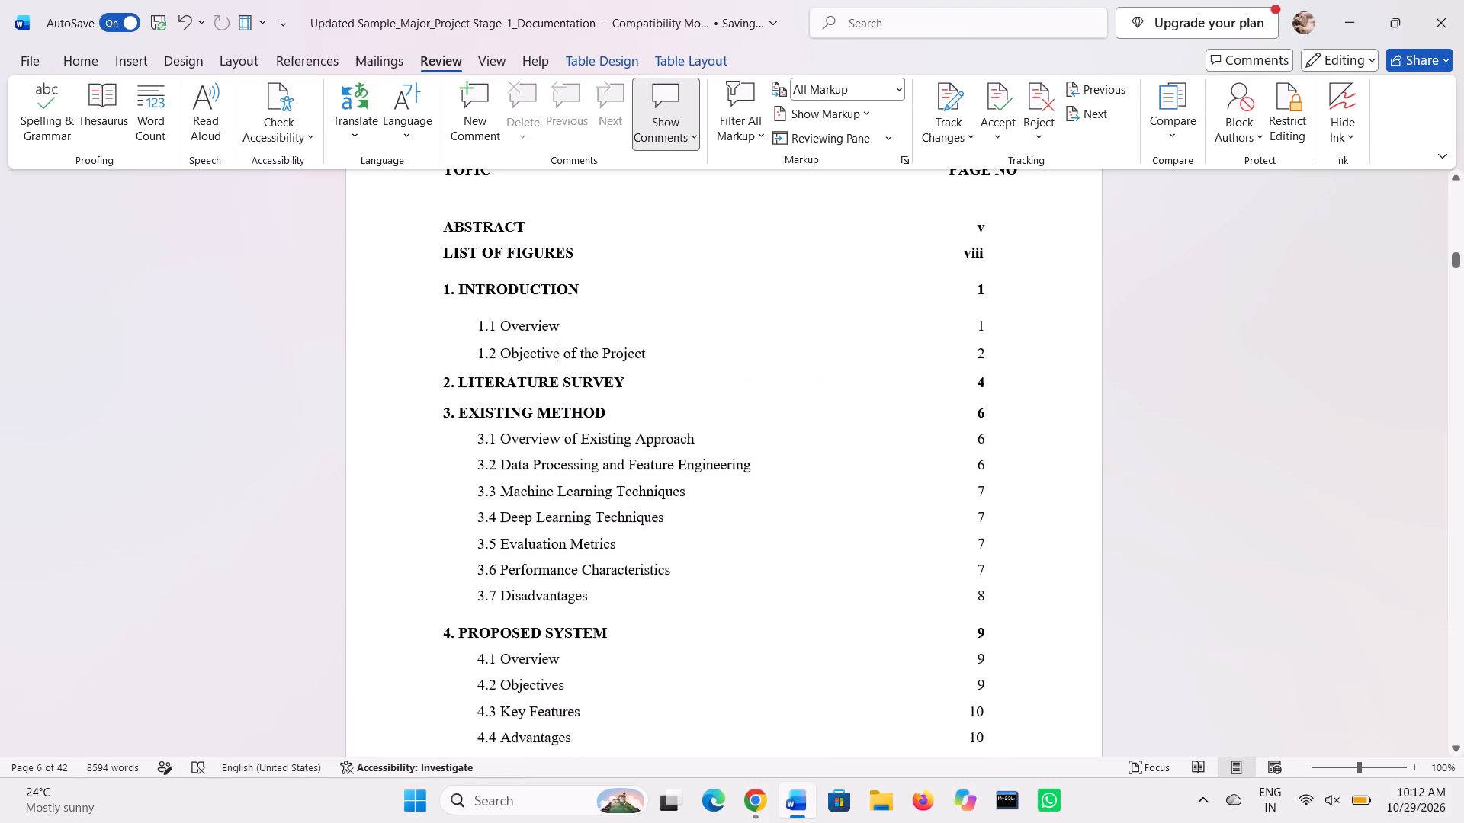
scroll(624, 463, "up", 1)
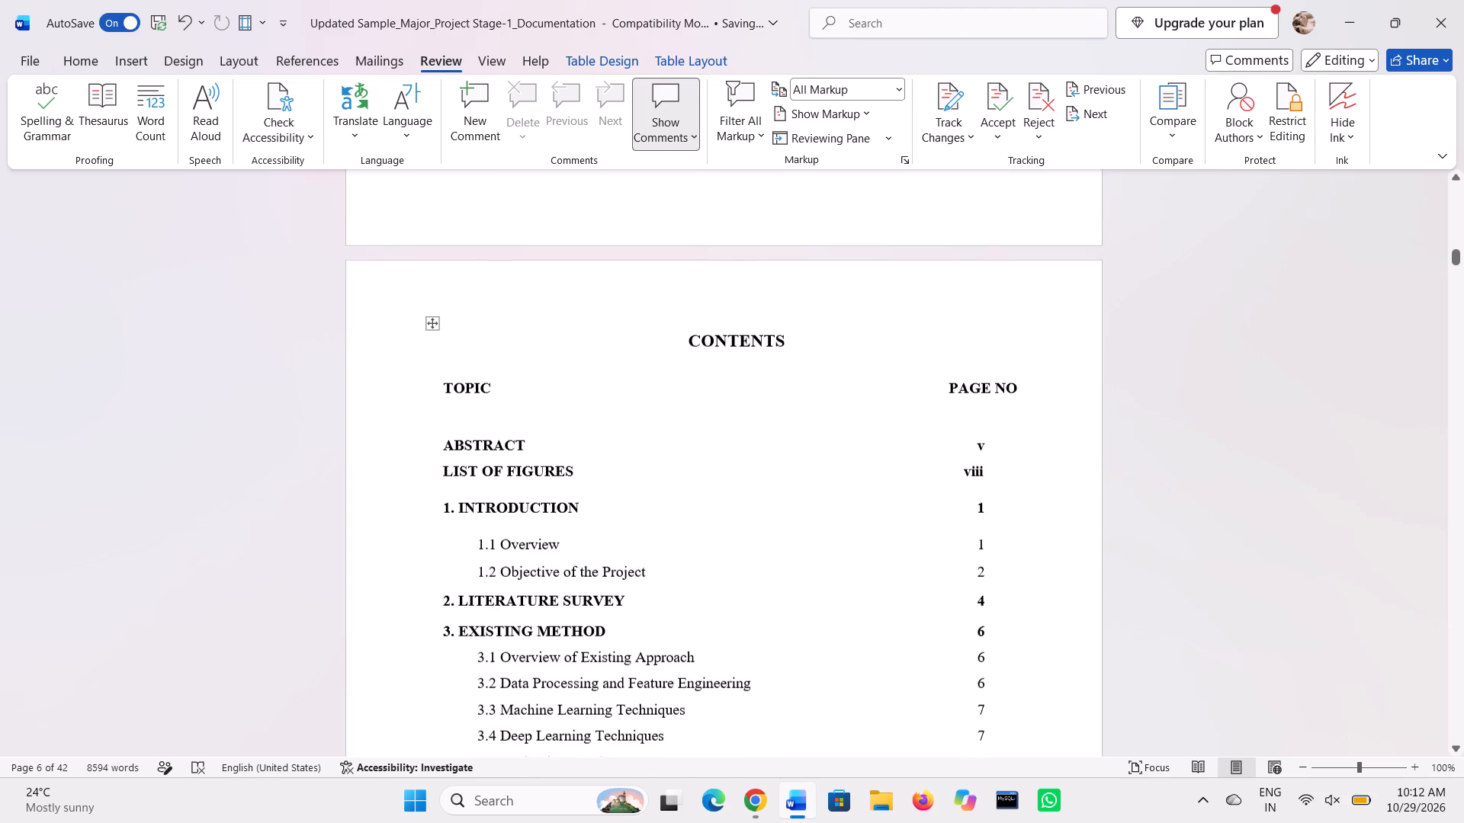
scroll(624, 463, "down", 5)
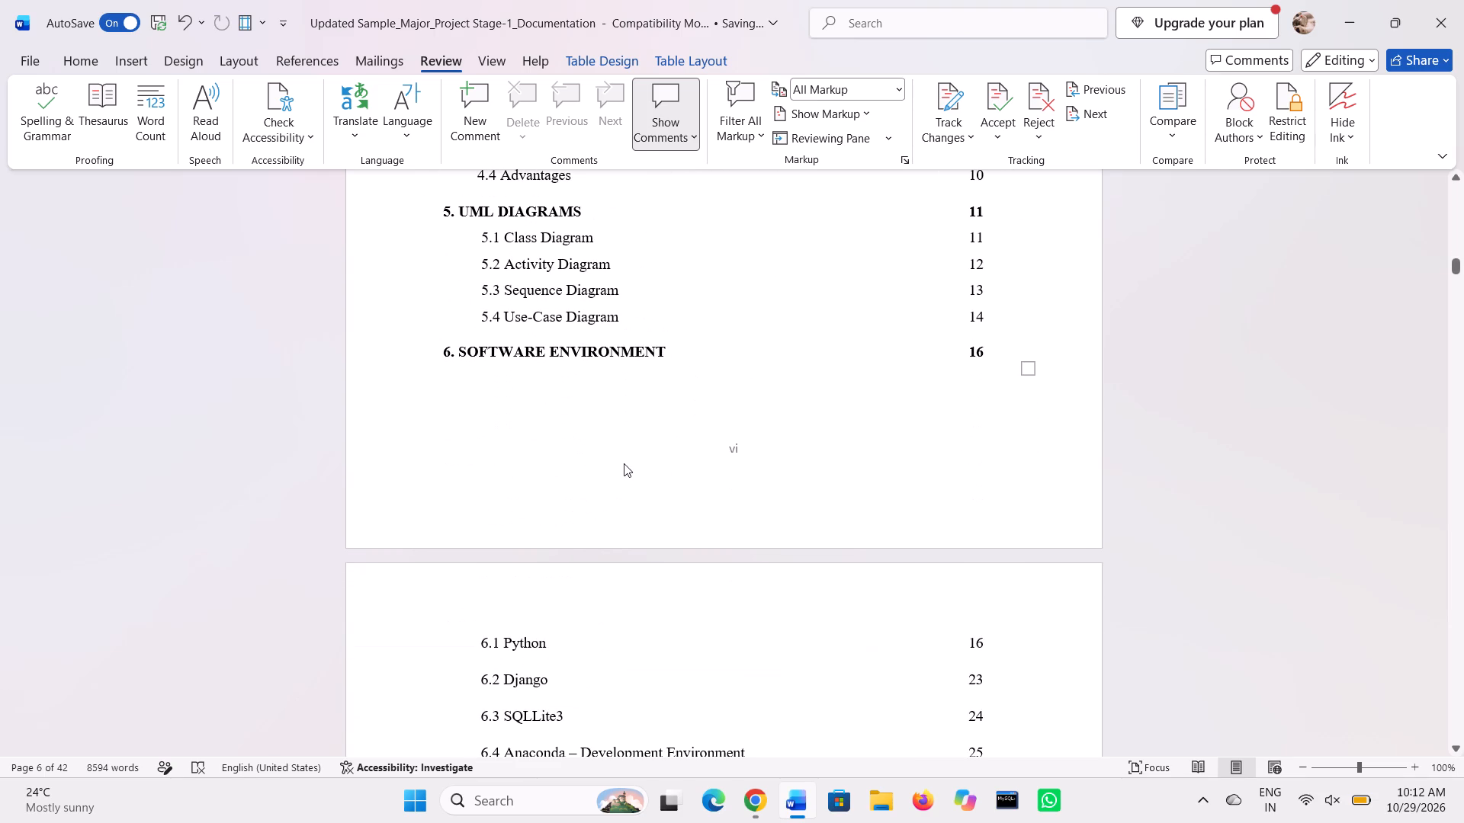
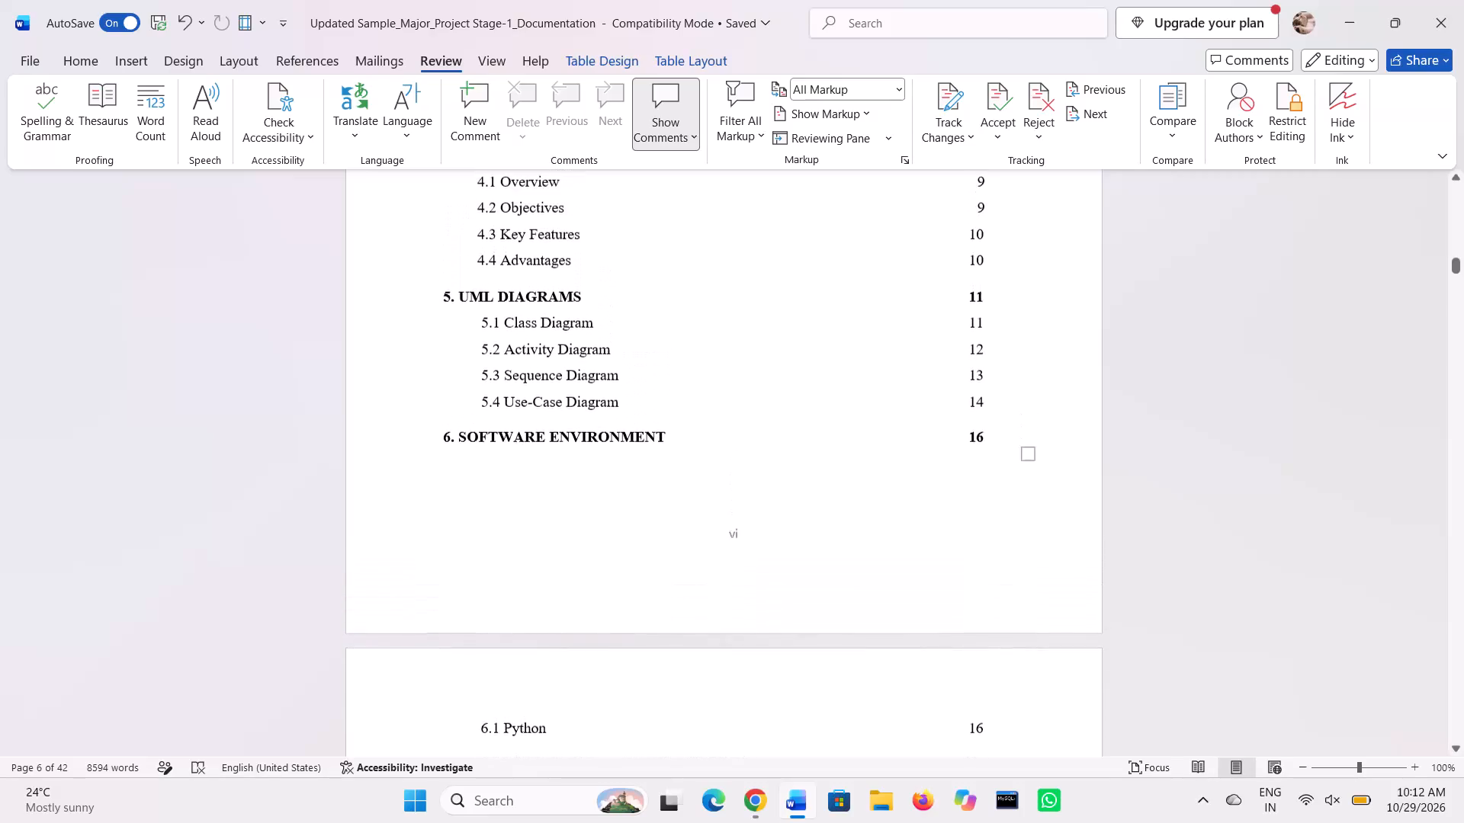
Check the entries and page numbers in the contents table and the list of figures.
scroll(624, 463, "up", 1)
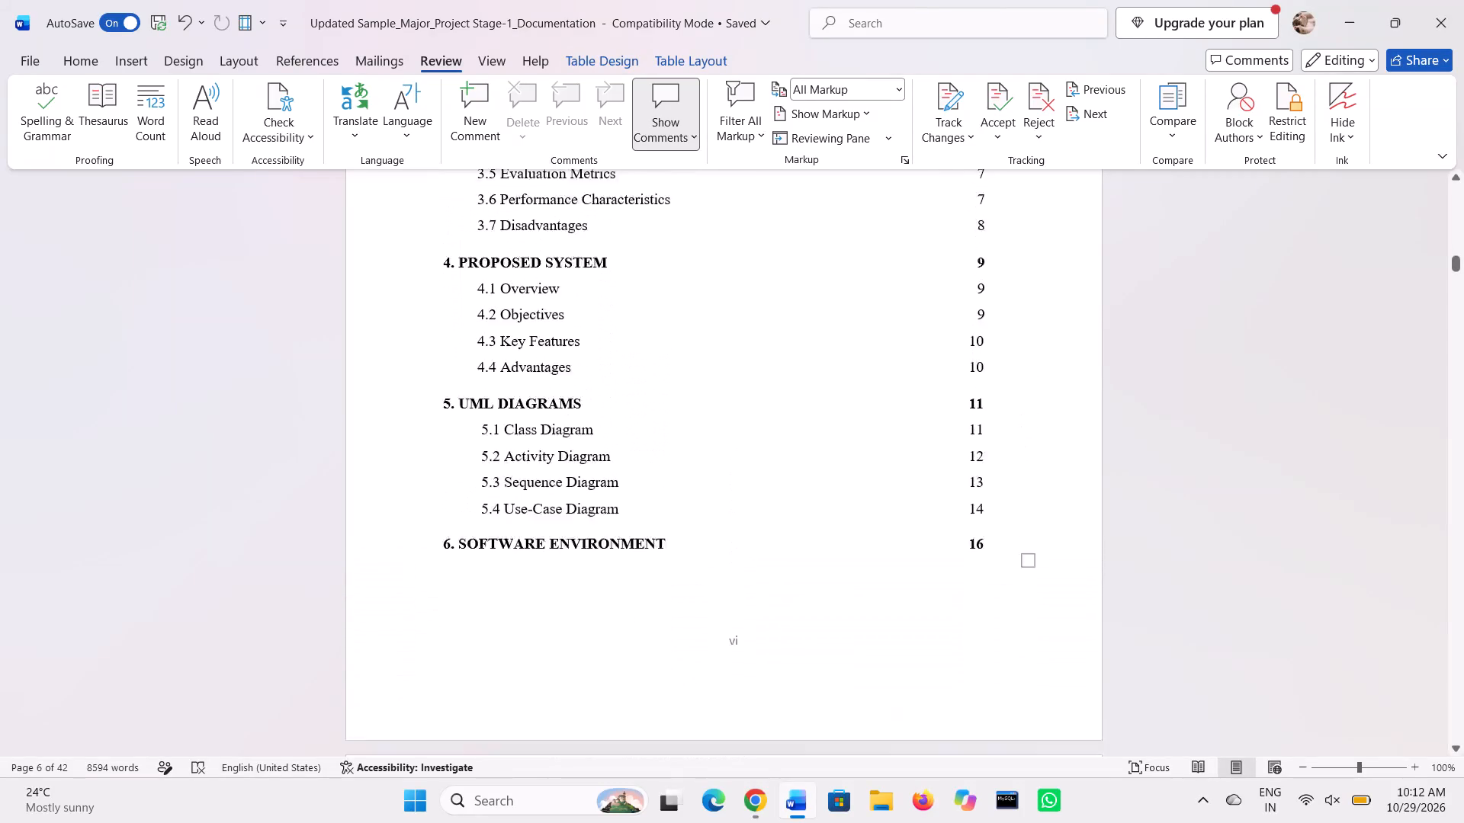
scroll(624, 463, "up", 2)
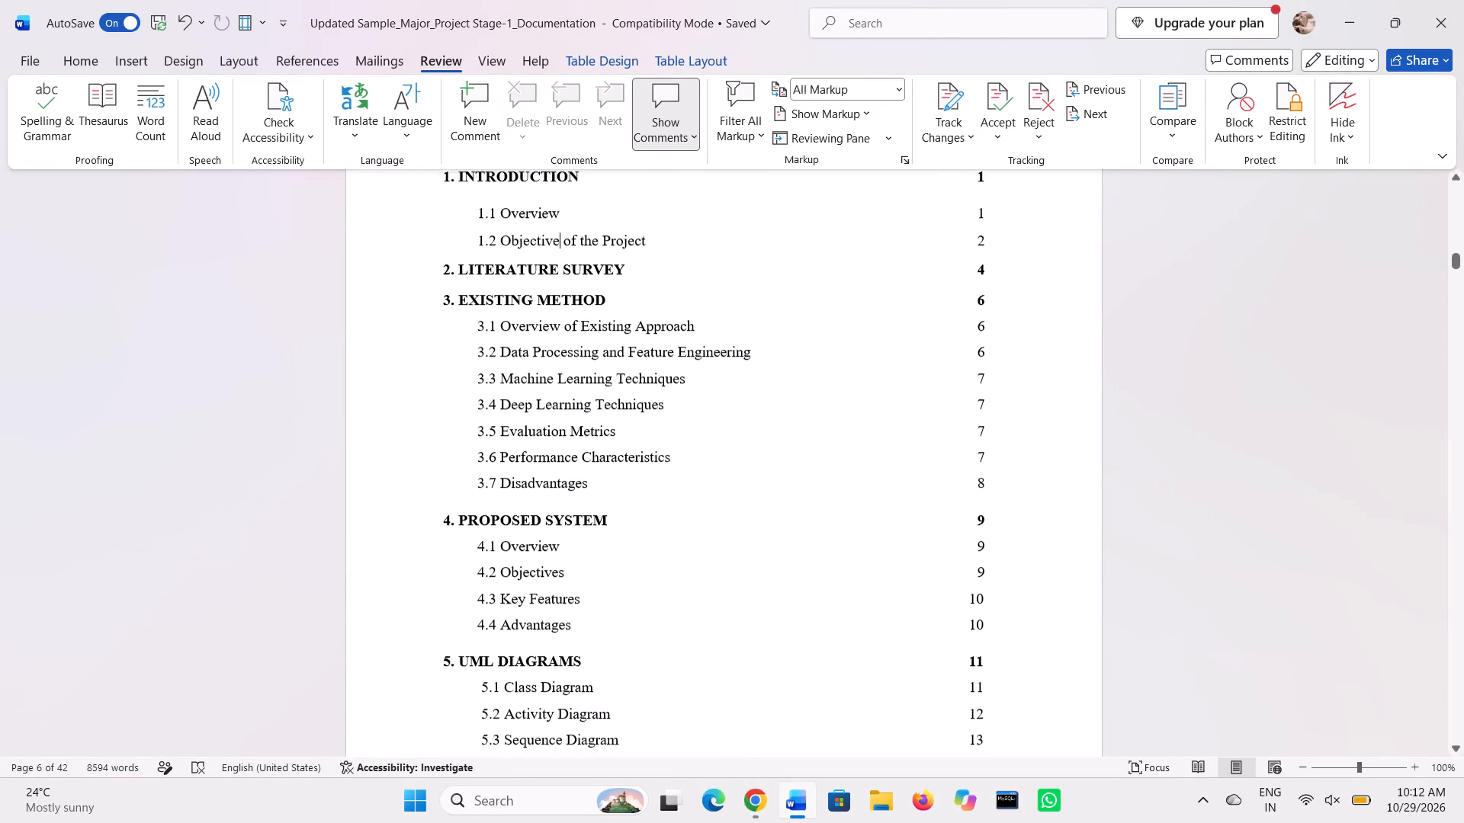
scroll(624, 463, "up", 1)
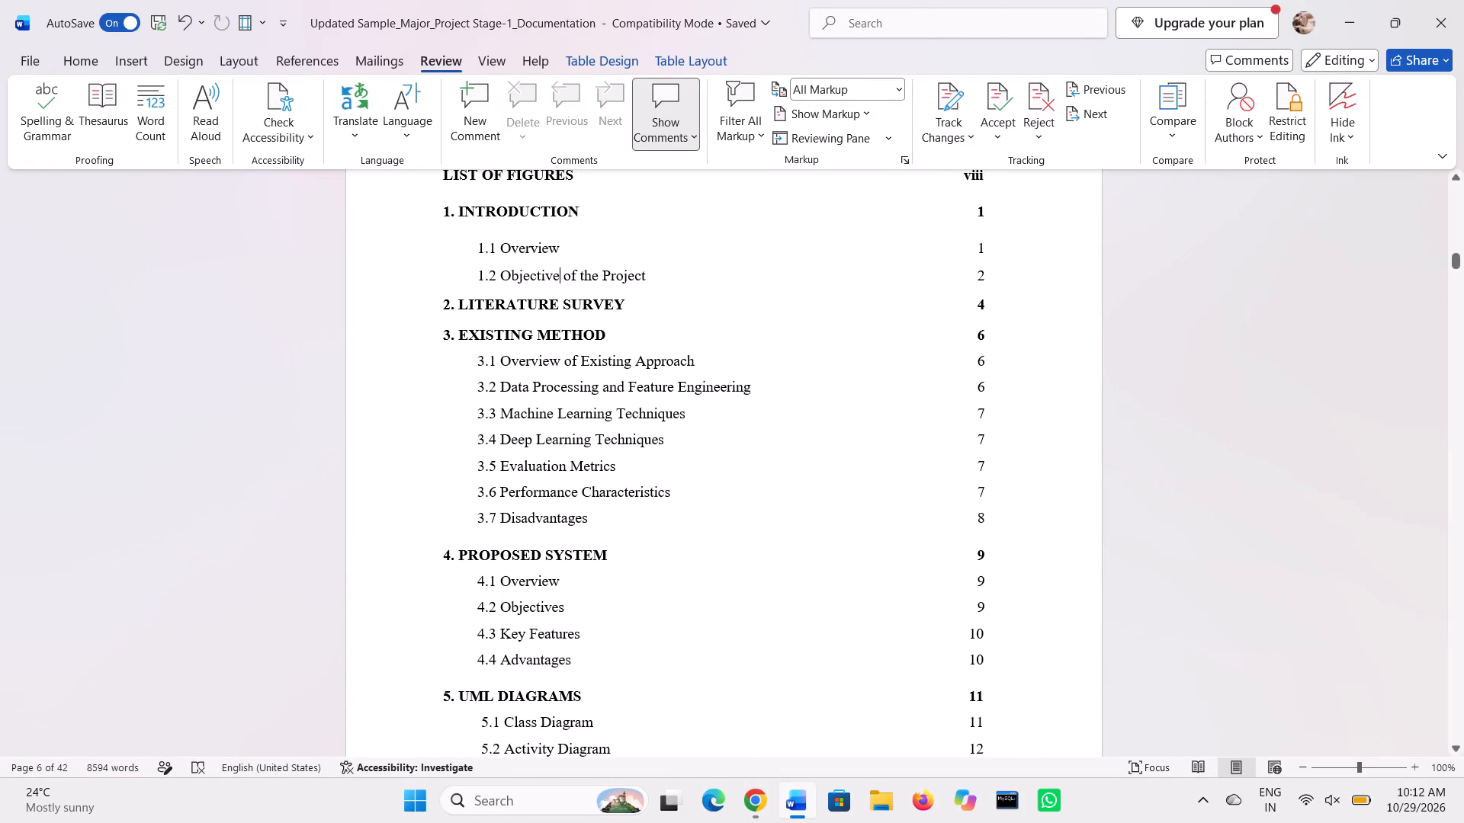
scroll(624, 463, "down", 1)
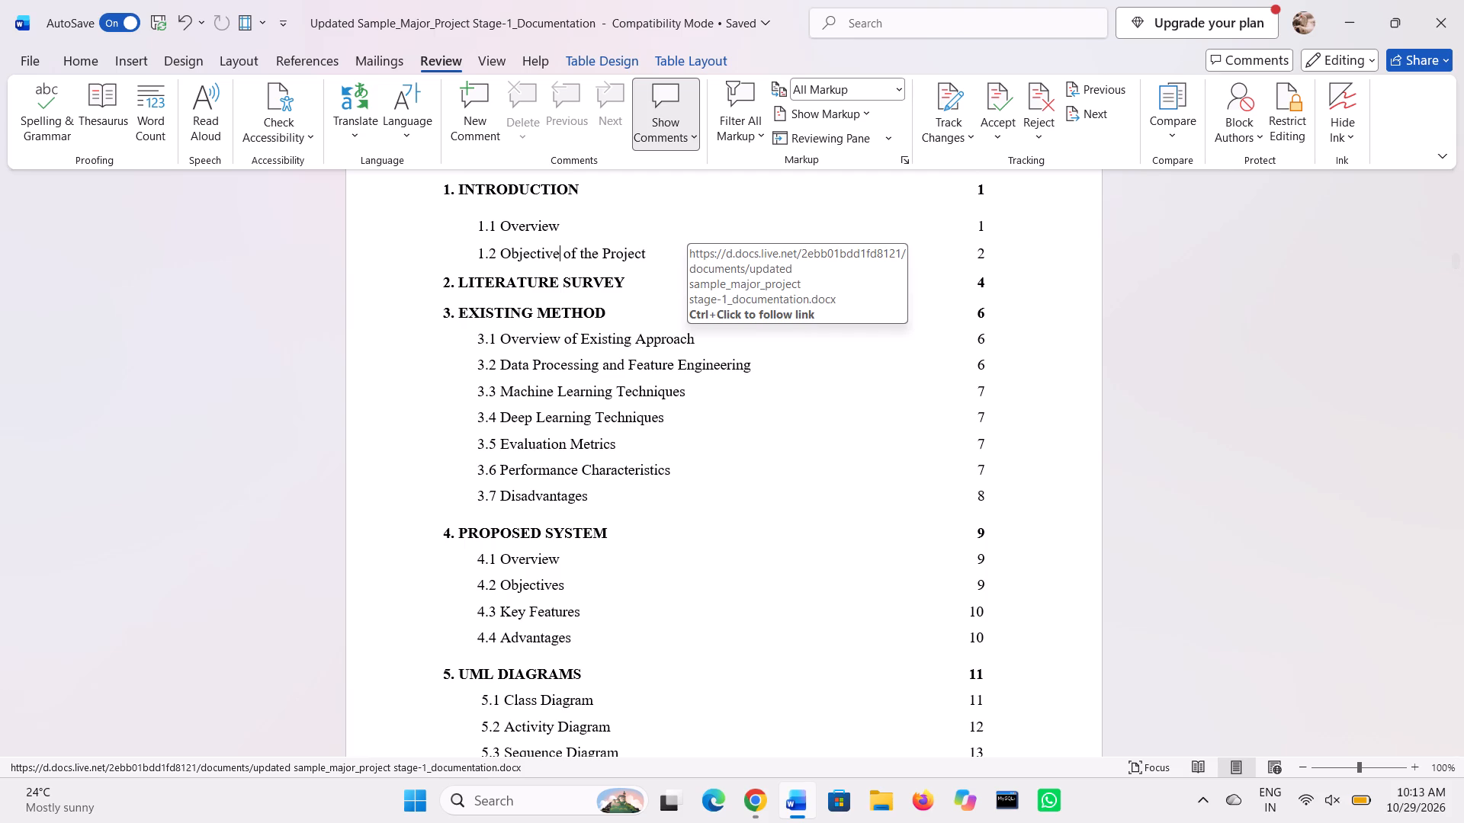
scroll(669, 344, "down", 2)
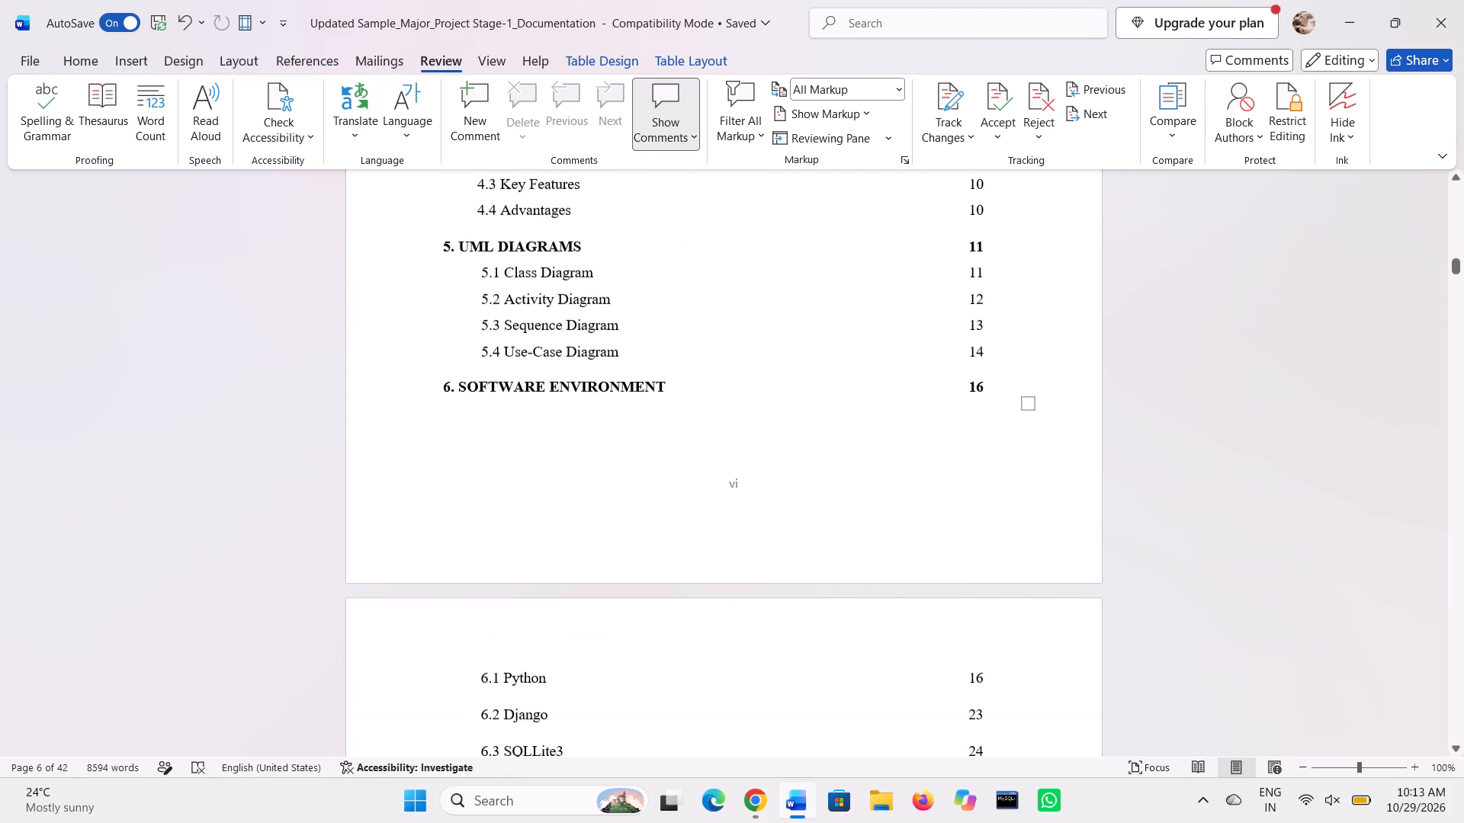
scroll(669, 344, "down", 6)
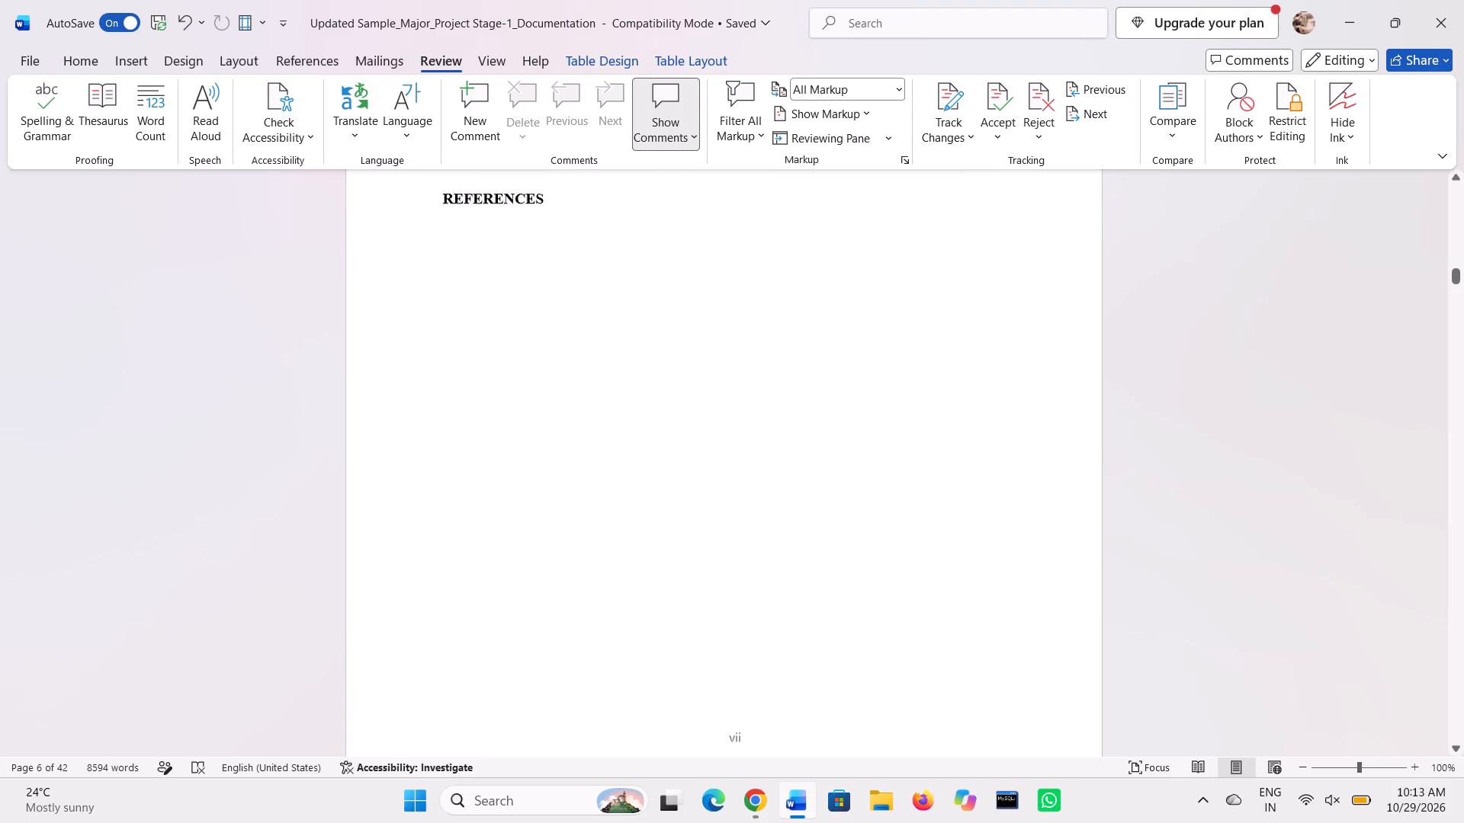
scroll(669, 344, "down", 6)
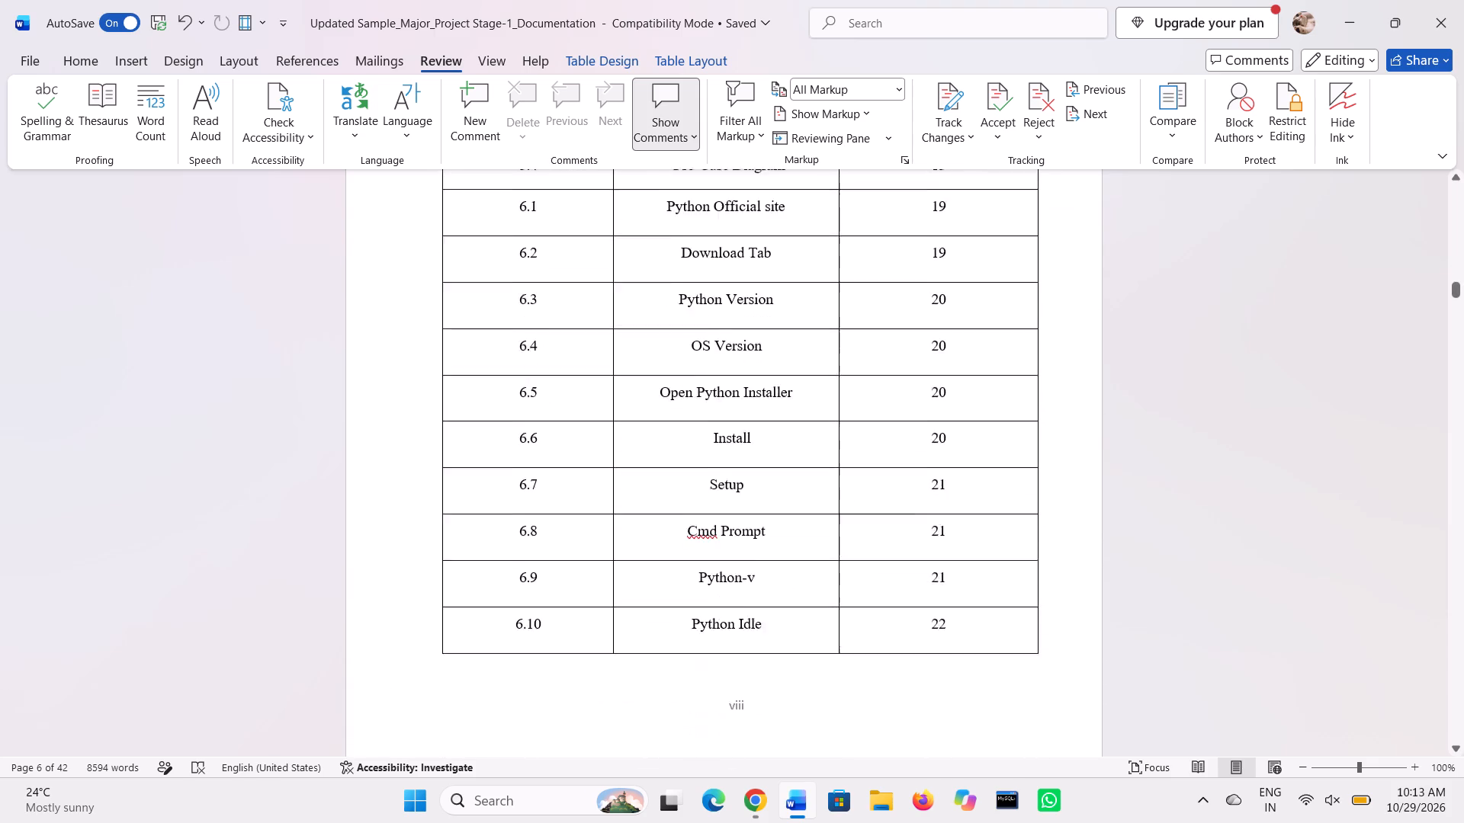
scroll(669, 344, "down", 5)
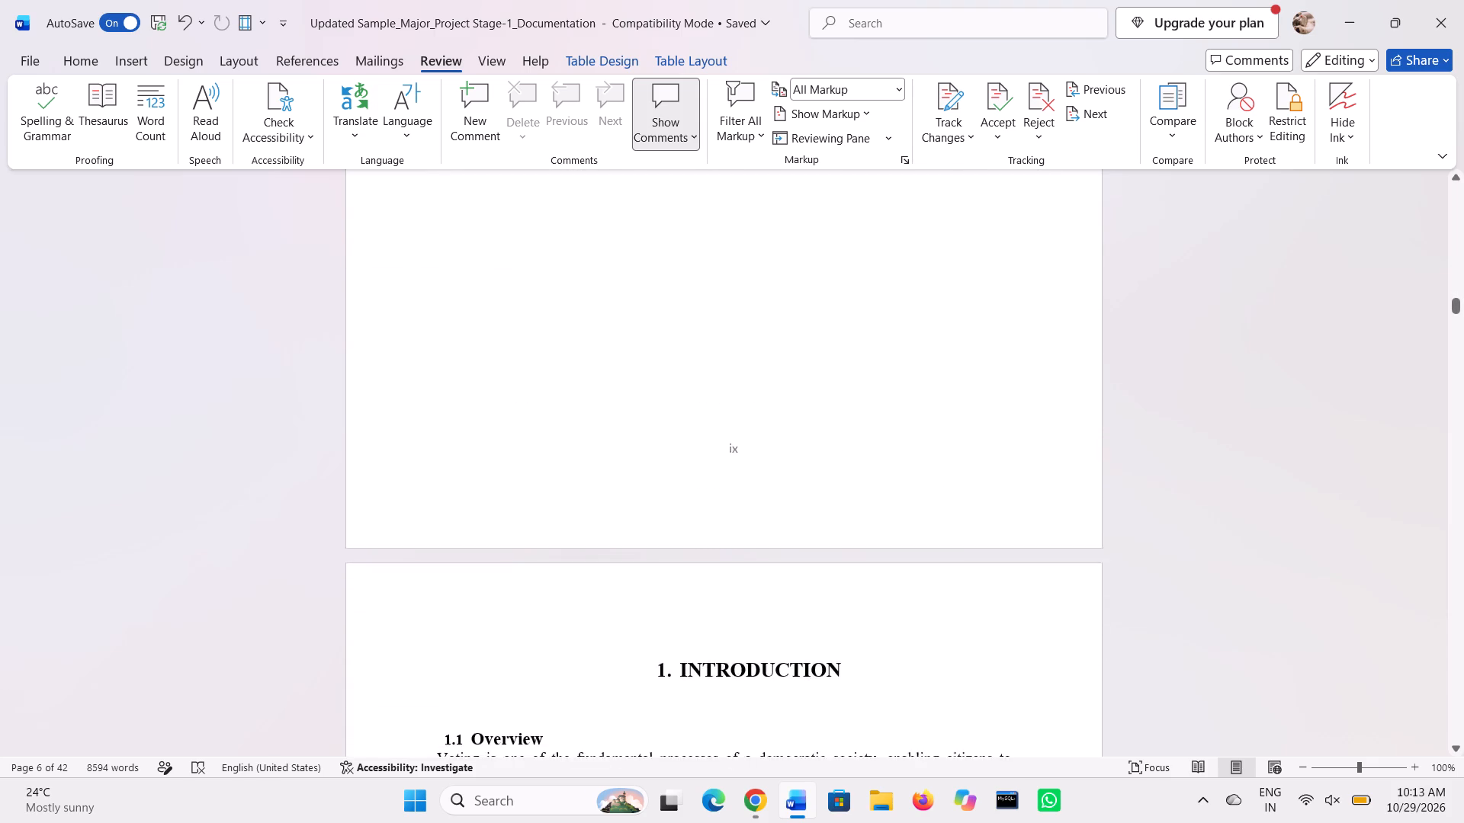
Examine the Introduction chapter's text, page numbers and numbered objectives list against the contents table.
scroll(669, 344, "down", 5)
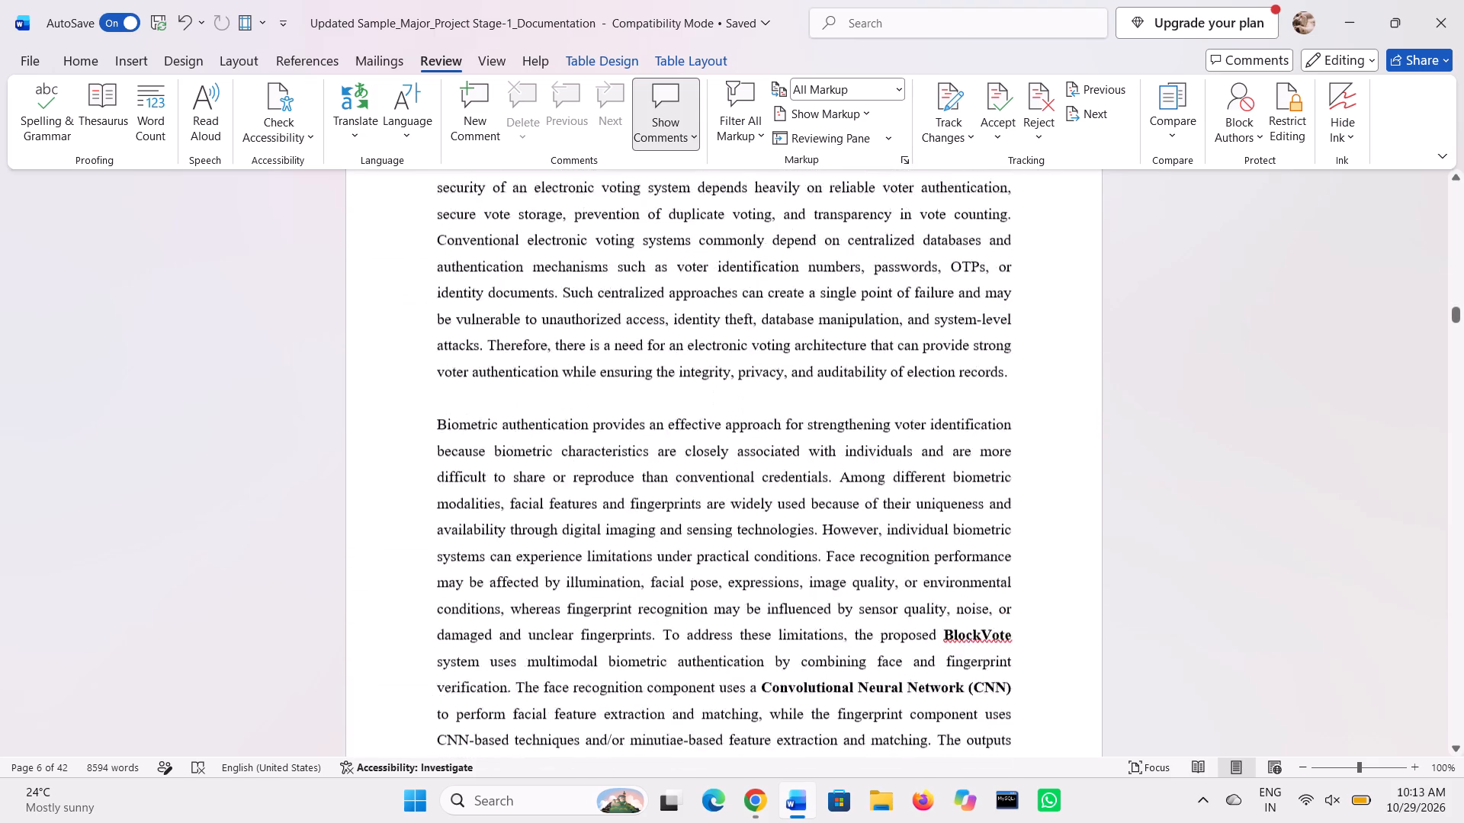
scroll(718, 639, "down", 2)
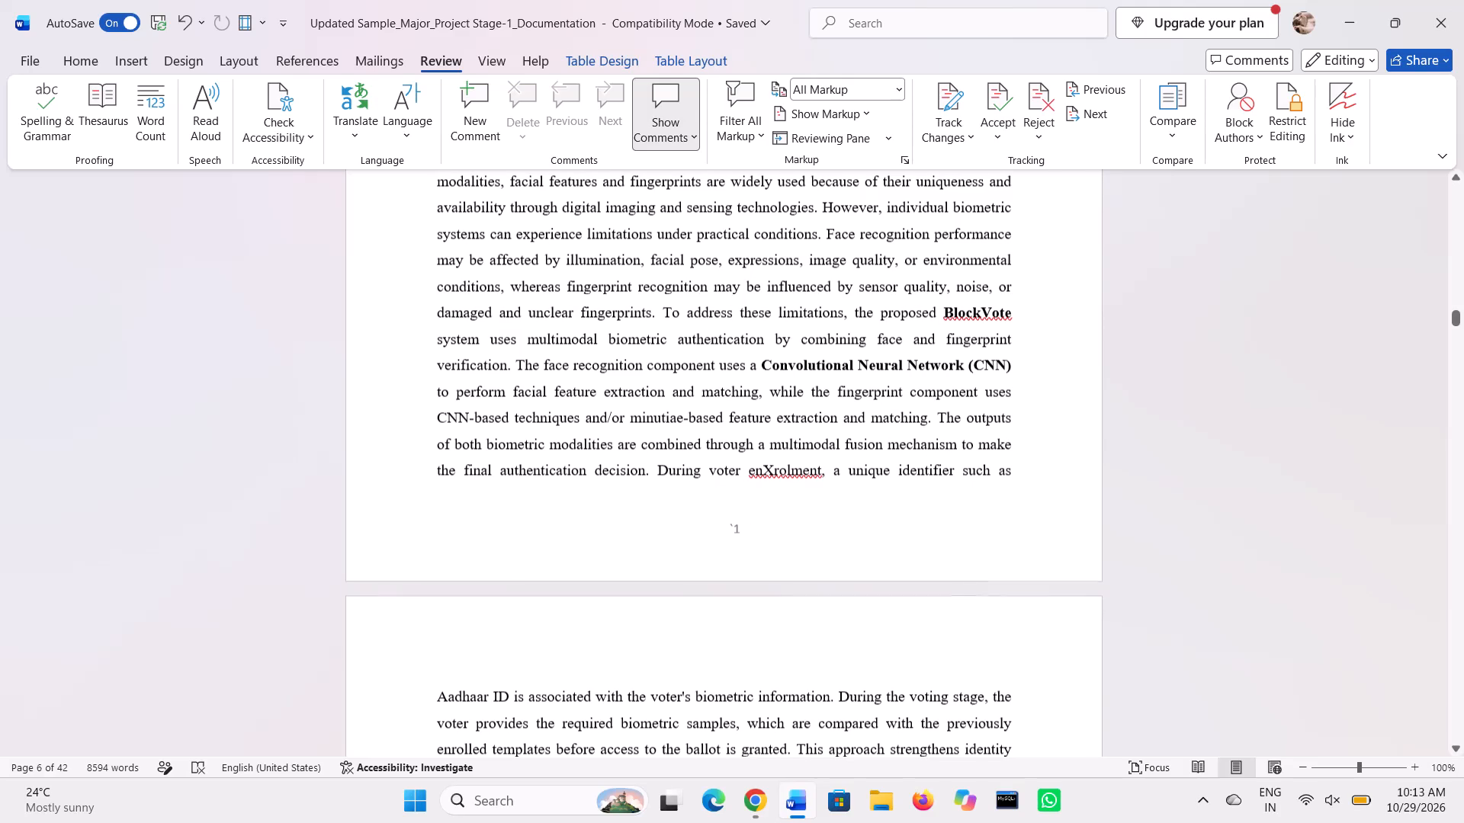
left_click(740, 532)
scroll(740, 532, "down", 1)
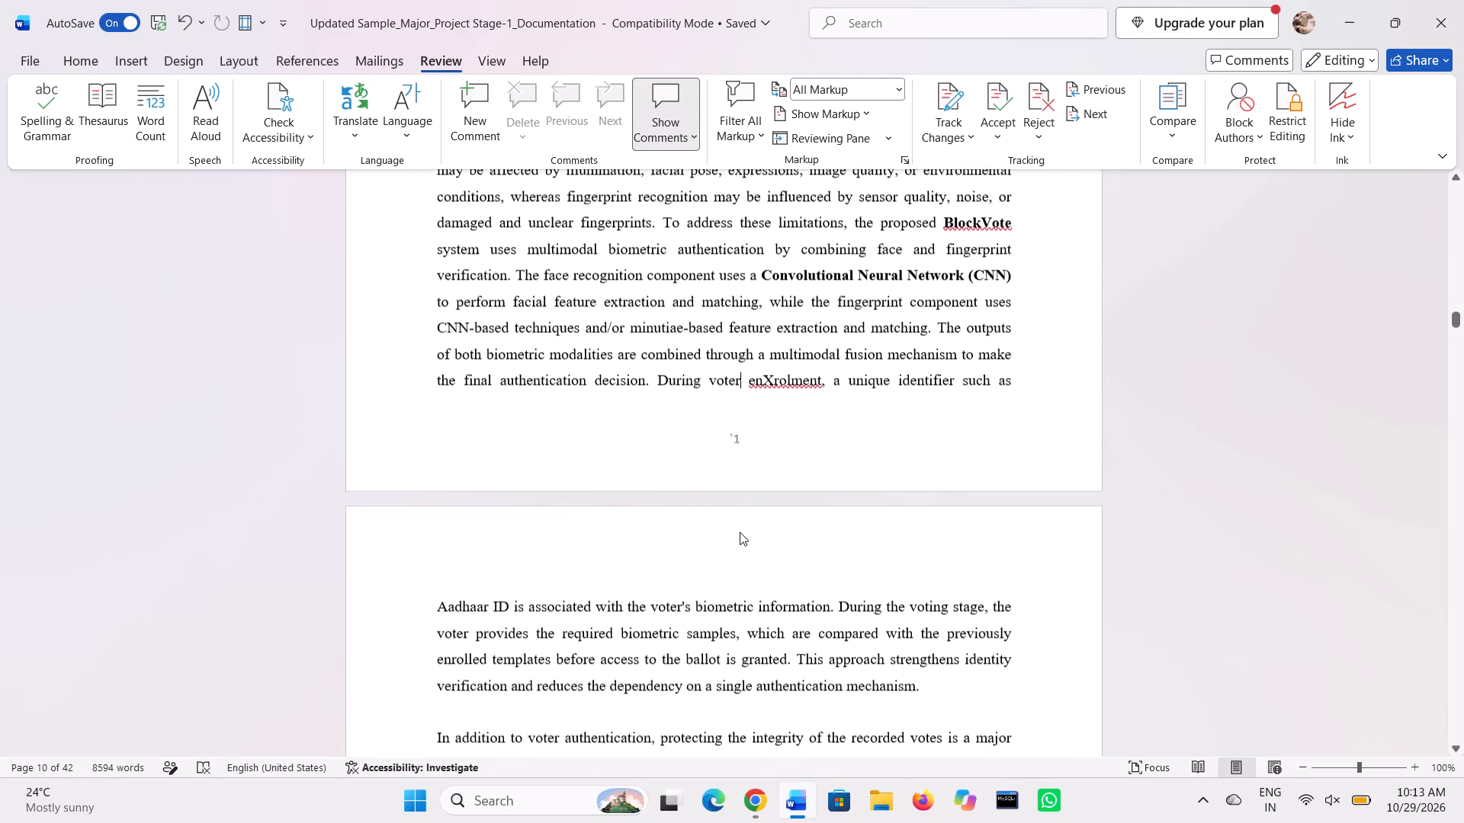
scroll(740, 532, "down", 4)
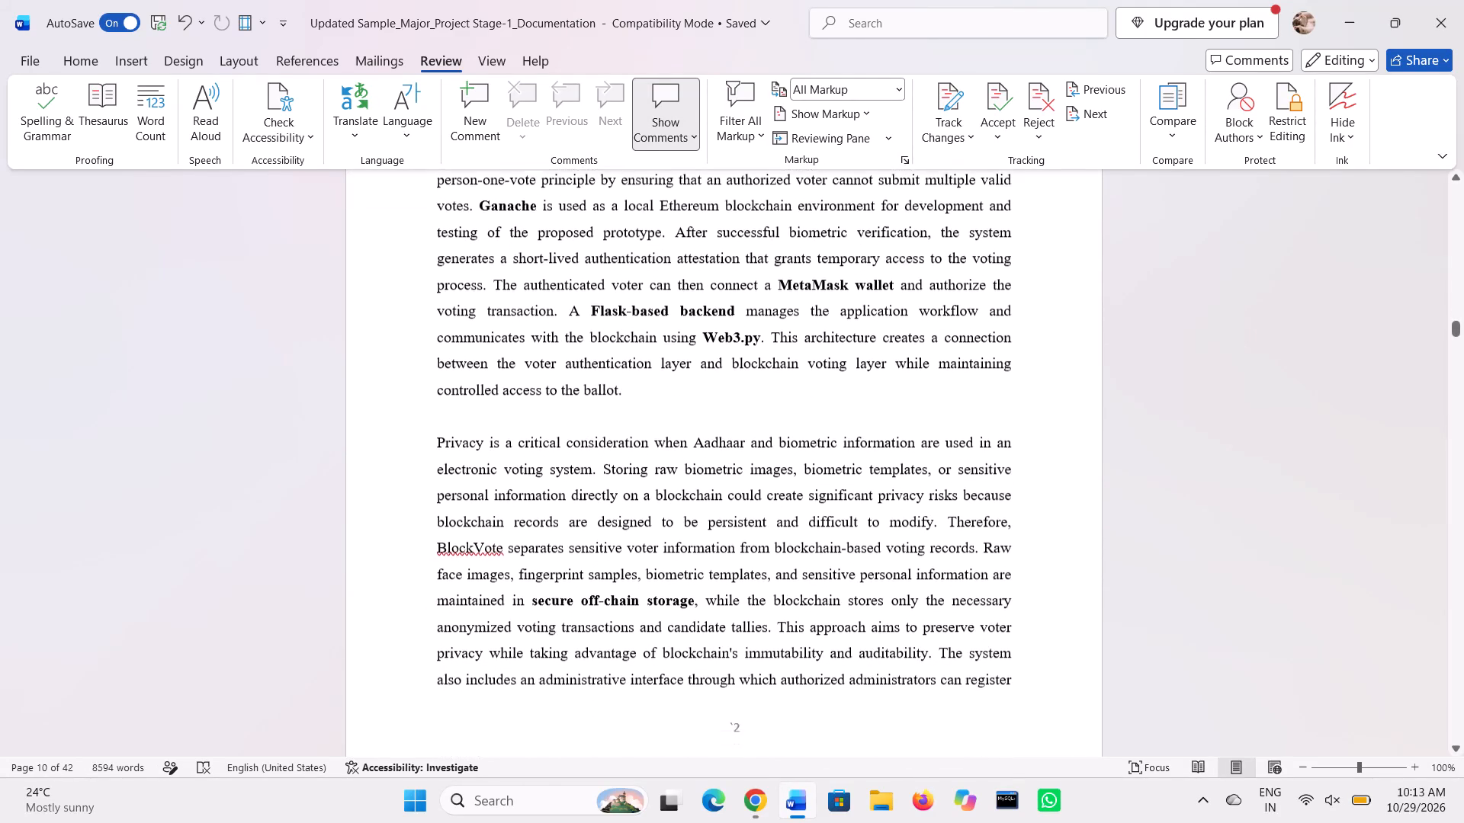
scroll(740, 532, "down", 1)
scroll(714, 652, "down", 1)
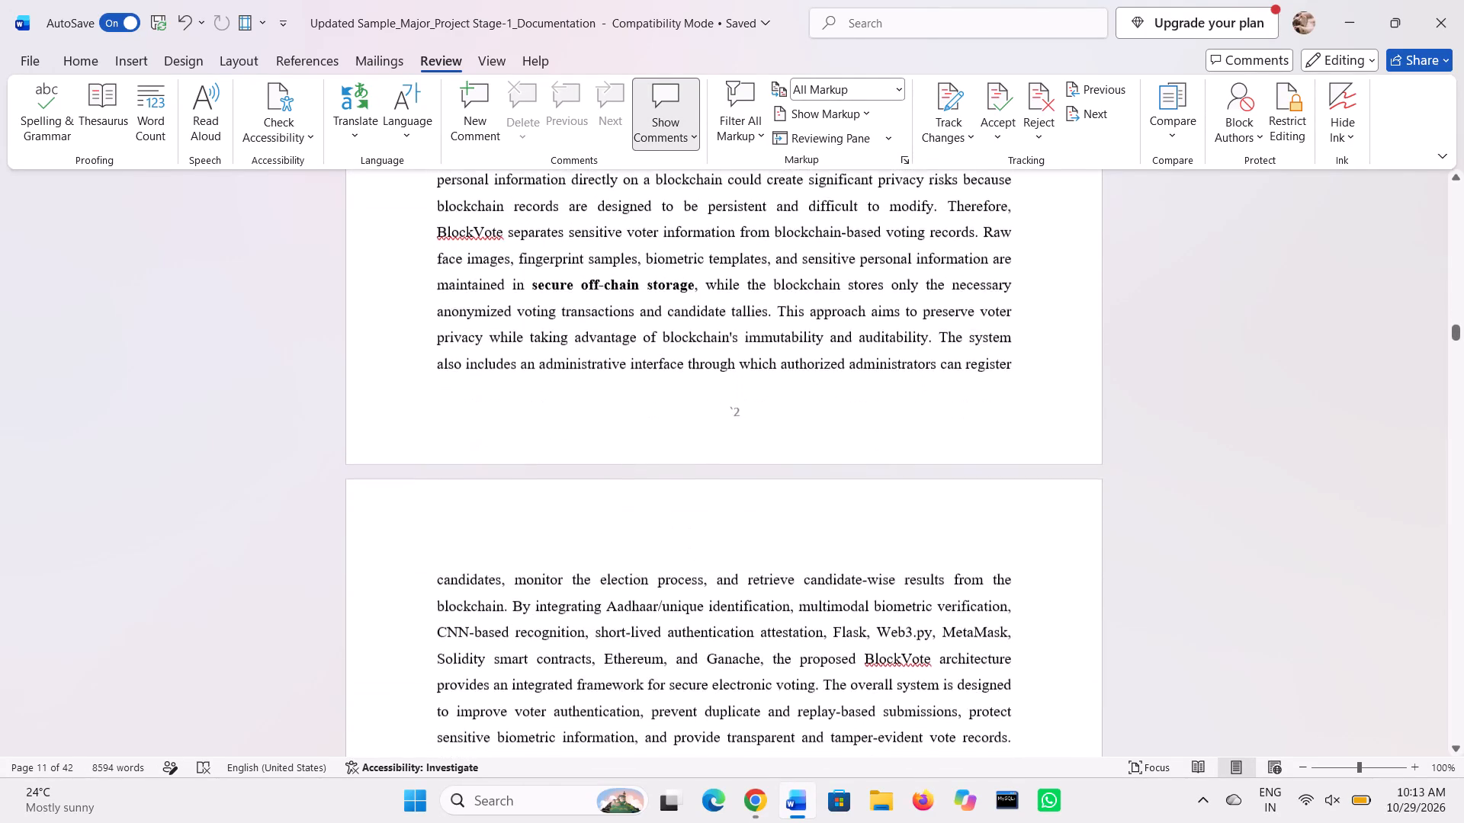
scroll(714, 652, "down", 3)
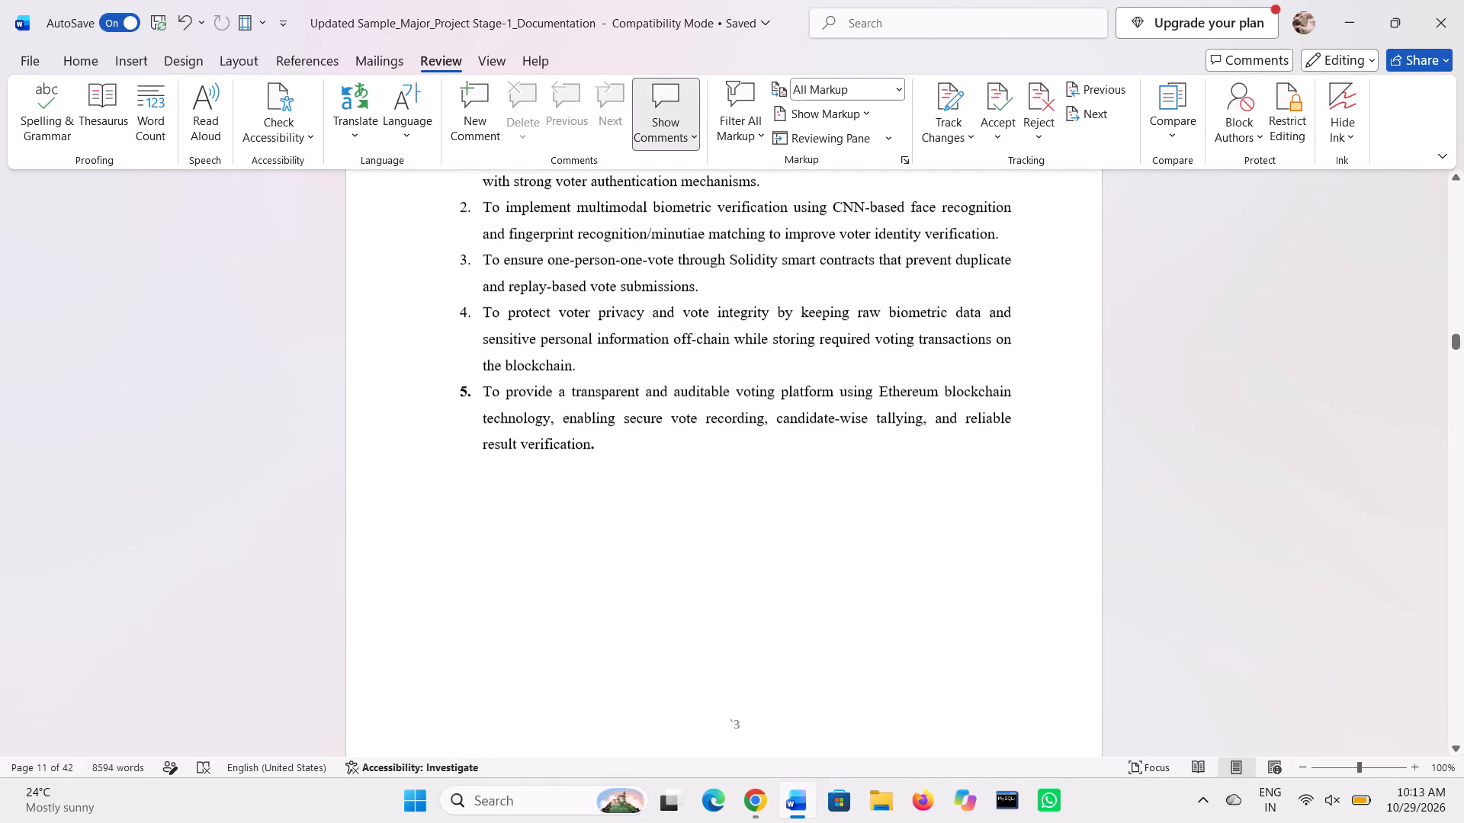
Remove the bold formatting from list number 5 in the project objectives list.
double_click(462, 390)
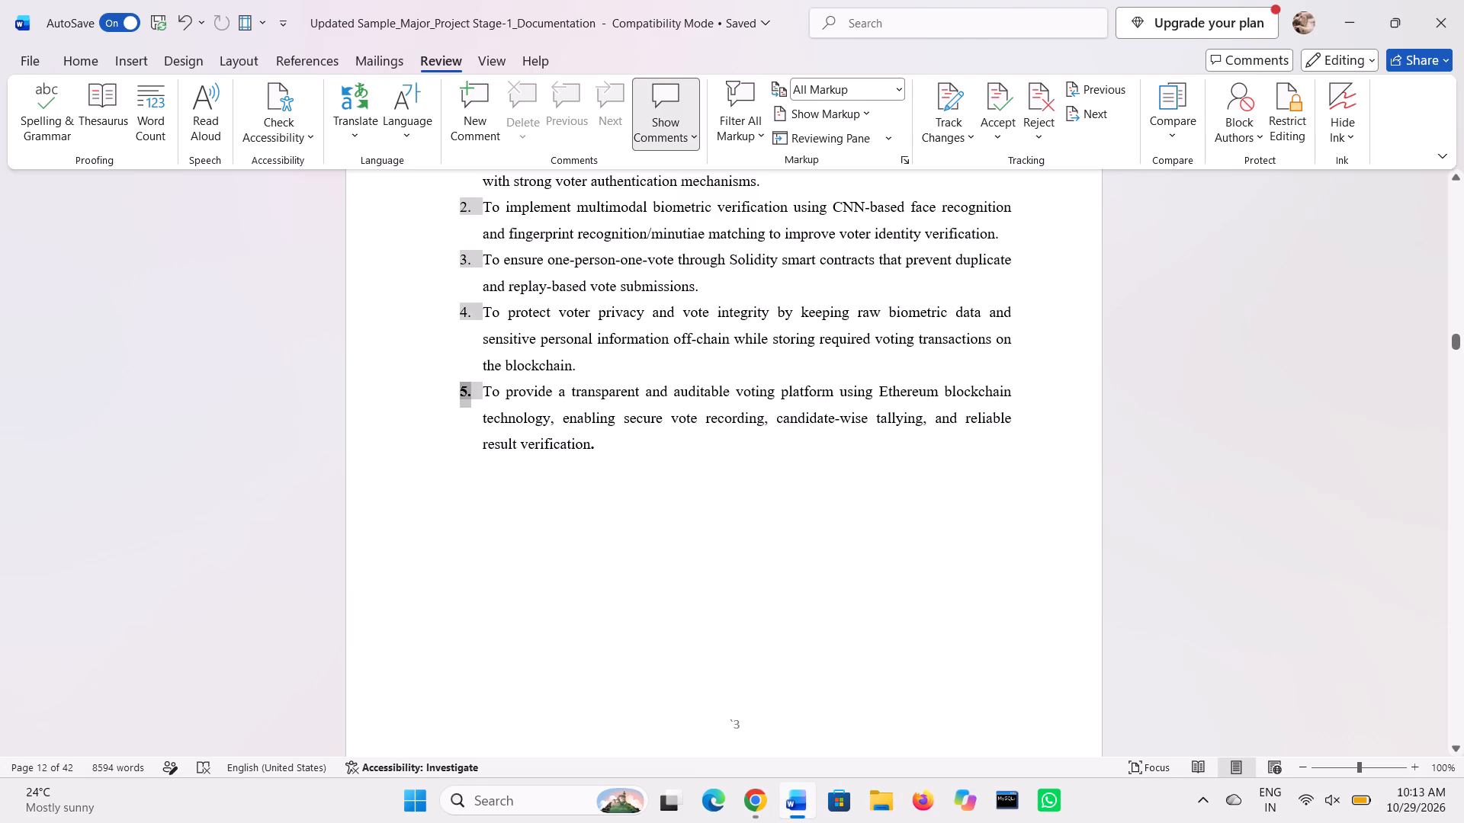
left_click(87, 53)
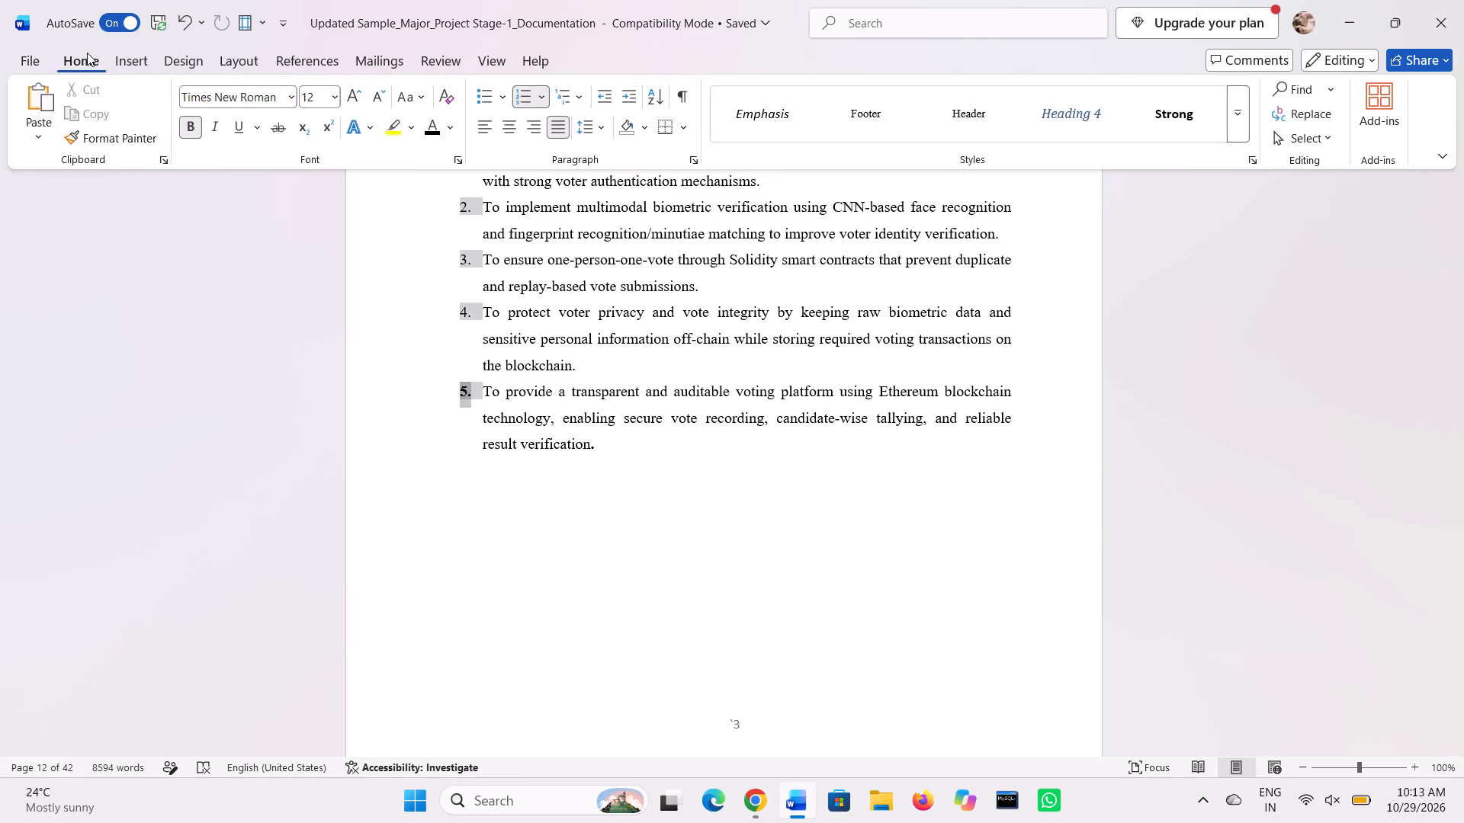
left_click(191, 126)
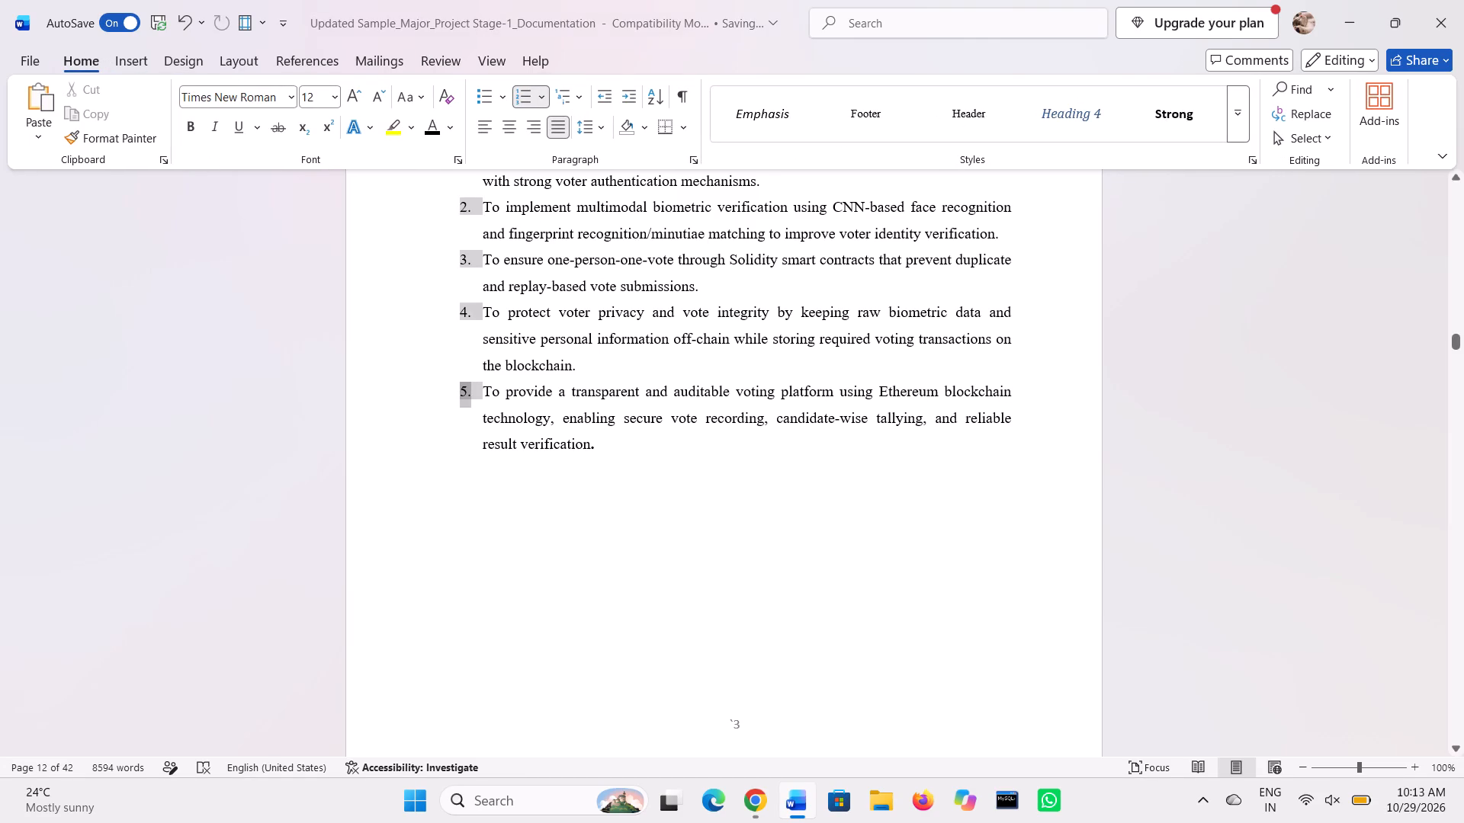
left_click(446, 456)
Examine the Literature Survey chapter's opening pages, checking the paper summaries, formatting and page numbers.
scroll(446, 456, "down", 3)
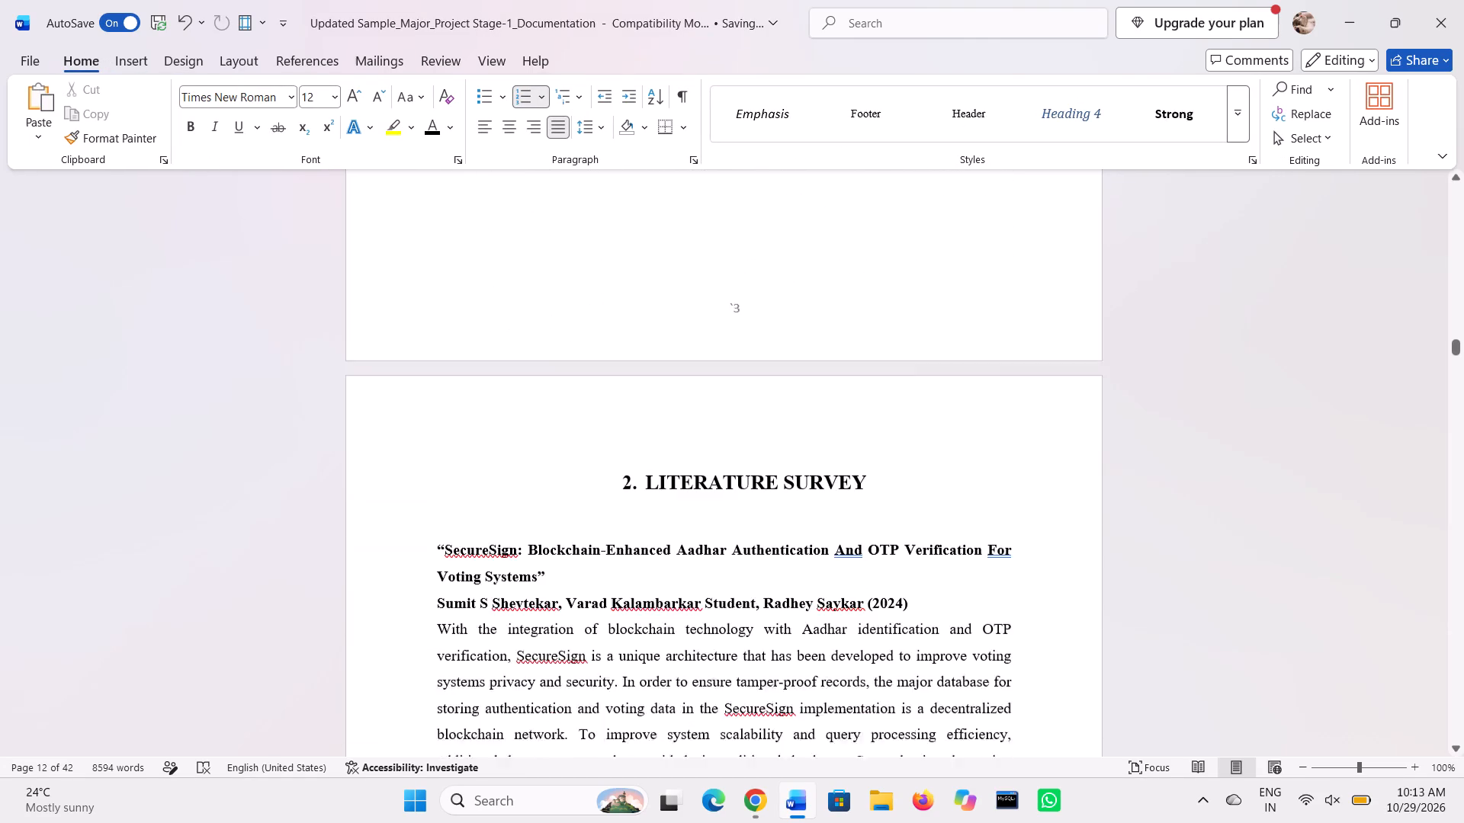
scroll(446, 456, "down", 3)
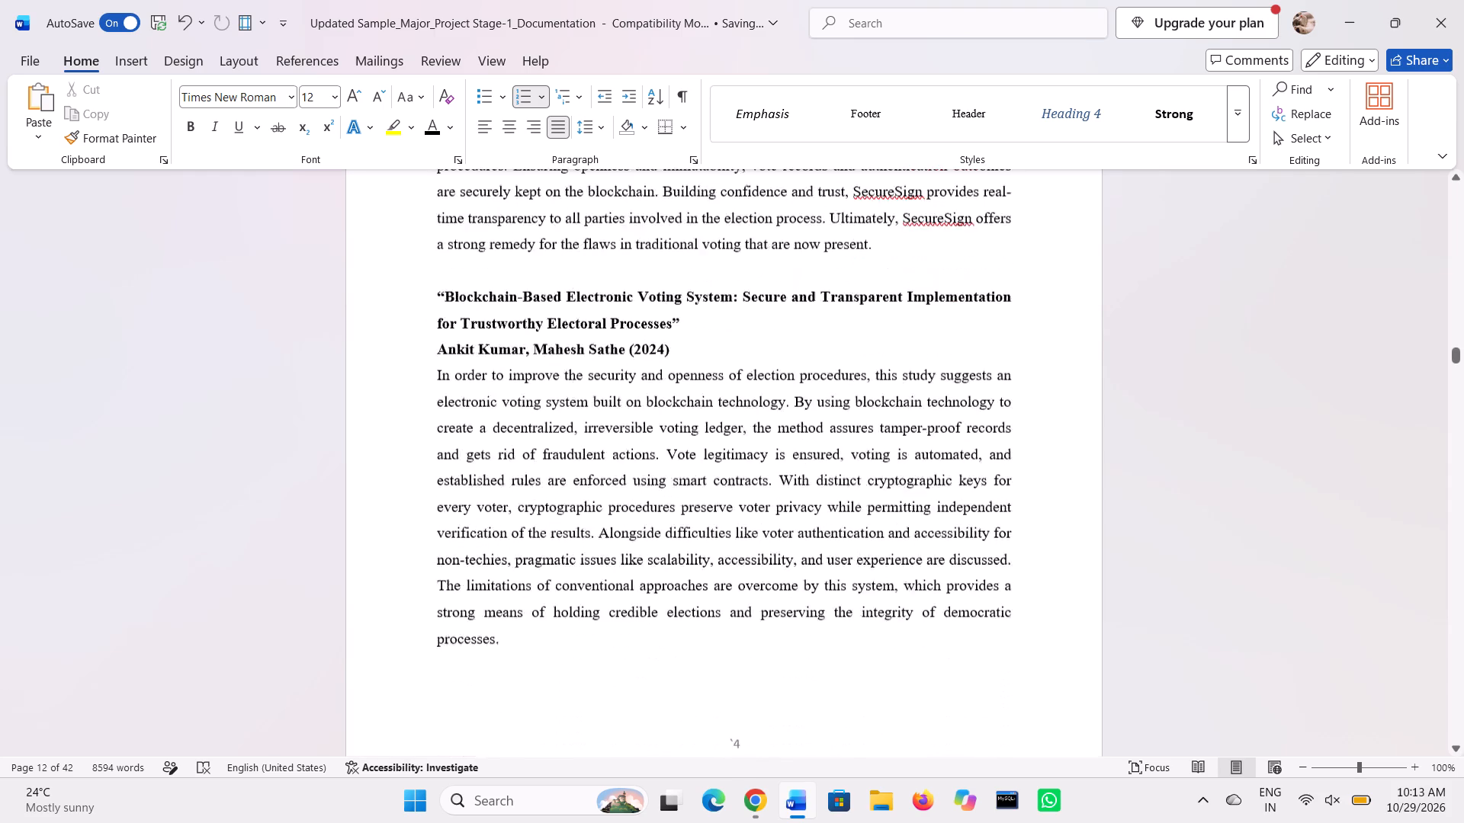
scroll(446, 456, "down", 4)
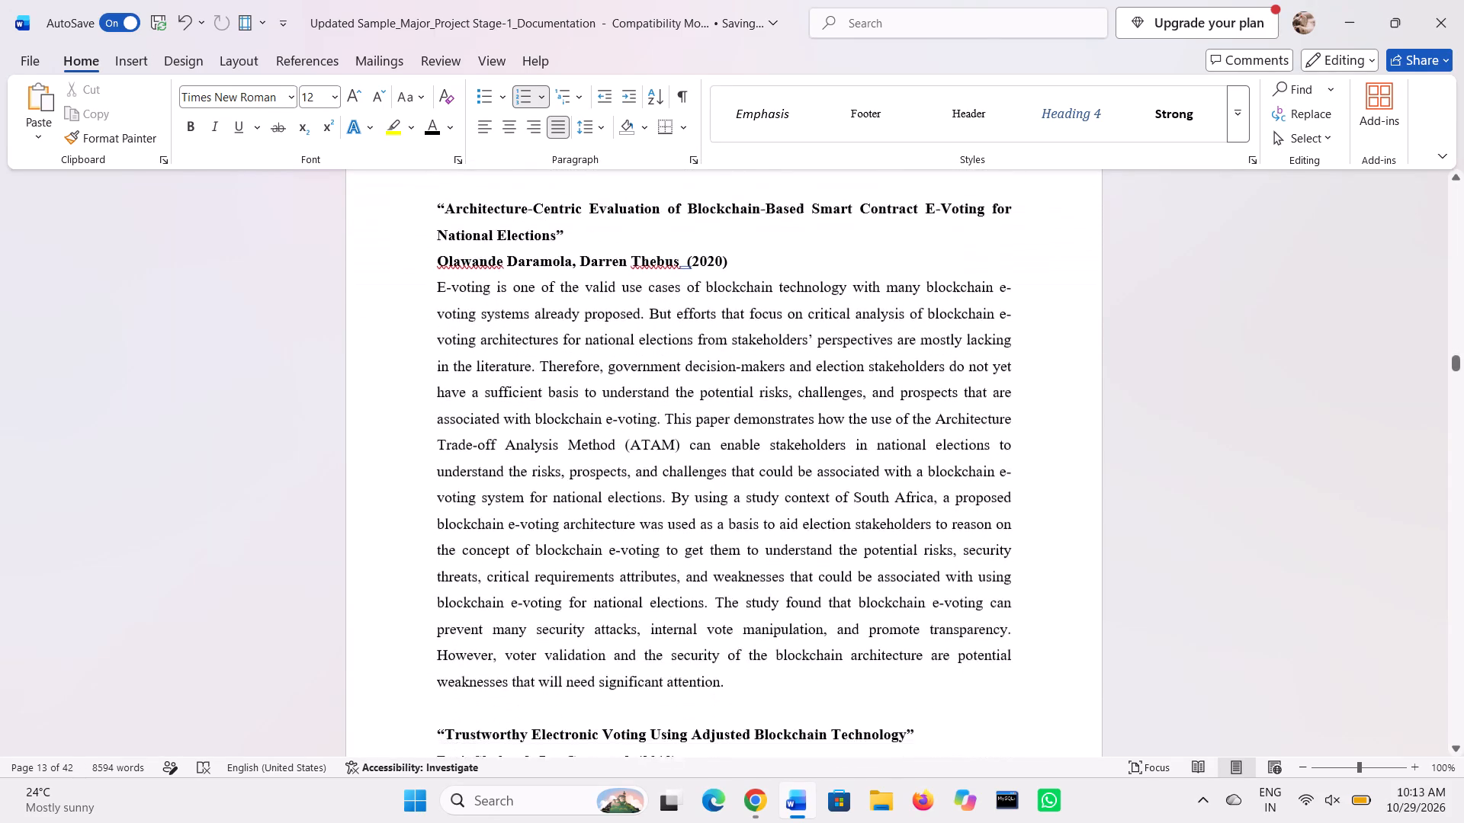
scroll(446, 456, "down", 1)
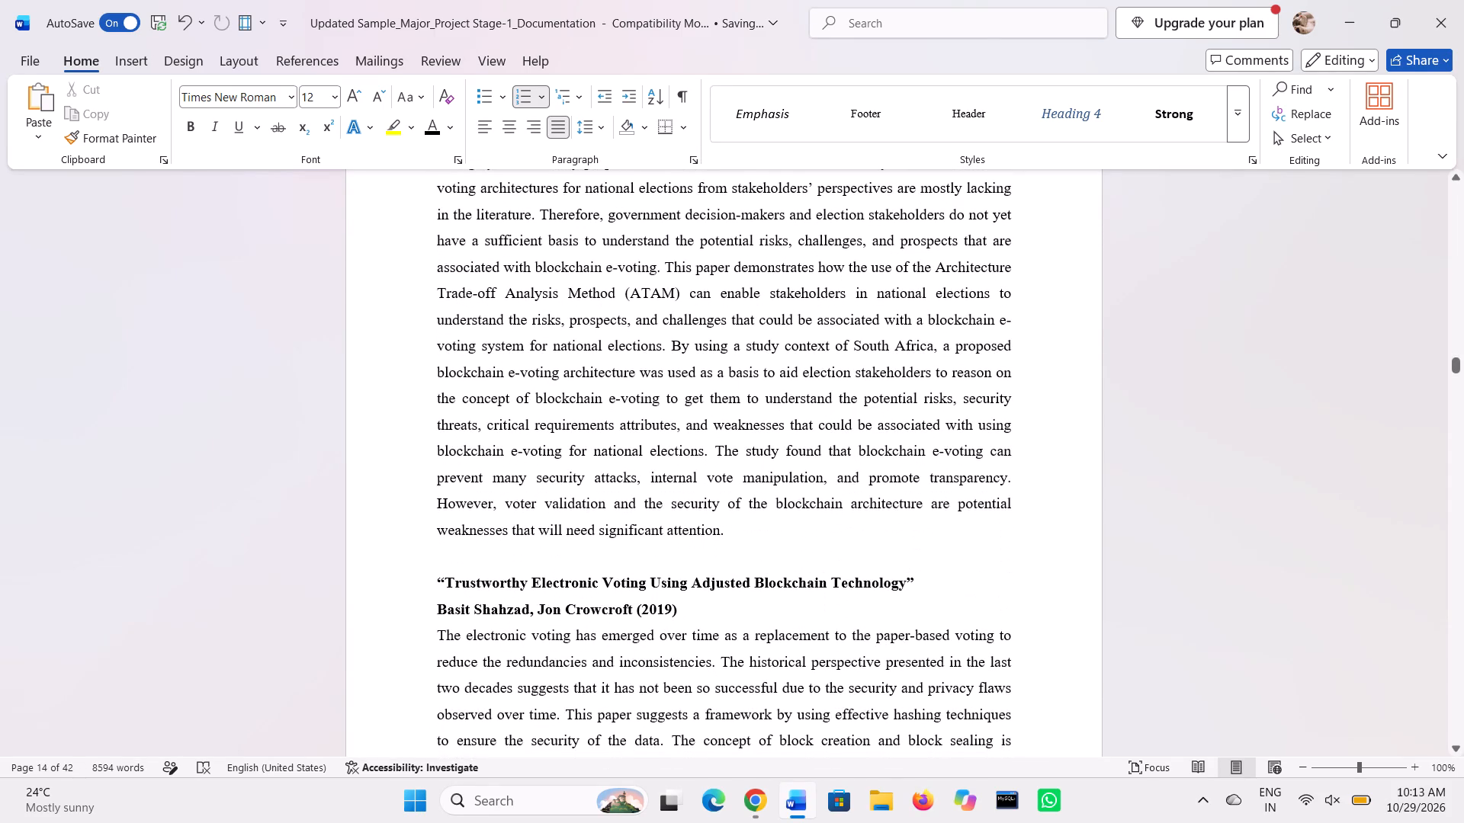
scroll(446, 456, "down", 2)
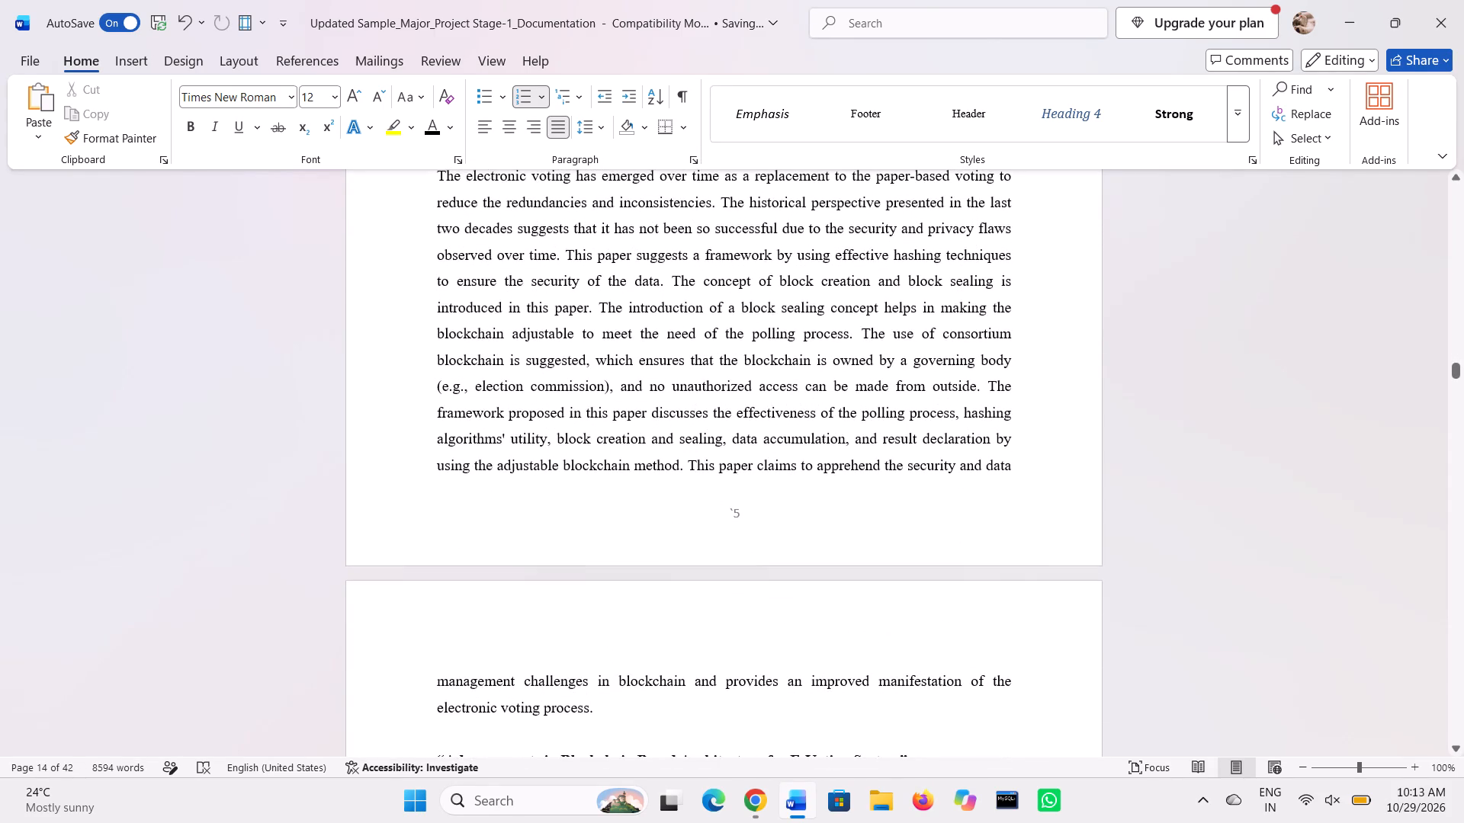
scroll(446, 456, "down", 1)
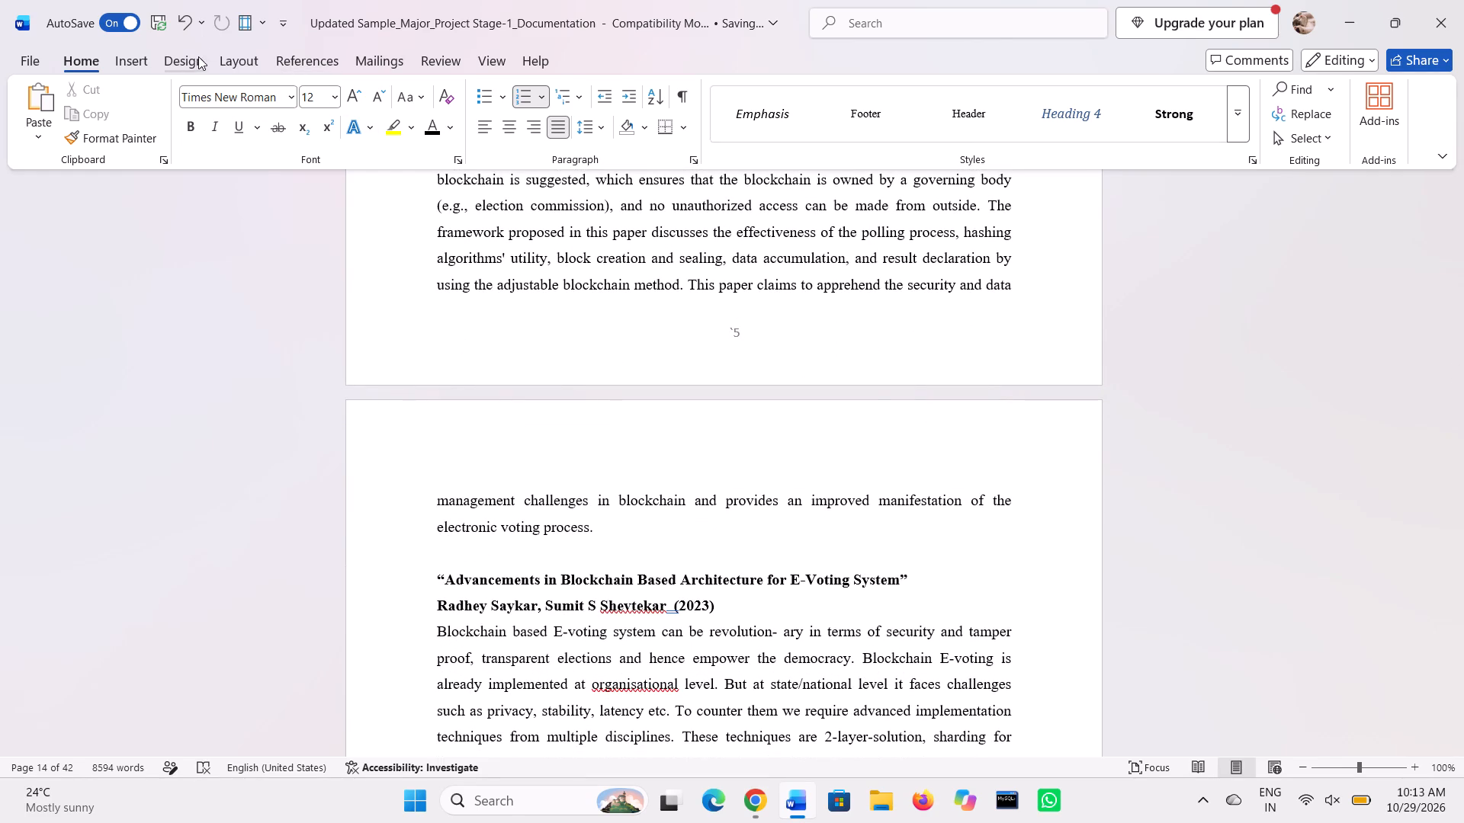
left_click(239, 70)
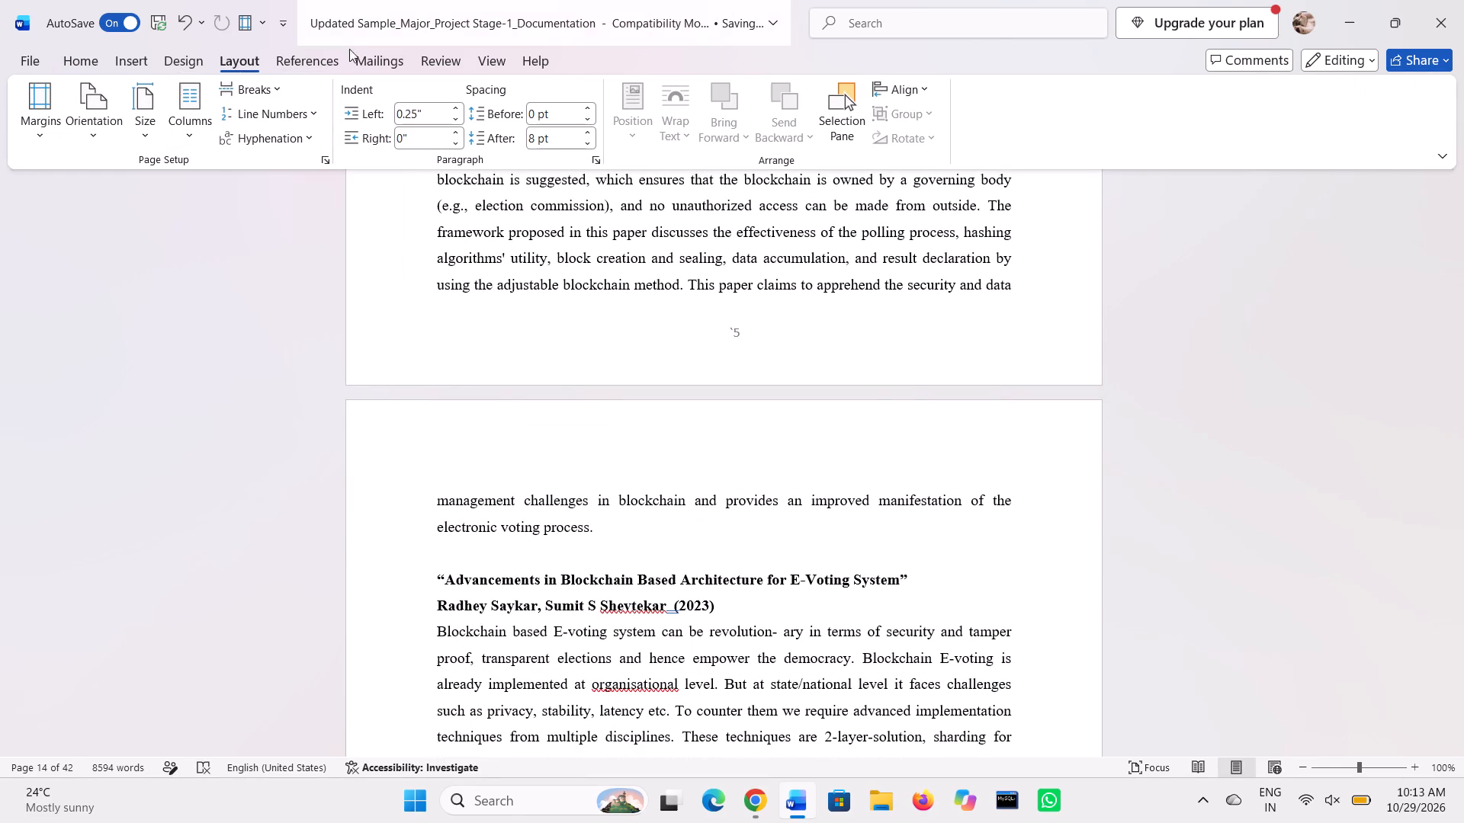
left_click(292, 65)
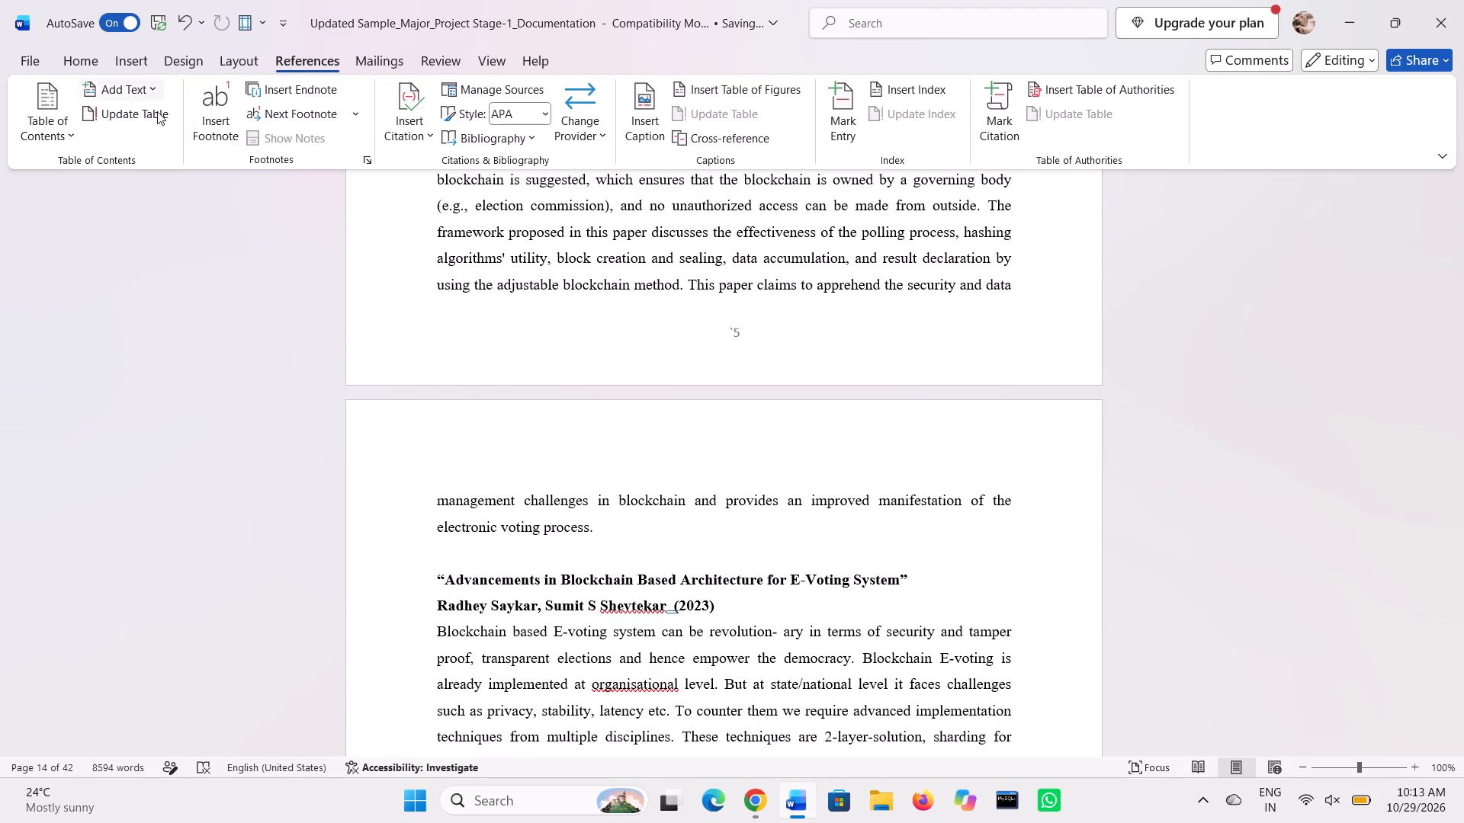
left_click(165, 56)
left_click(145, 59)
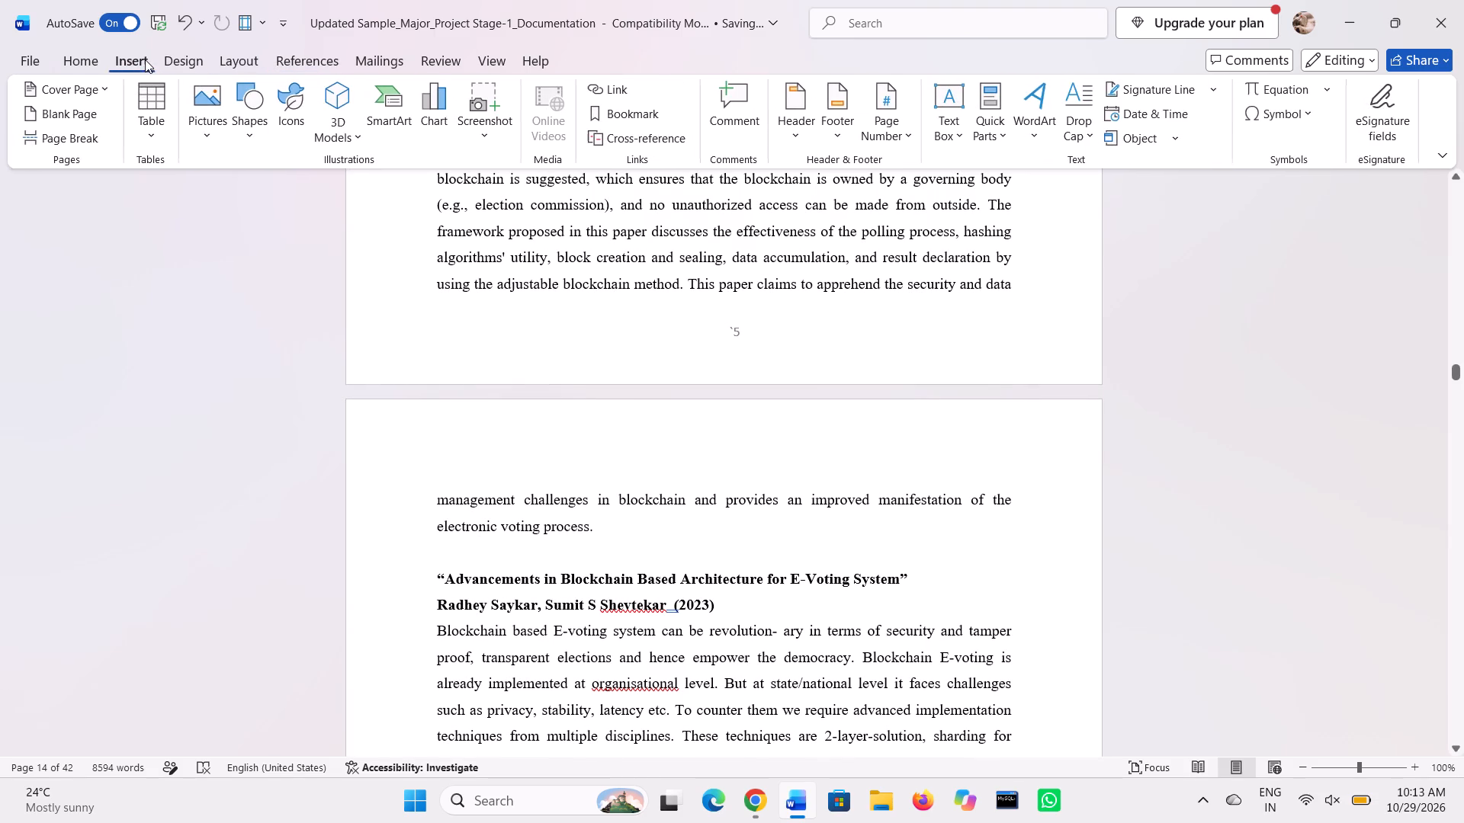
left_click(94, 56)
Examine the Literature Survey summaries on e-voting architecture advancements and the cloud manufacturing service level agreement model.
scroll(657, 382, "down", 1)
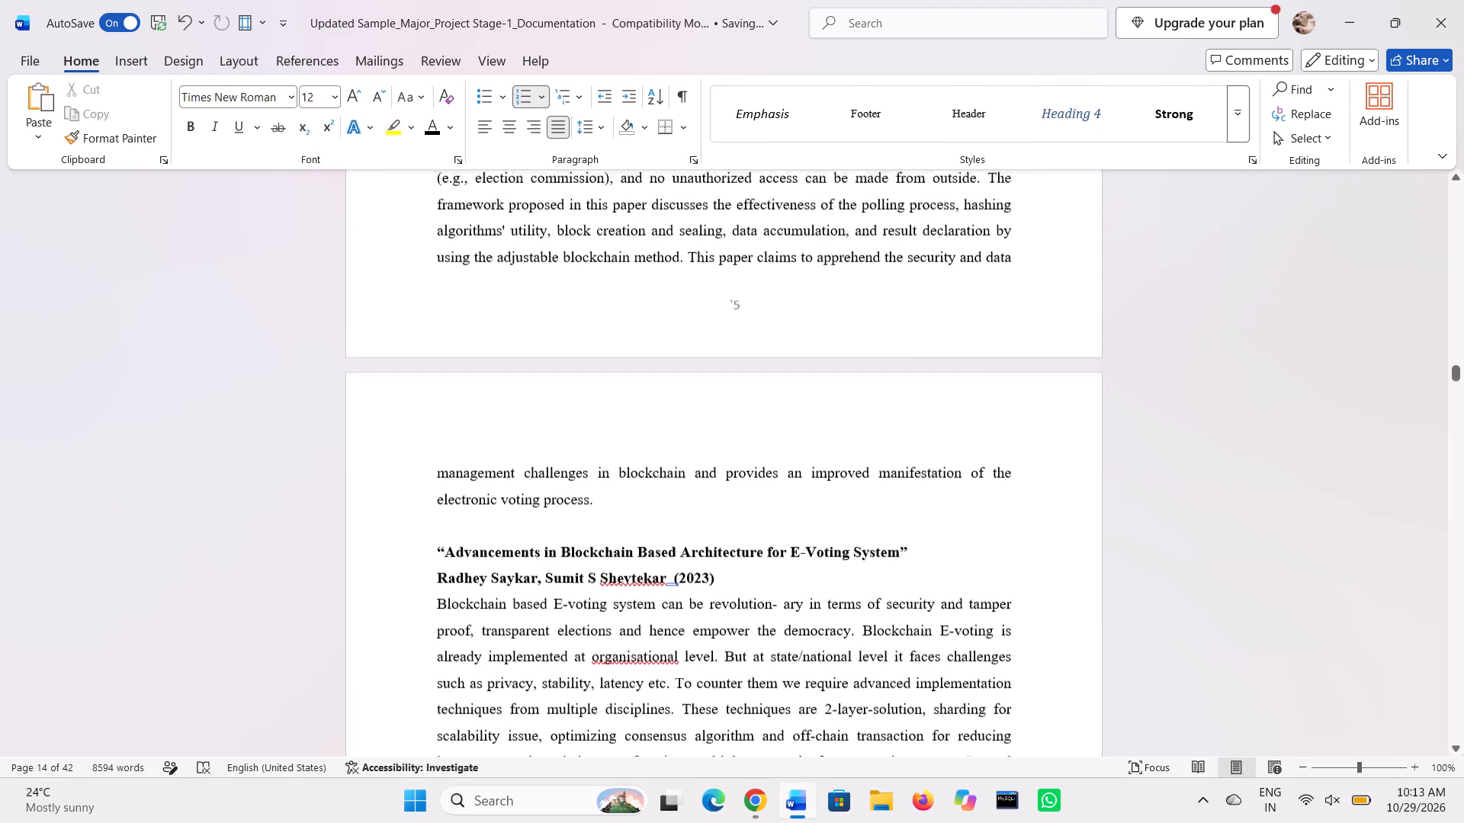
scroll(657, 382, "down", 4)
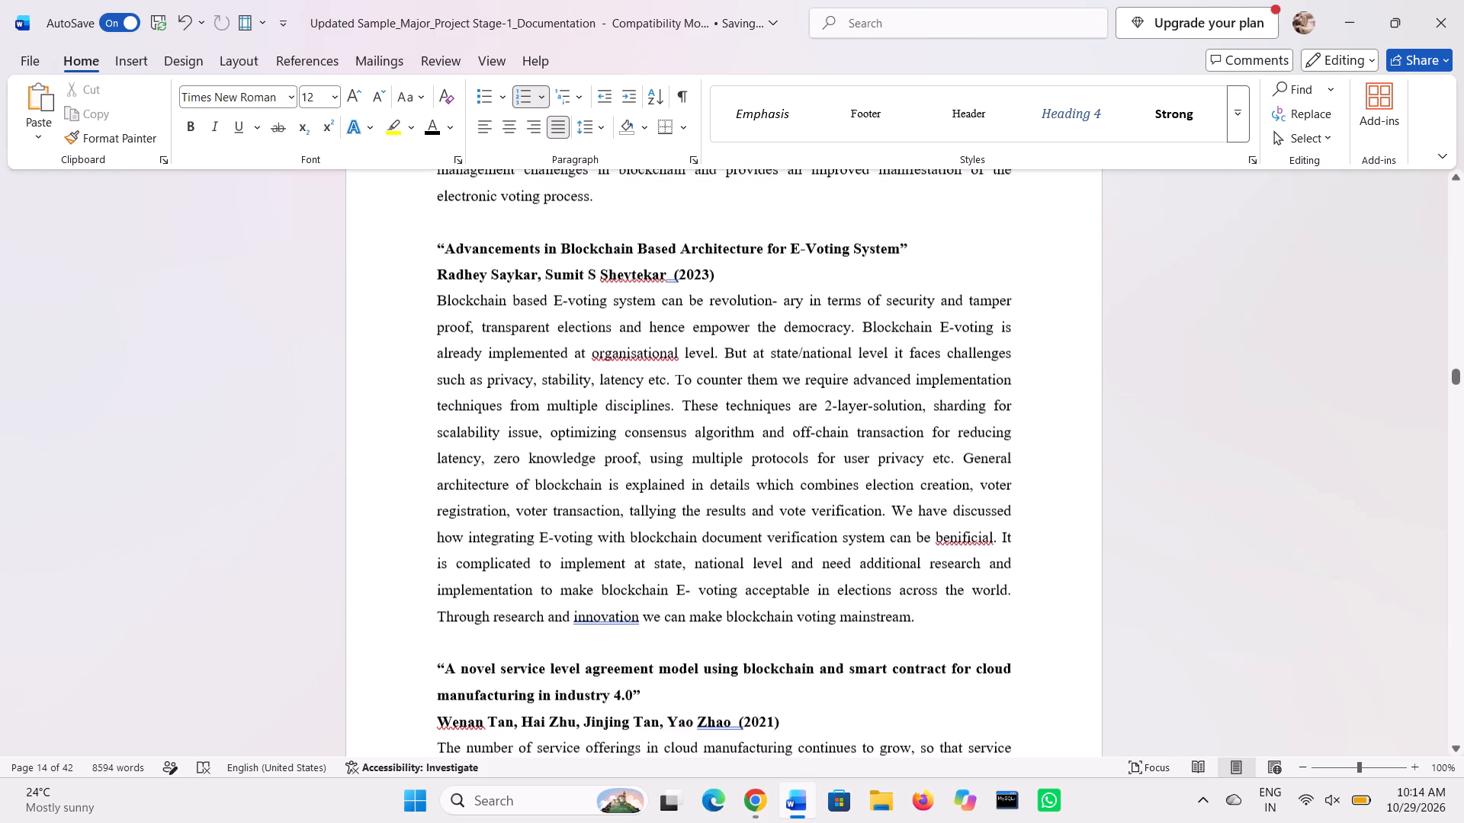
scroll(657, 382, "down", 1)
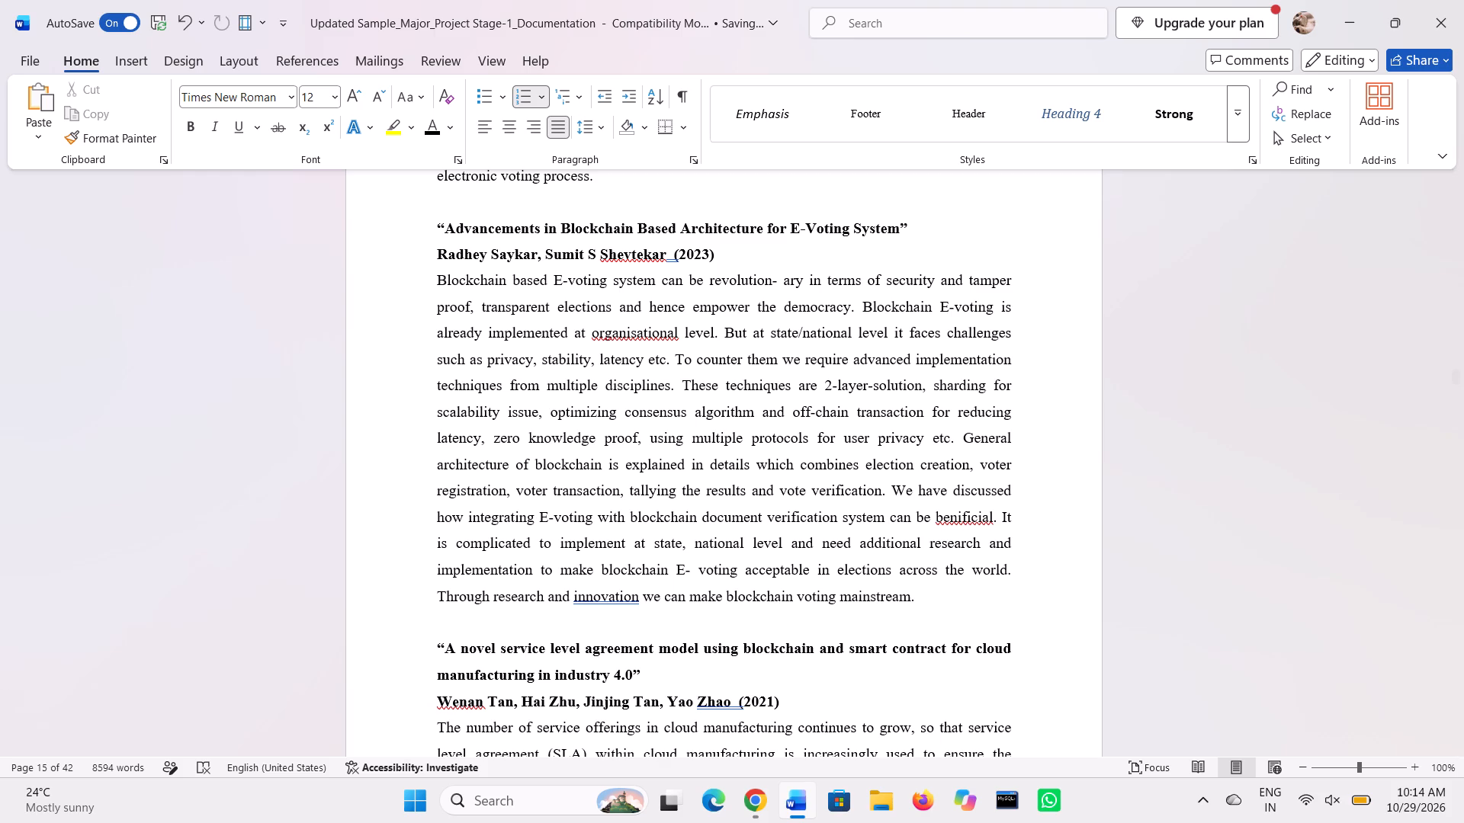
scroll(572, 317, "down", 1)
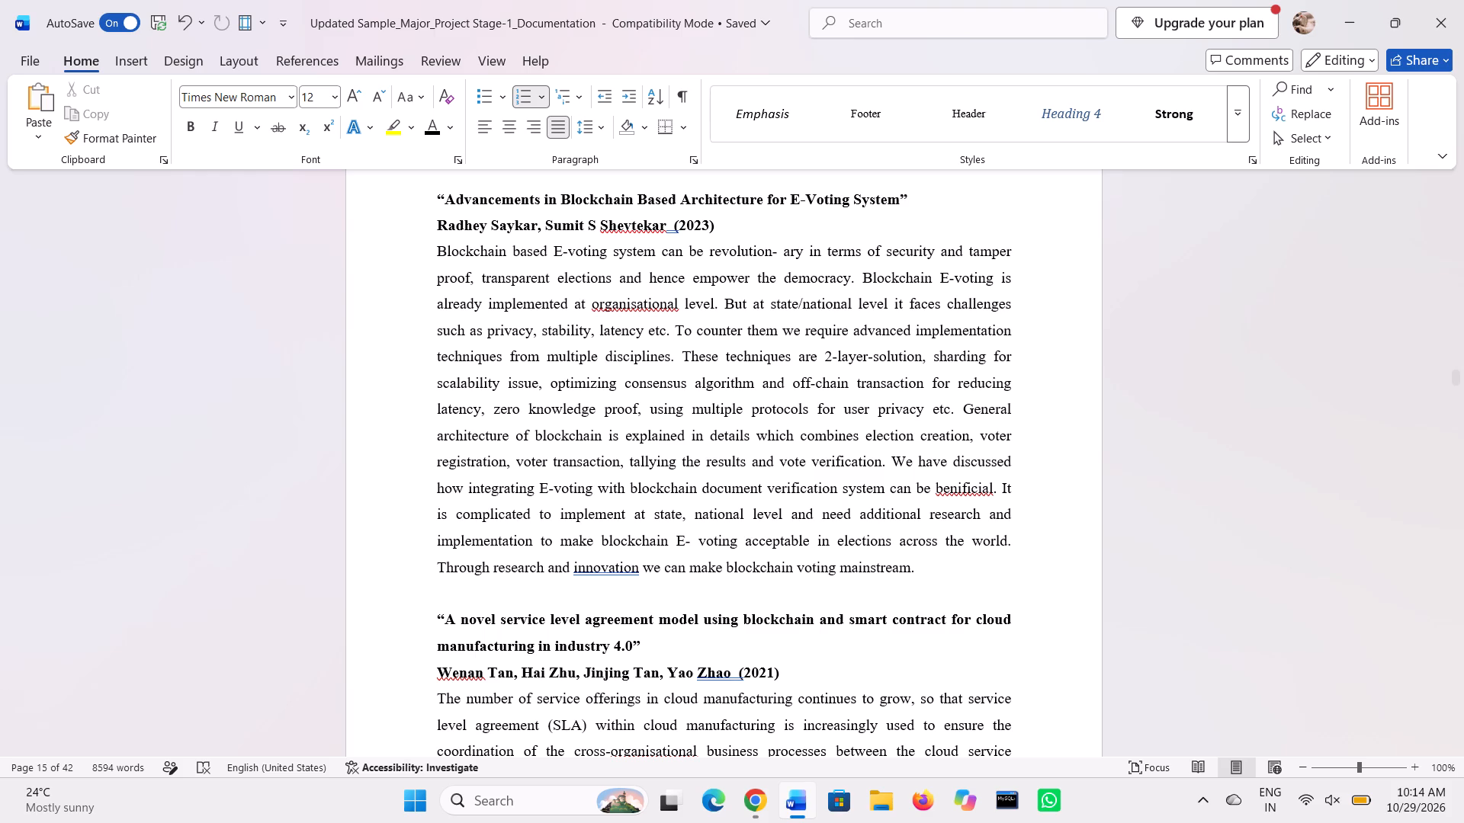
scroll(572, 317, "down", 1)
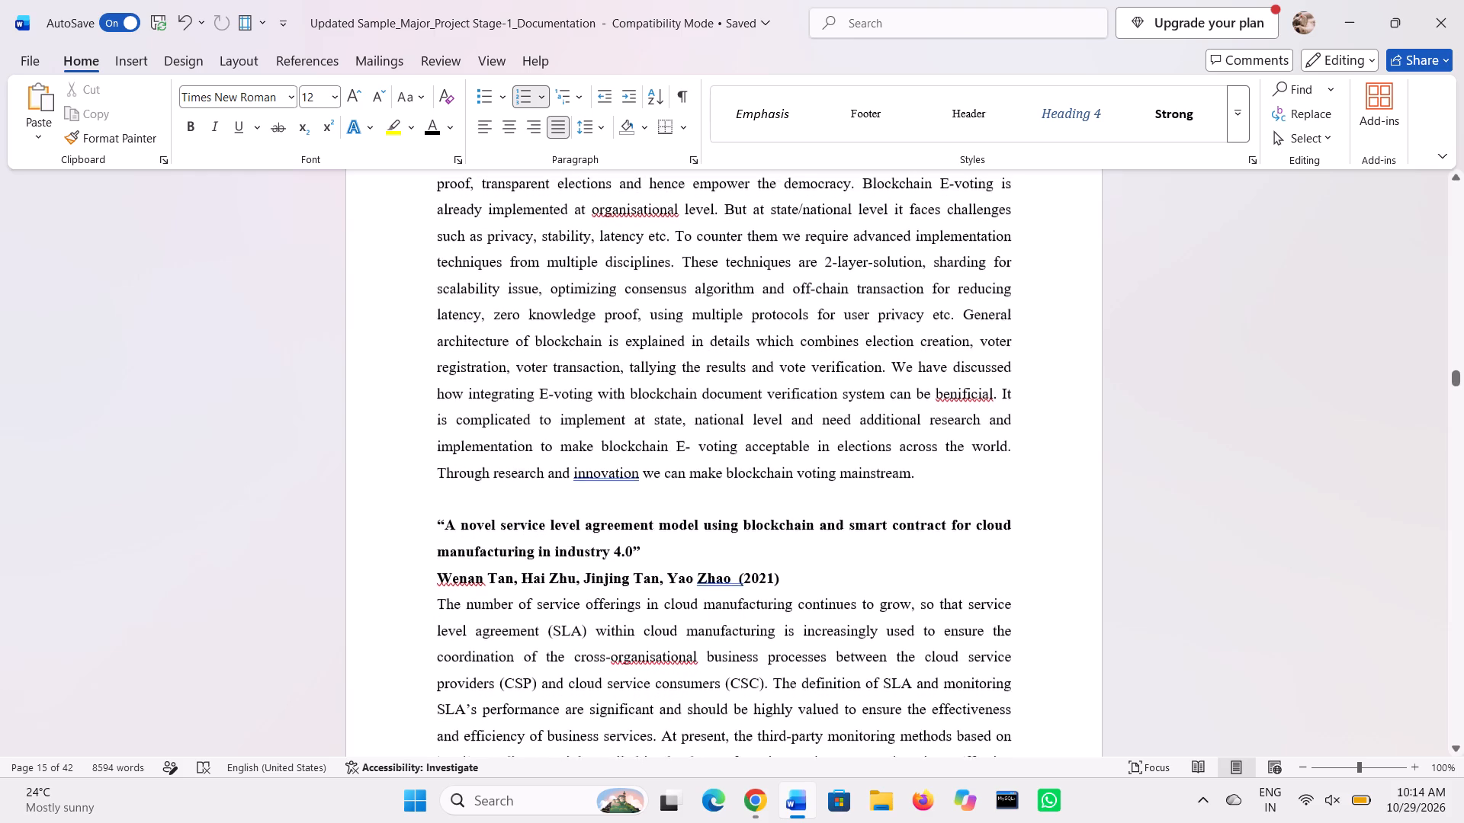
scroll(572, 317, "down", 1)
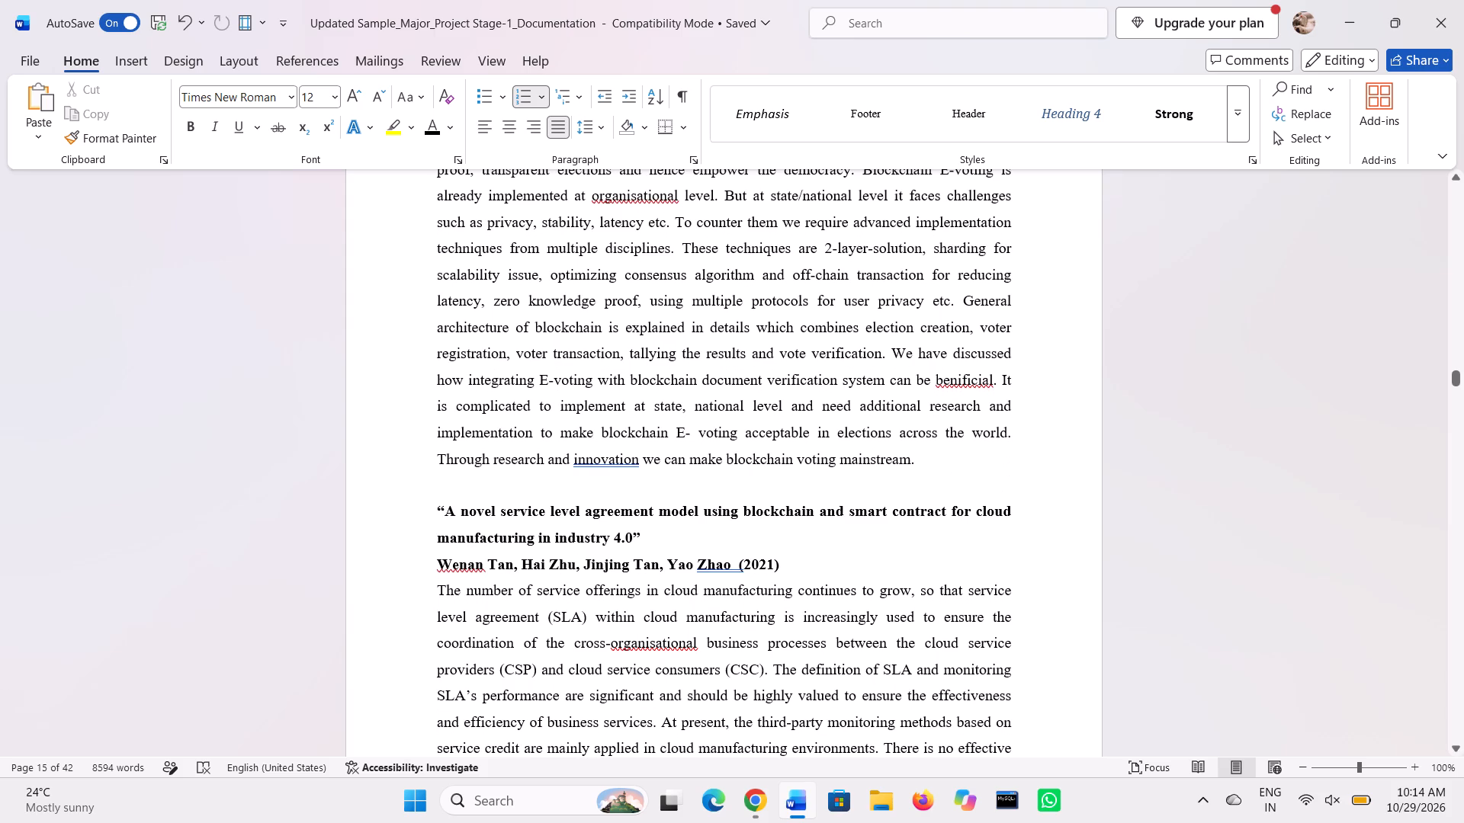
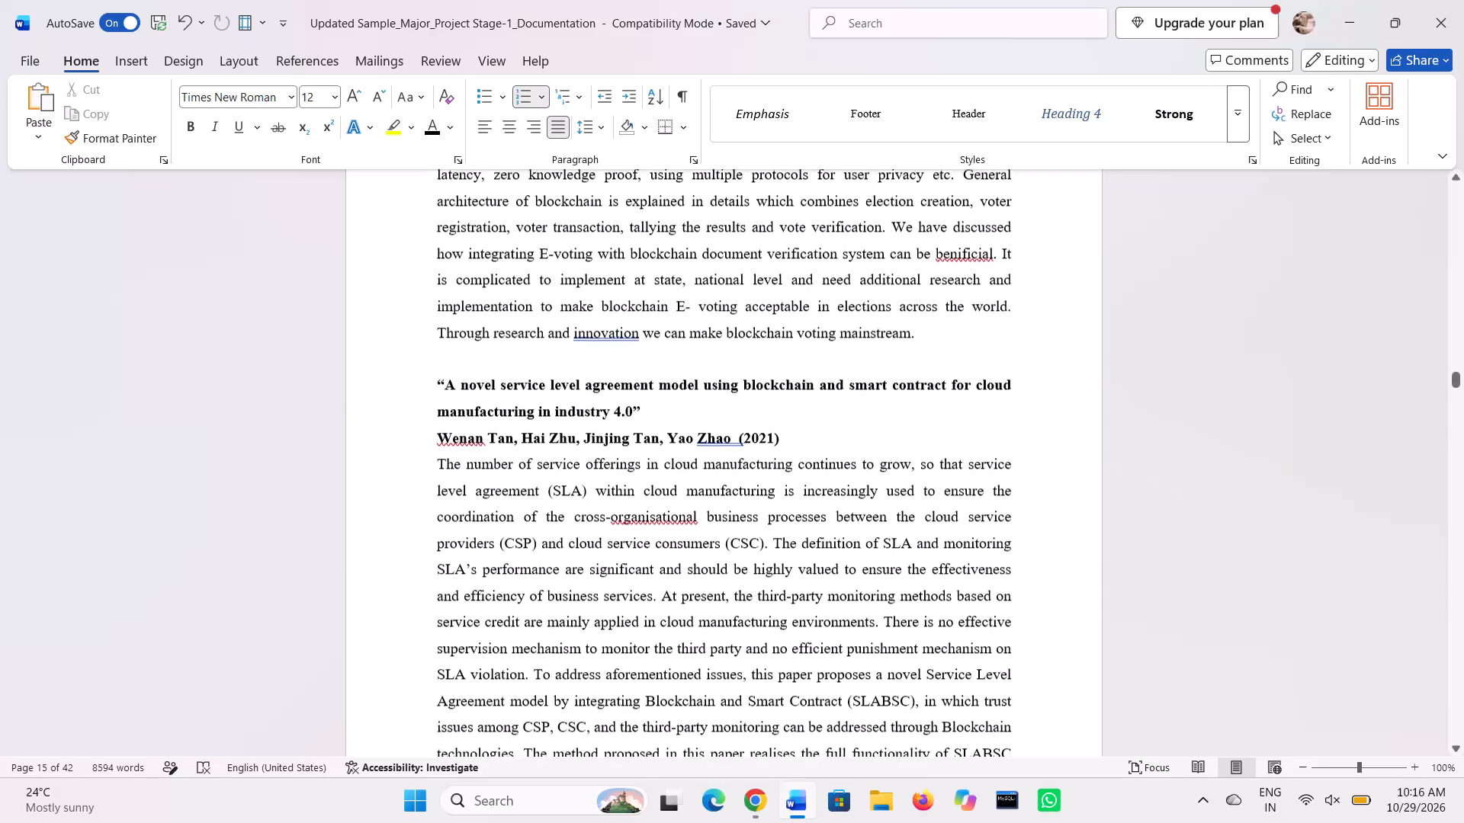
Examine the remaining Literature Survey summaries up to the start of the Existing Method chapter, checking formatting and page numbers.
scroll(516, 467, "down", 3)
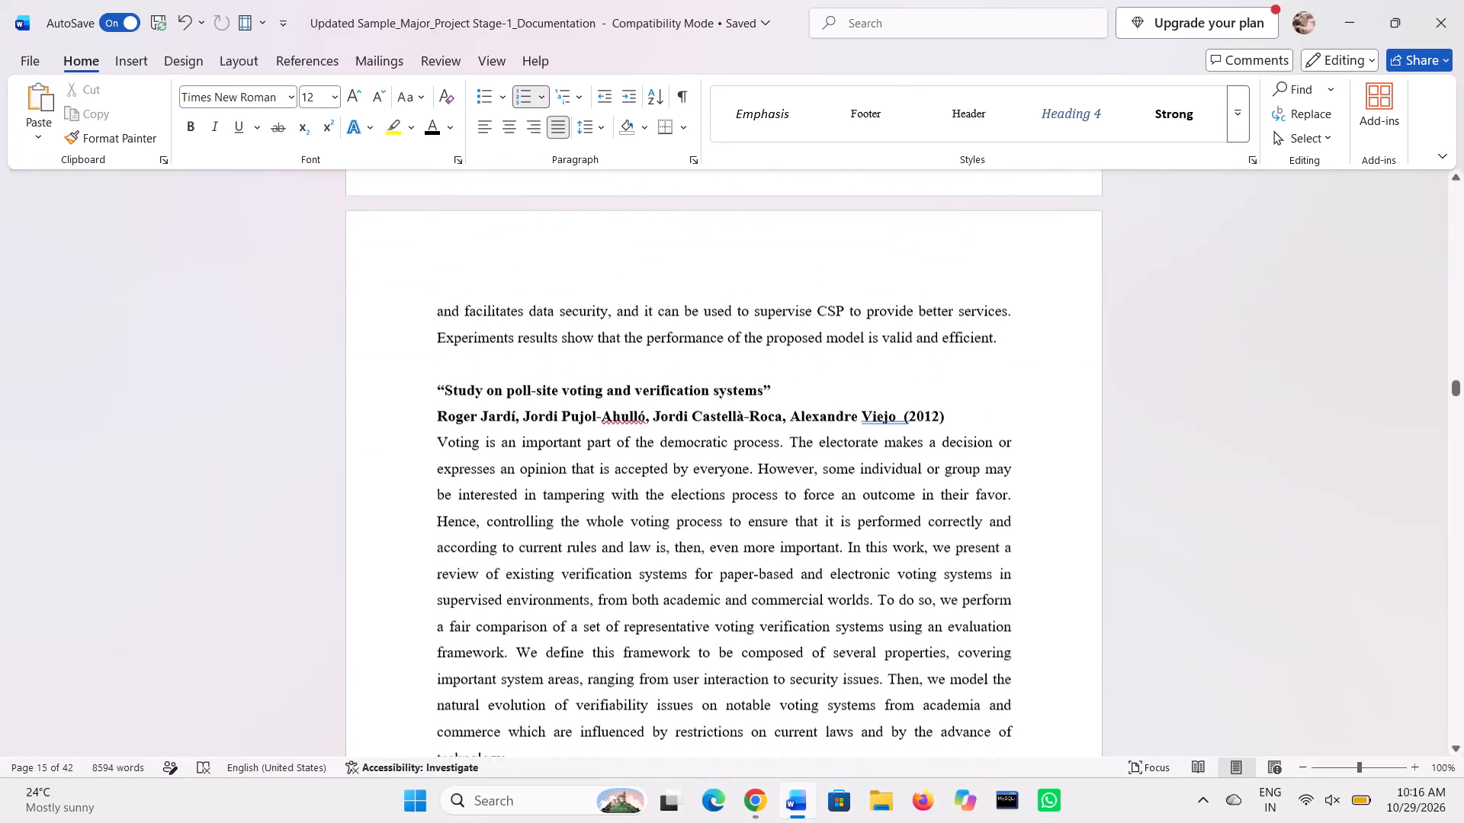
scroll(516, 467, "down", 1)
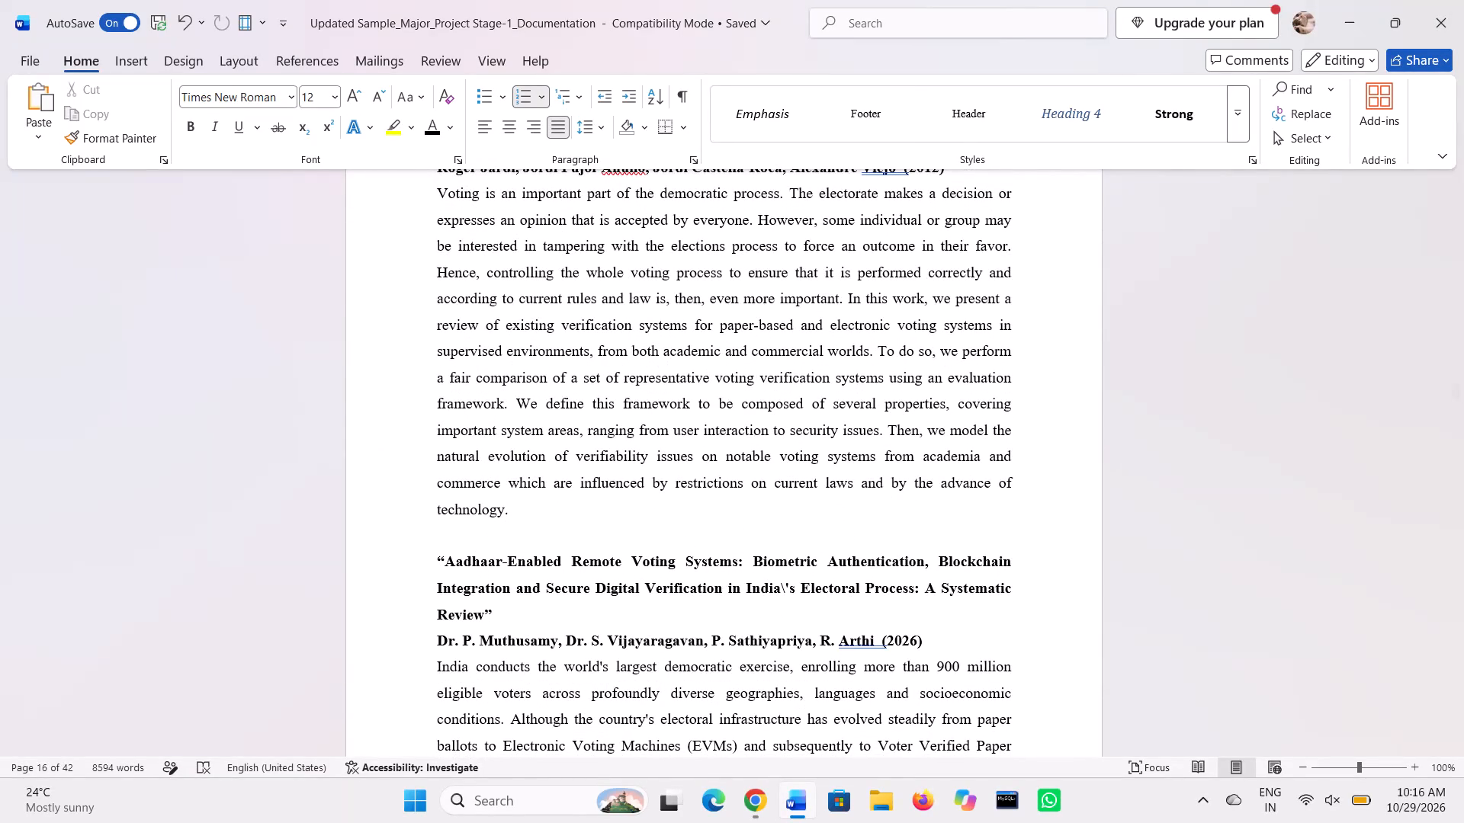
scroll(516, 467, "down", 3)
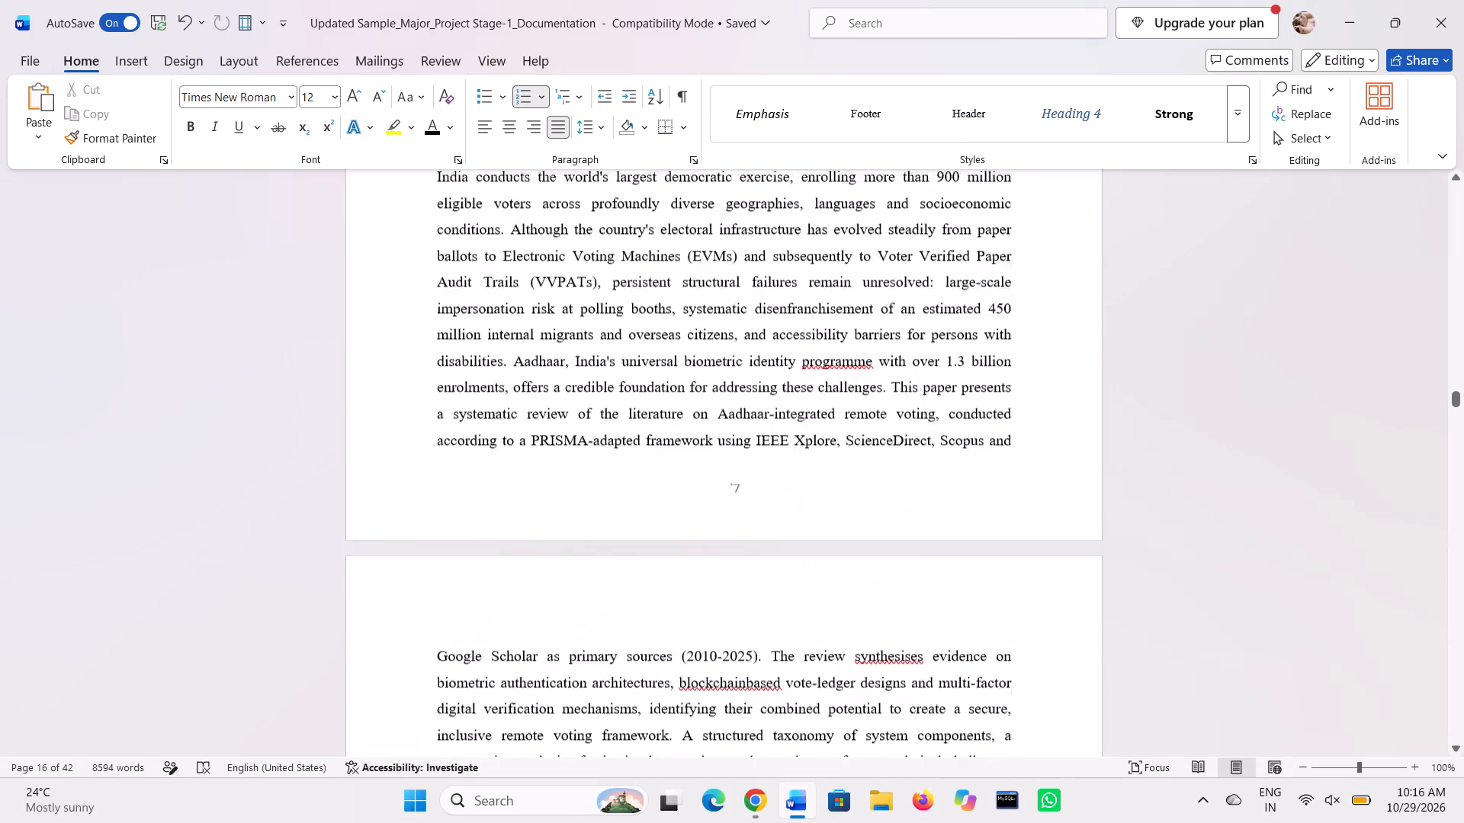
scroll(516, 467, "down", 4)
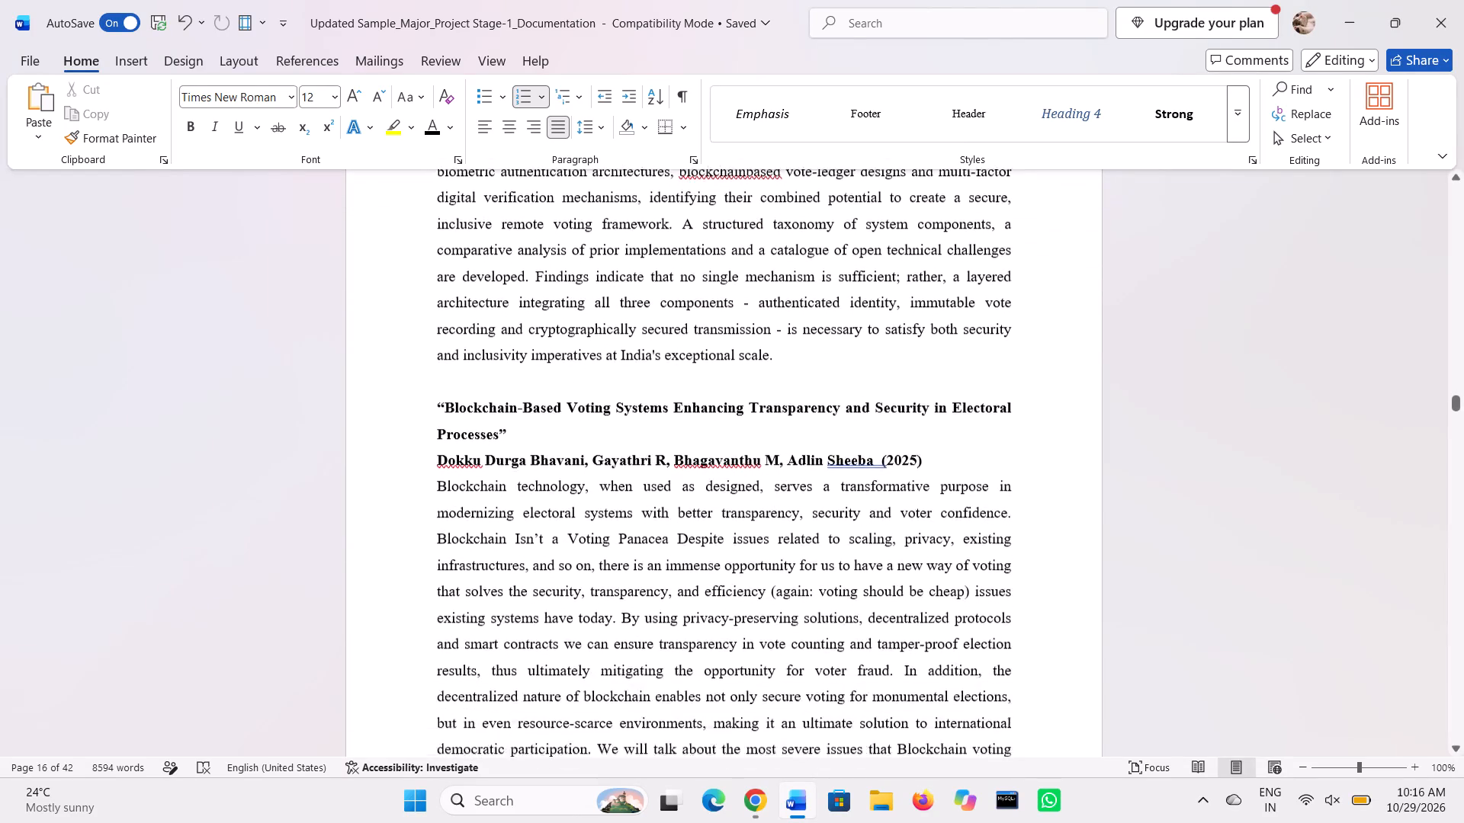
scroll(516, 467, "down", 5)
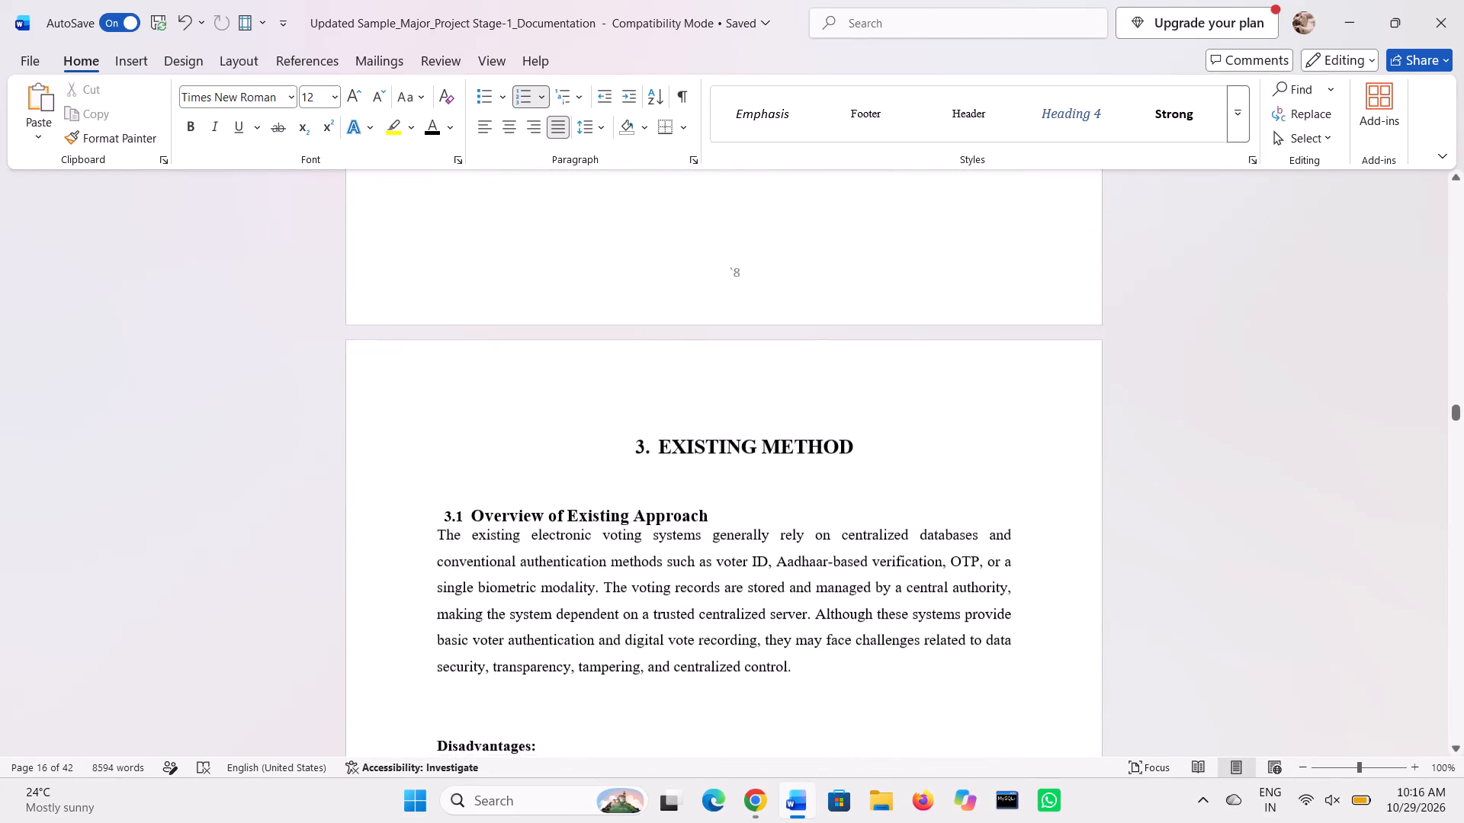
scroll(516, 467, "down", 1)
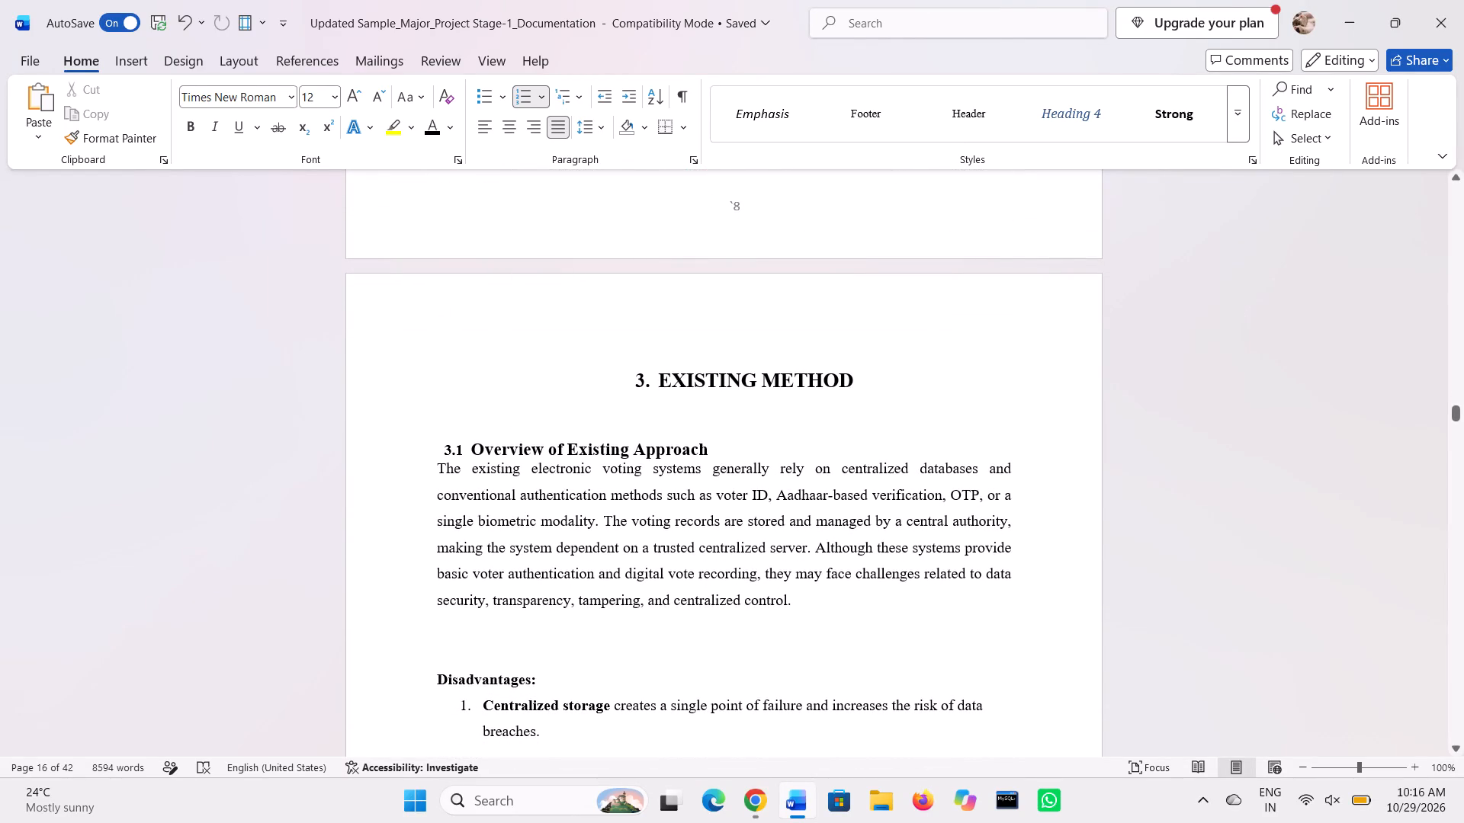
Copy the section 3.1 heading text, "Overview of Existing Approach", in the Existing Method chapter.
left_click_drag(473, 453, 677, 449)
key("ctrl+c")
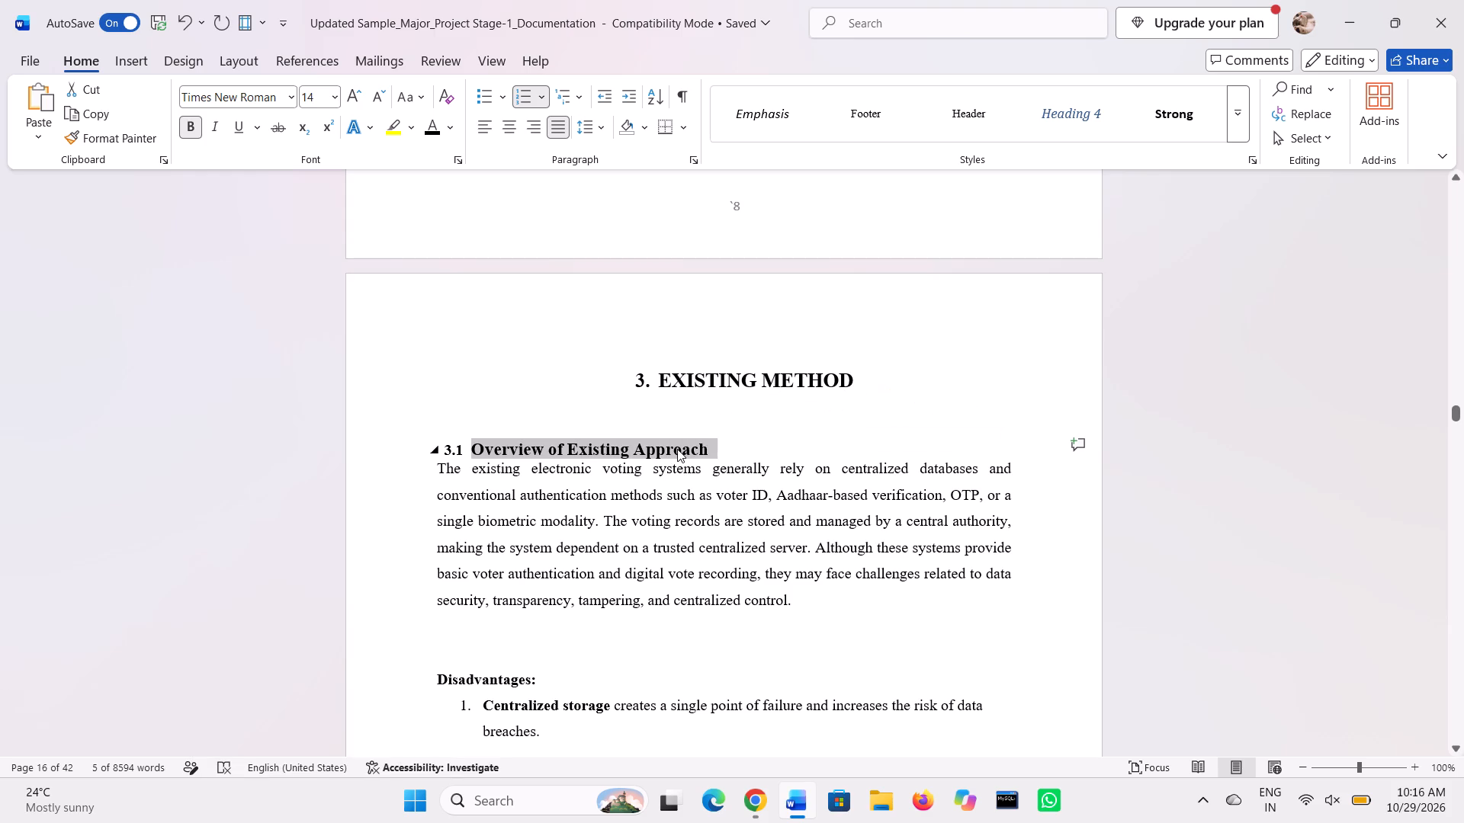
Set the contents table page numbers for "3. EXISTING METHOD" and "3.1 Overview of Existing Approach" to 9.
scroll(677, 449, "up", 12)
scroll(677, 449, "up", 13)
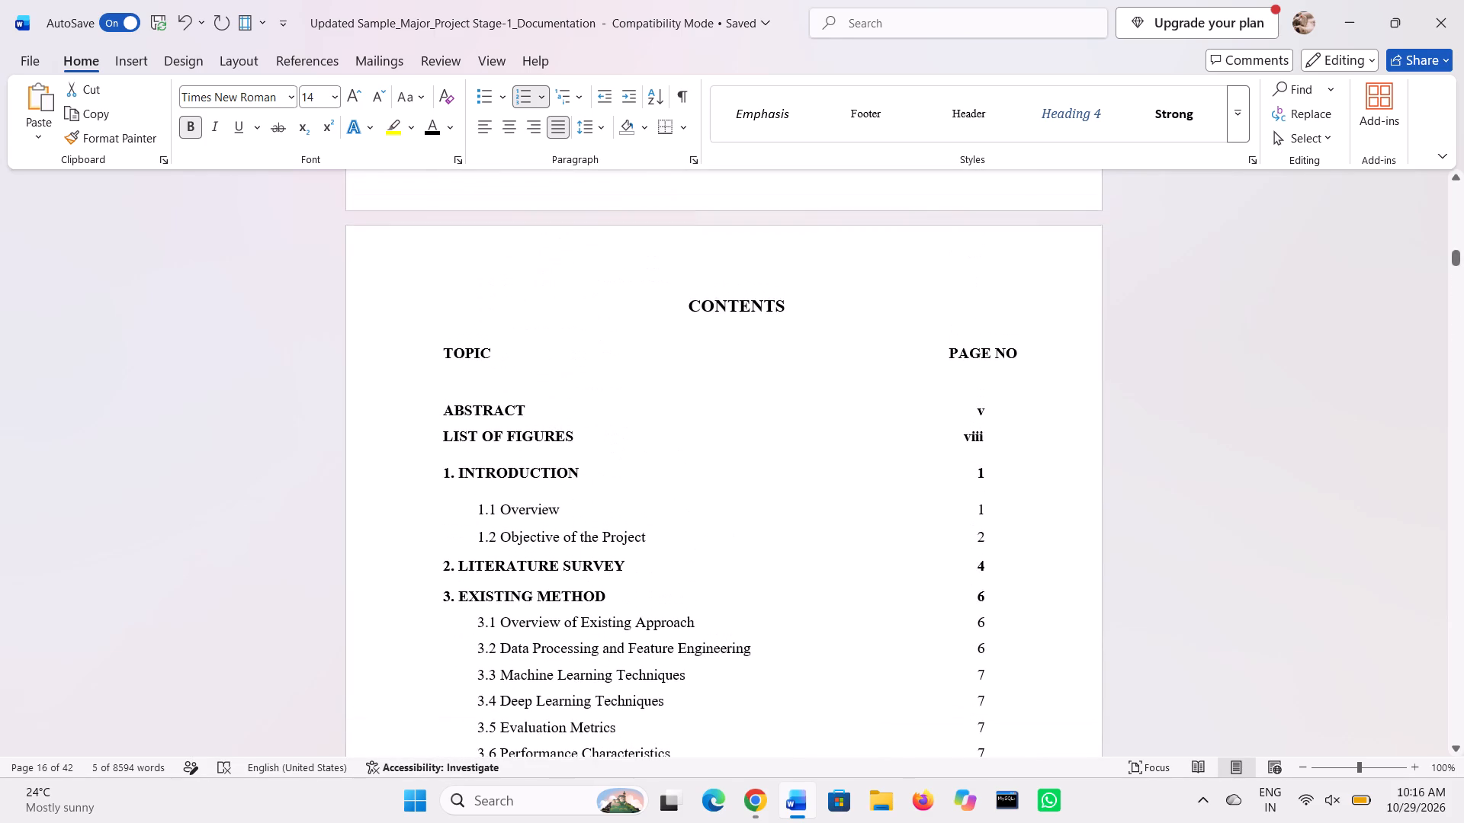
scroll(677, 449, "down", 1)
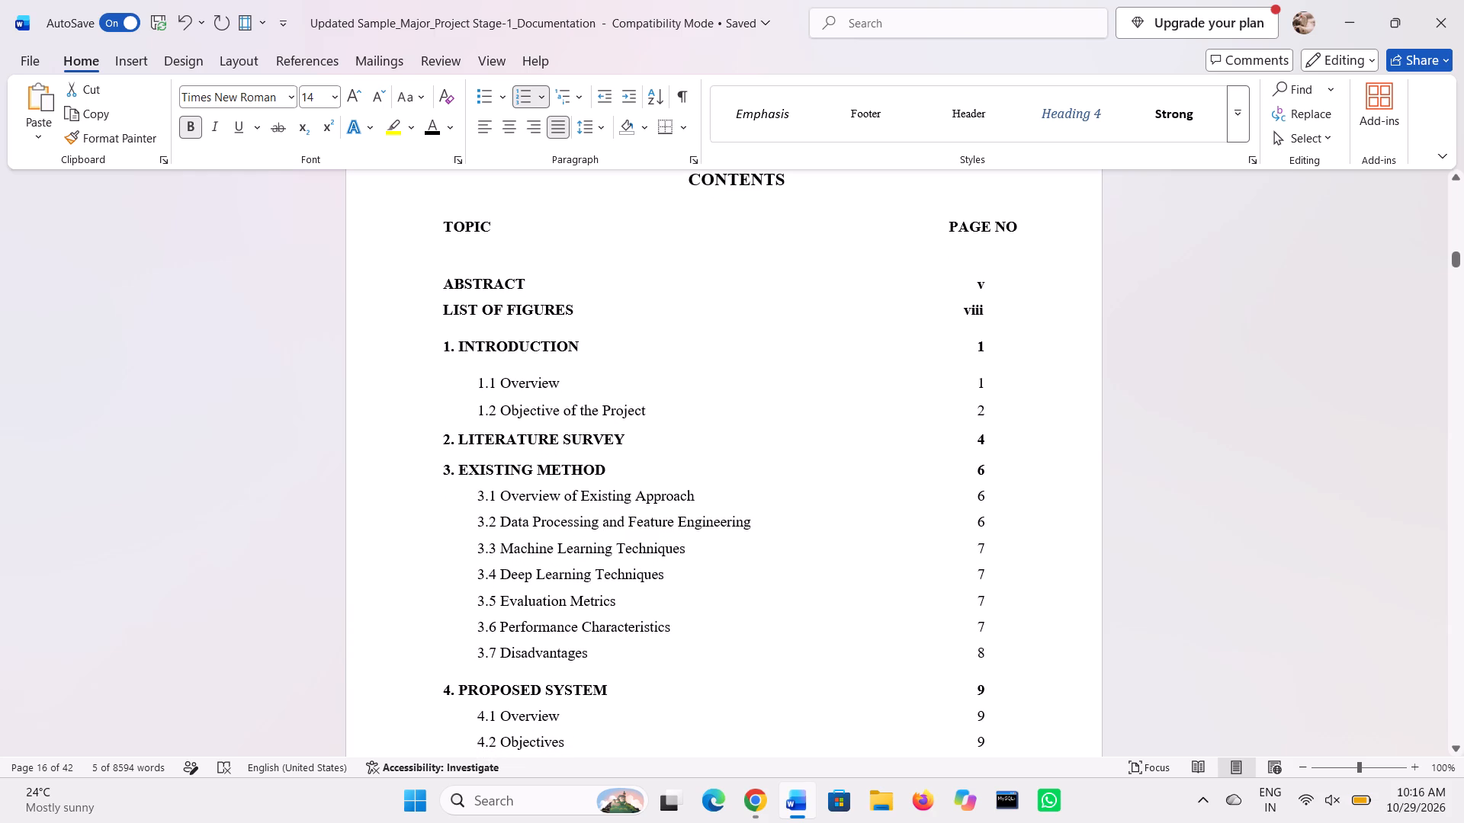
left_click(985, 466)
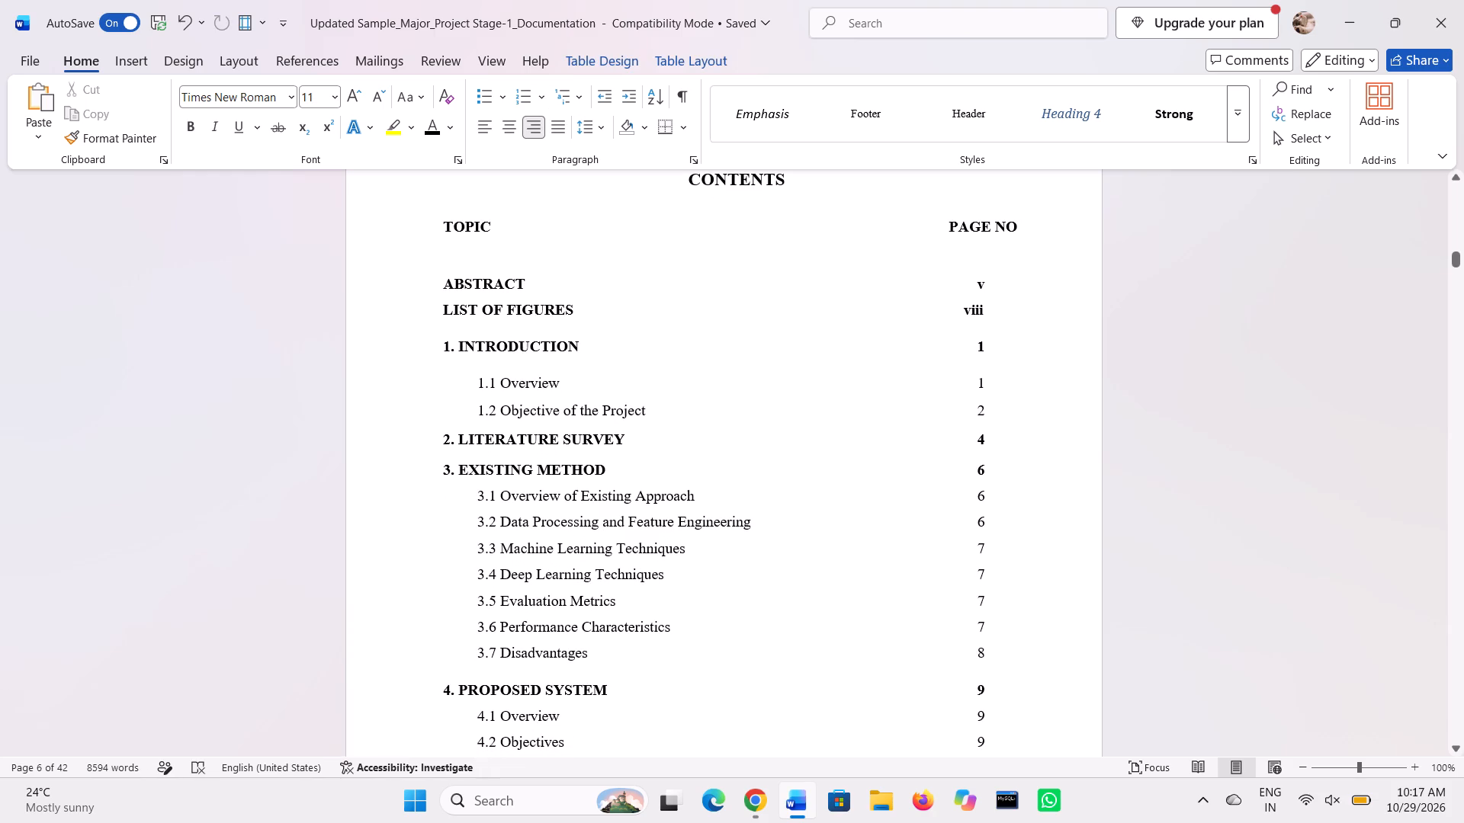
key("BackSpace")
key("9")
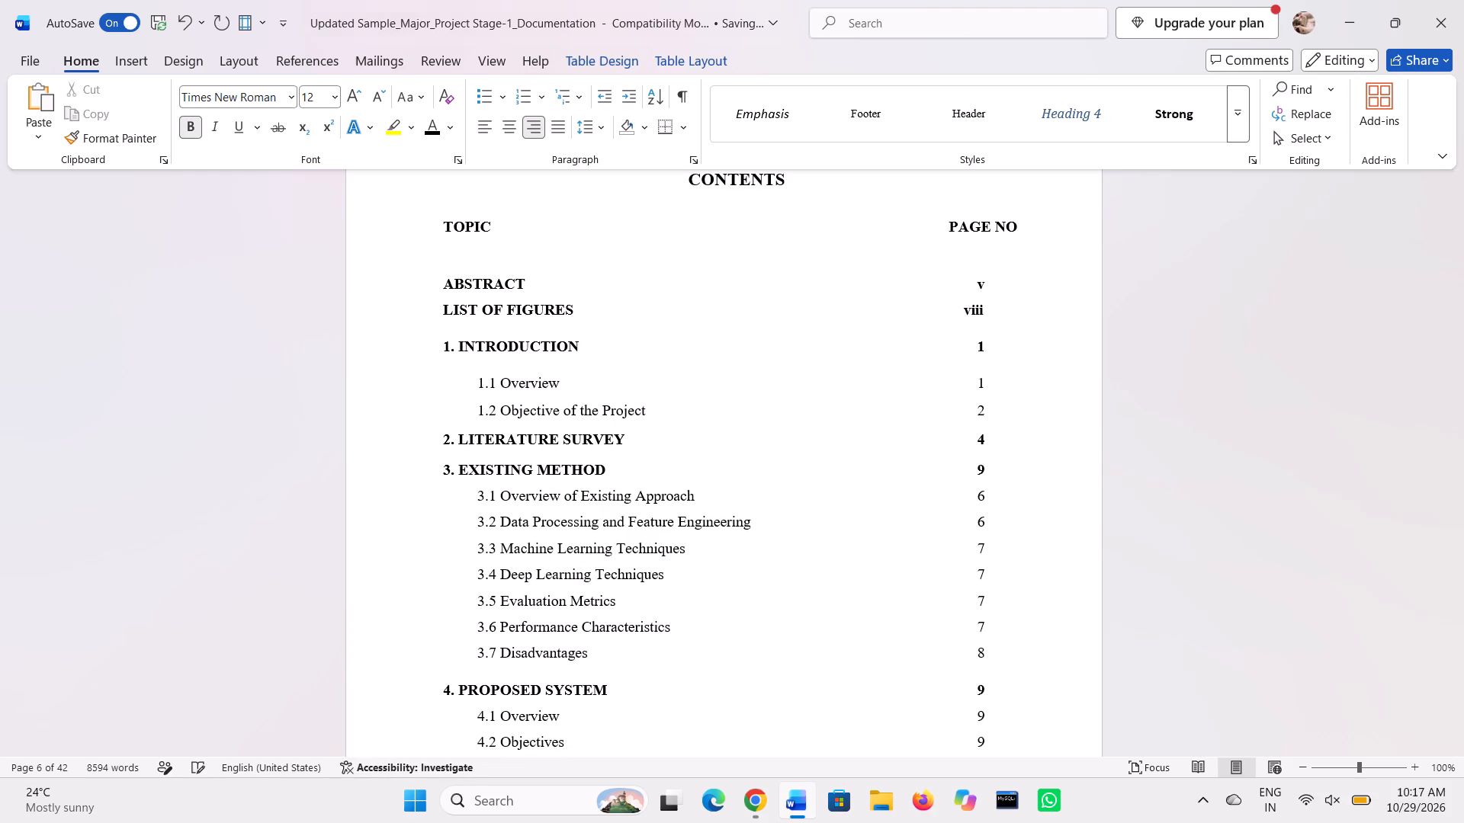
left_click(992, 496)
key("BackSpace")
key("9")
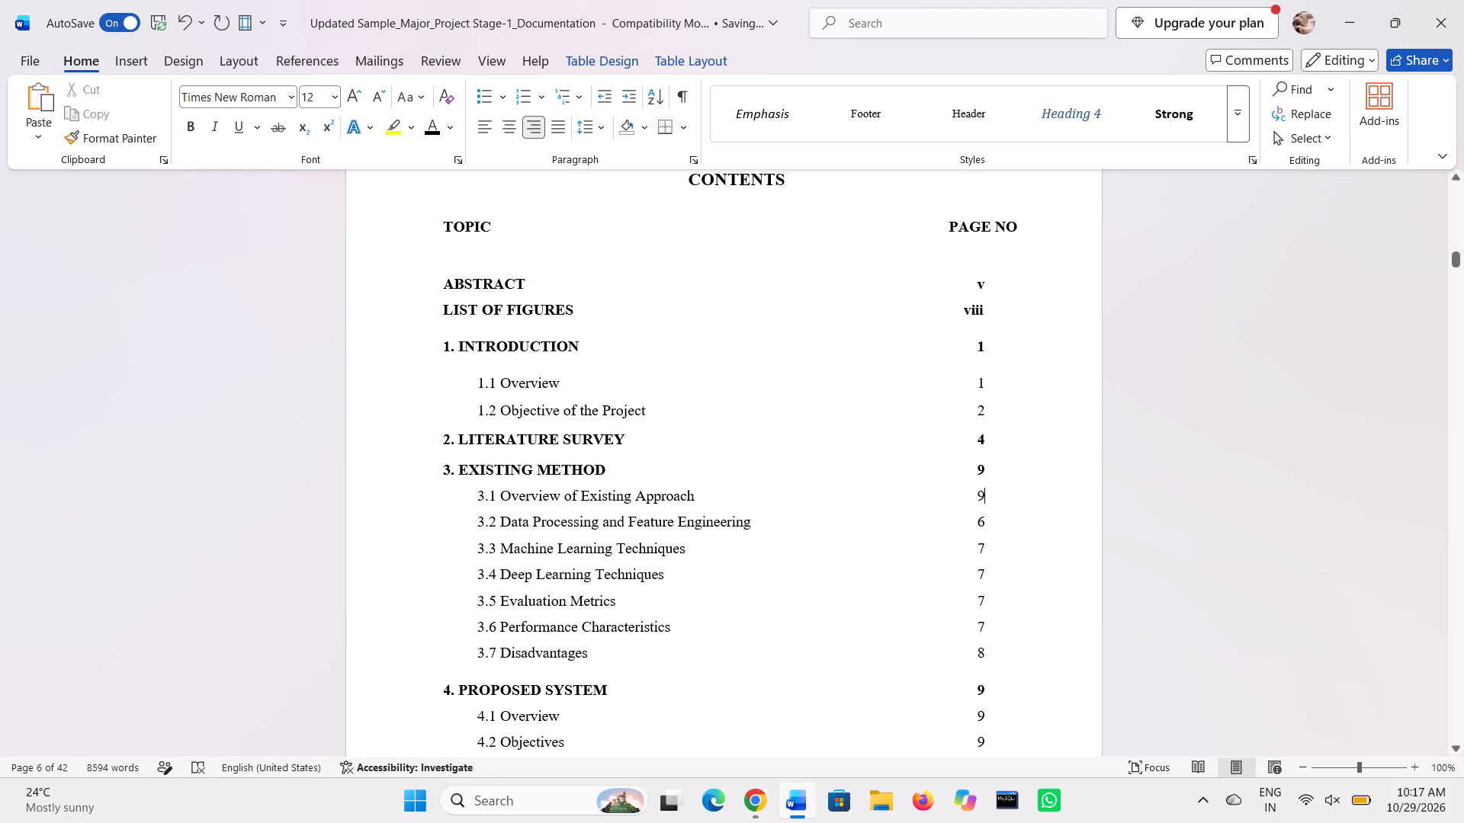
Examine the remaining contents table entries, from the Existing Method subsections through to References.
scroll(878, 603, "down", 4)
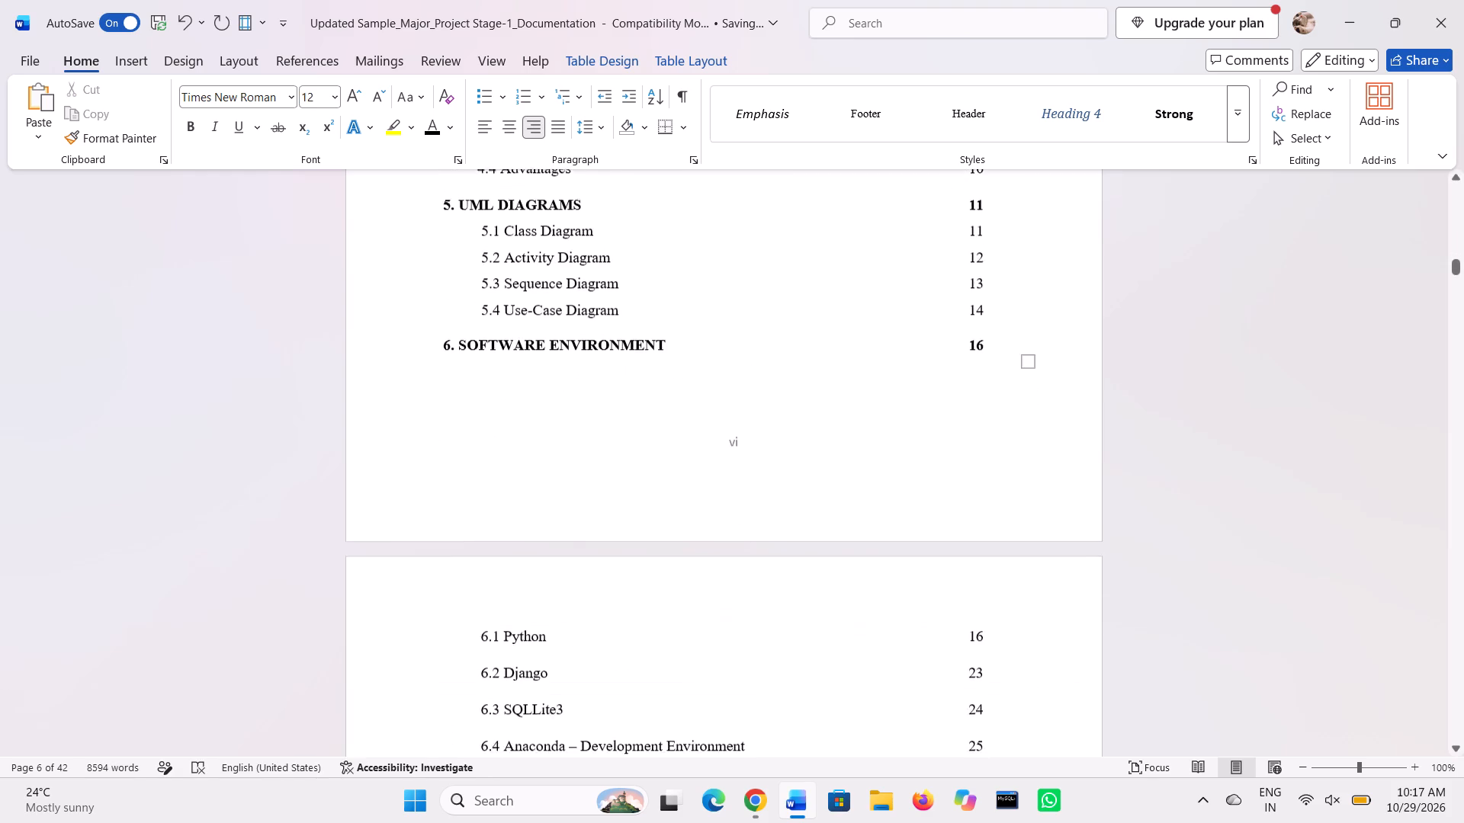
scroll(878, 603, "down", 2)
scroll(878, 603, "up", 1)
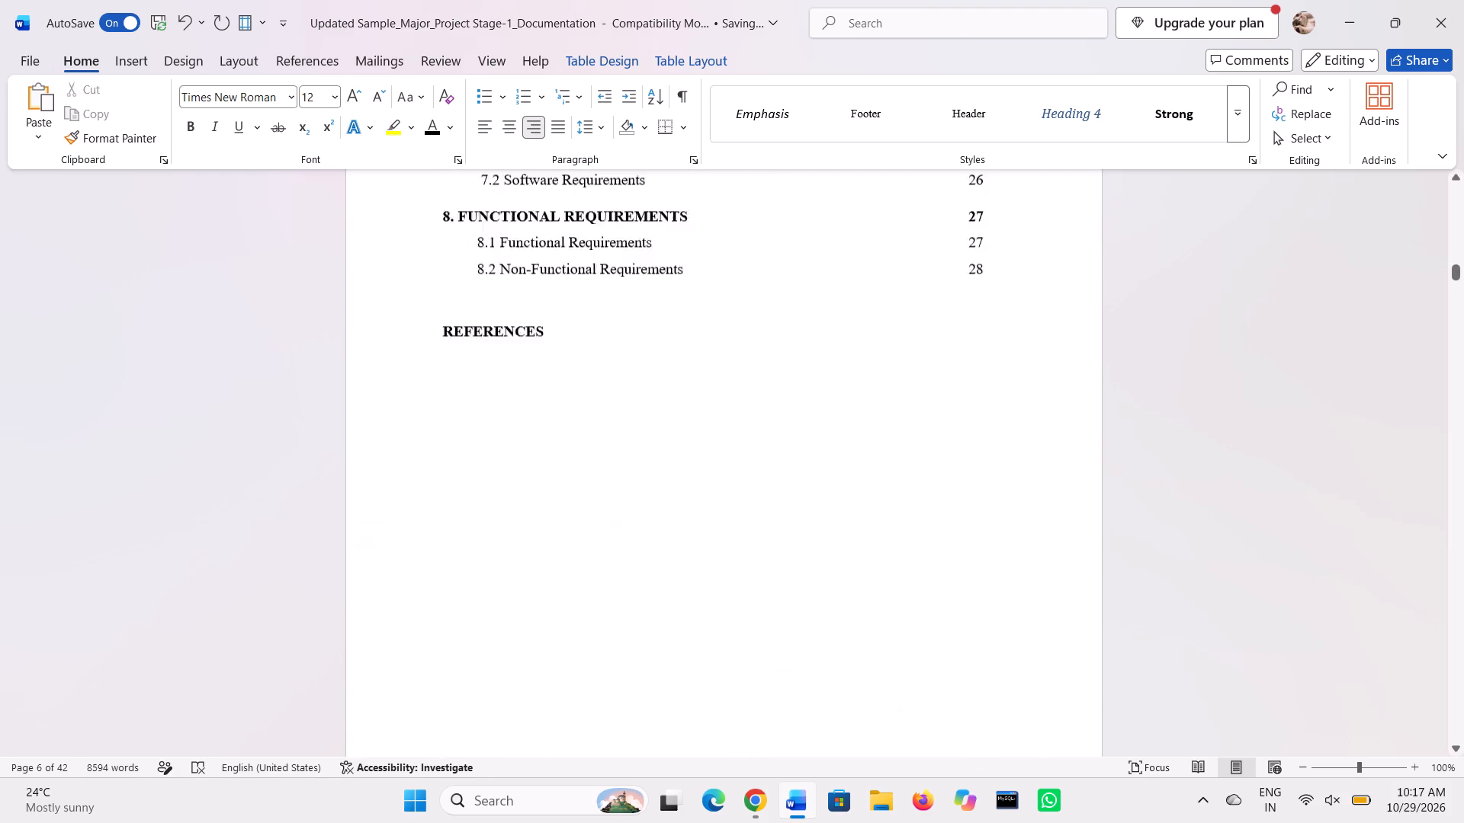
scroll(878, 603, "up", 6)
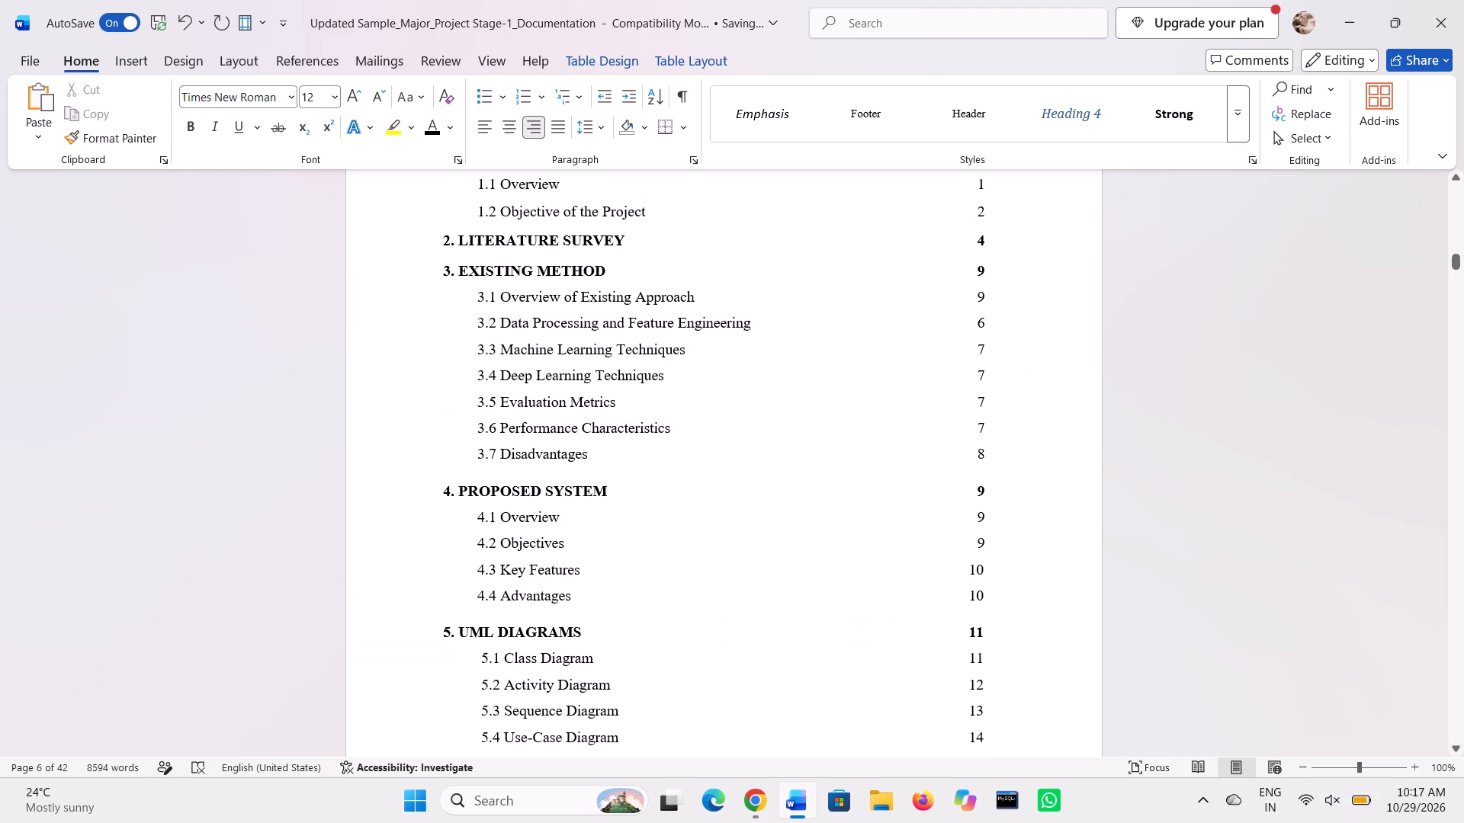
scroll(878, 603, "down", 1)
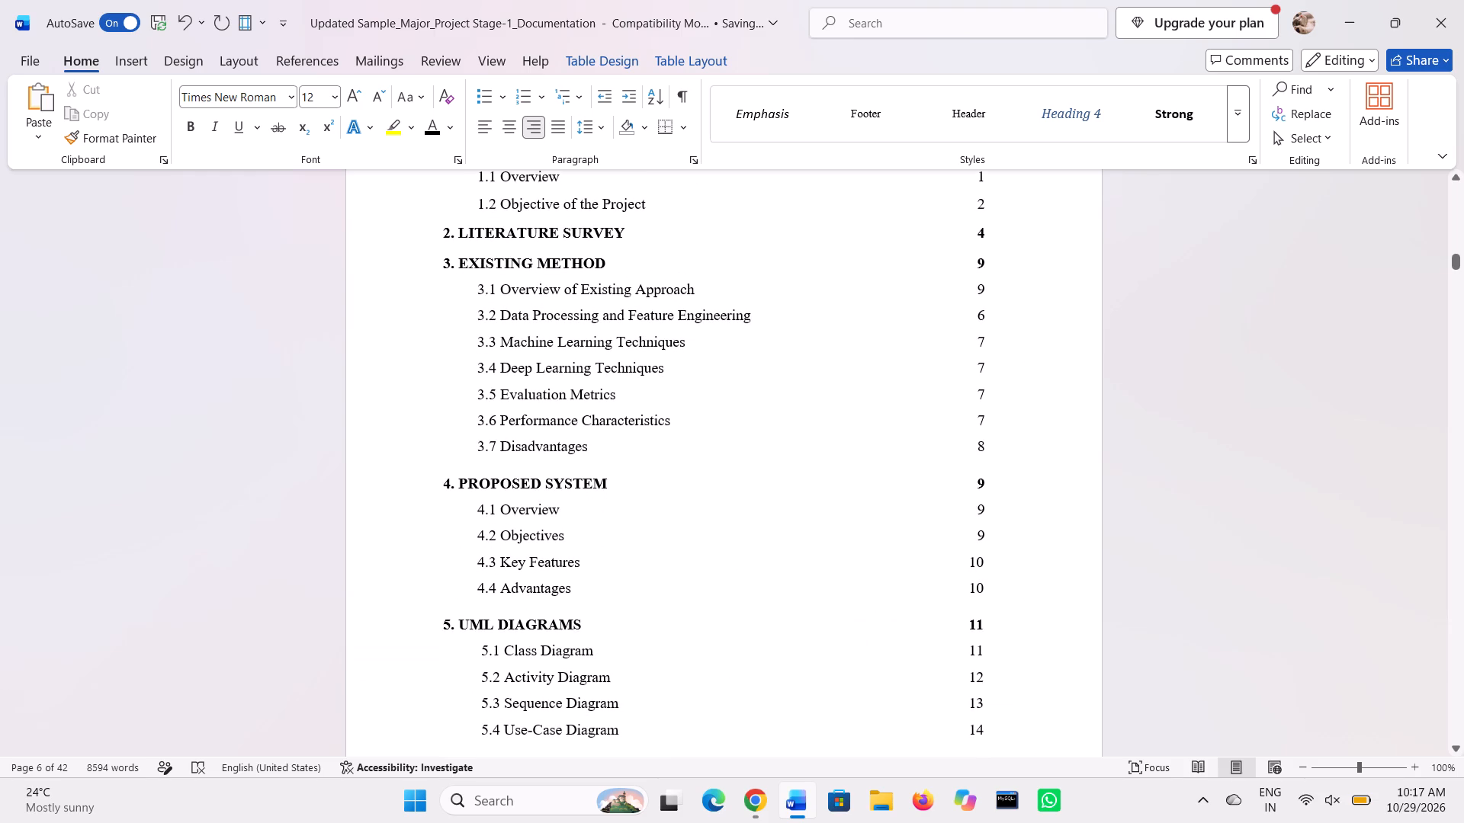
scroll(878, 603, "down", 3)
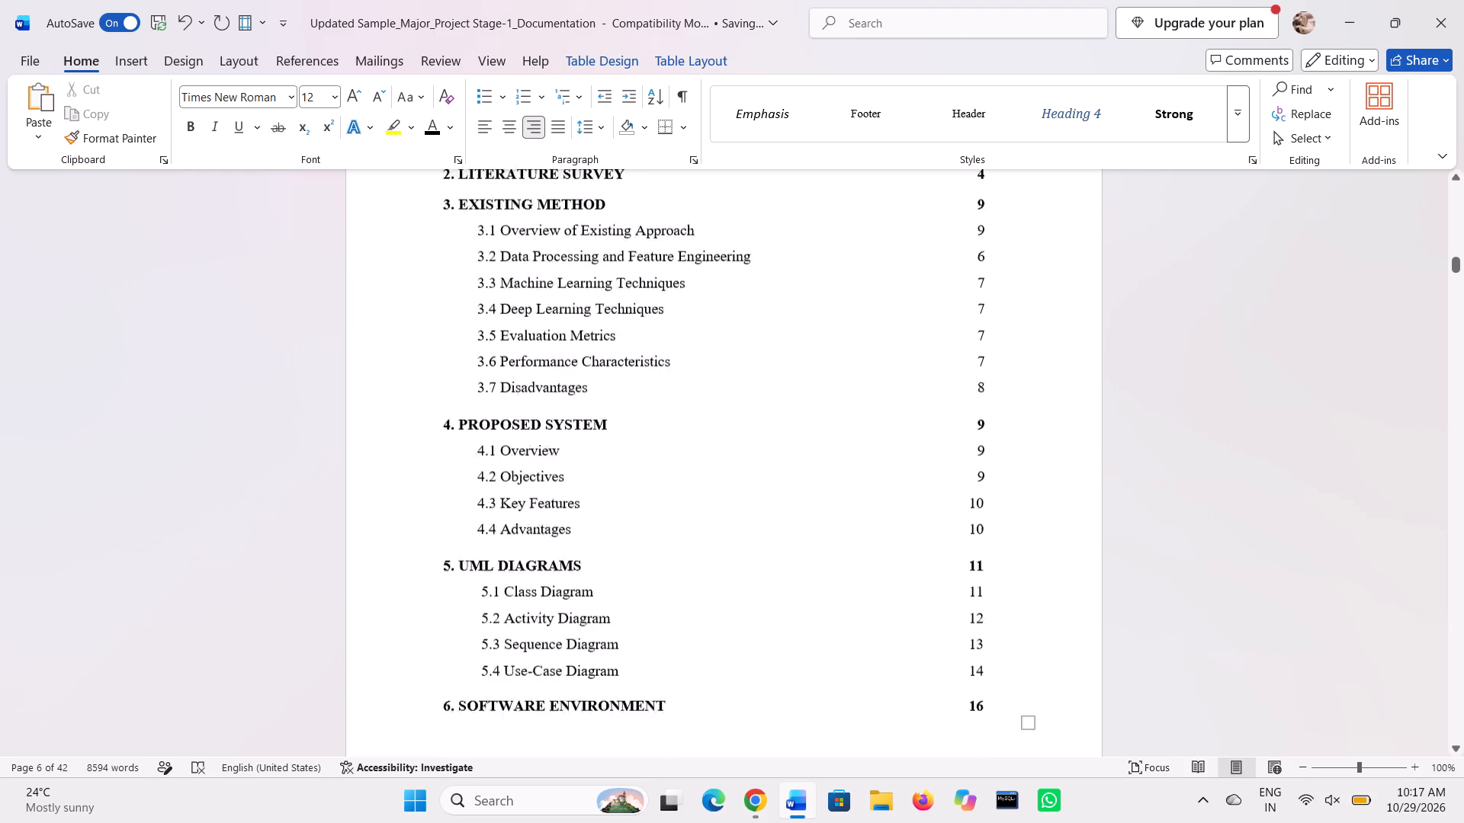
Go back through the Literature Survey chapter, checking its paper summaries and page numbers up to the chapter's end.
scroll(878, 603, "down", 11)
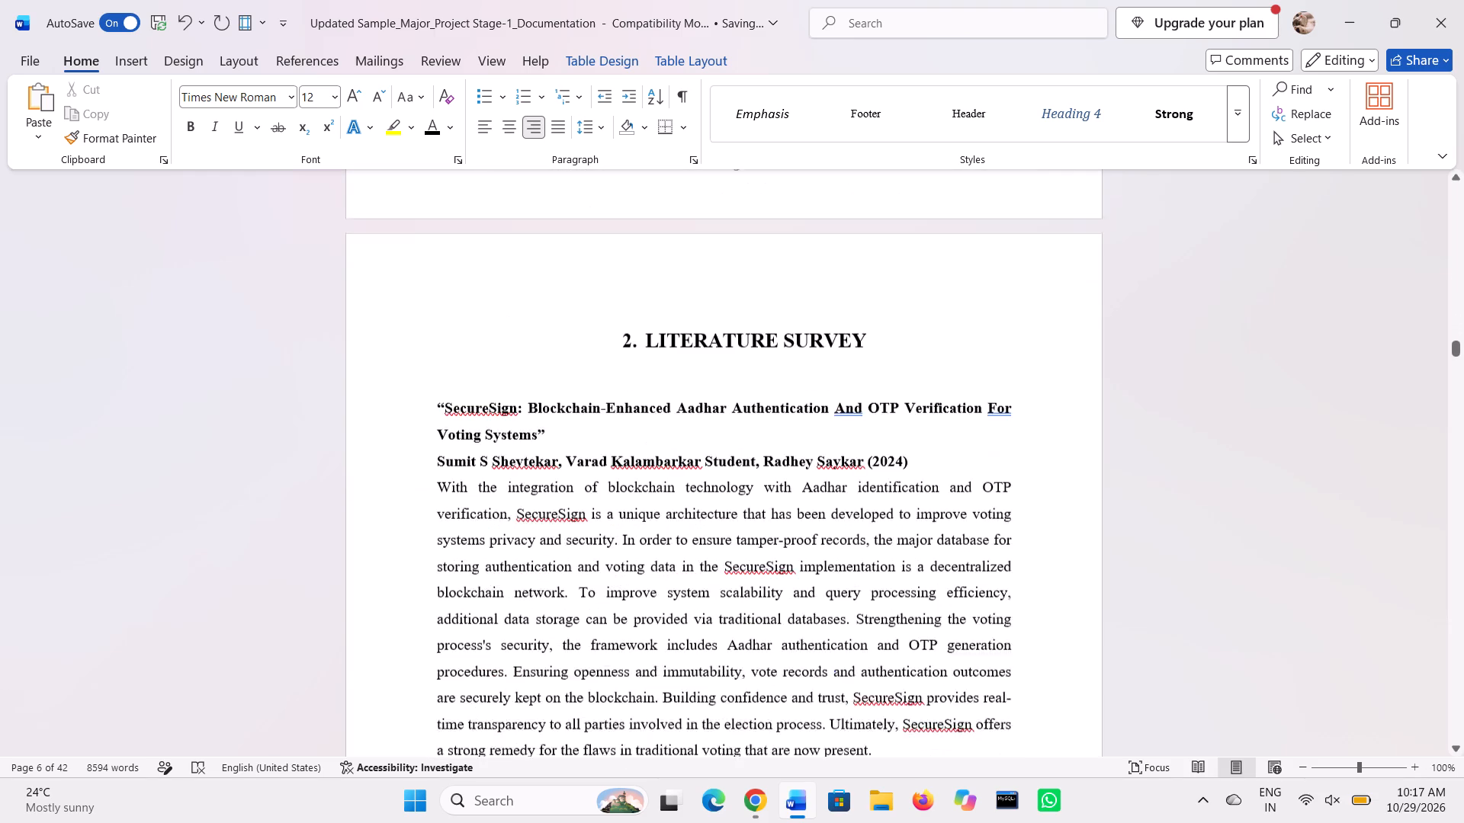
scroll(878, 603, "down", 3)
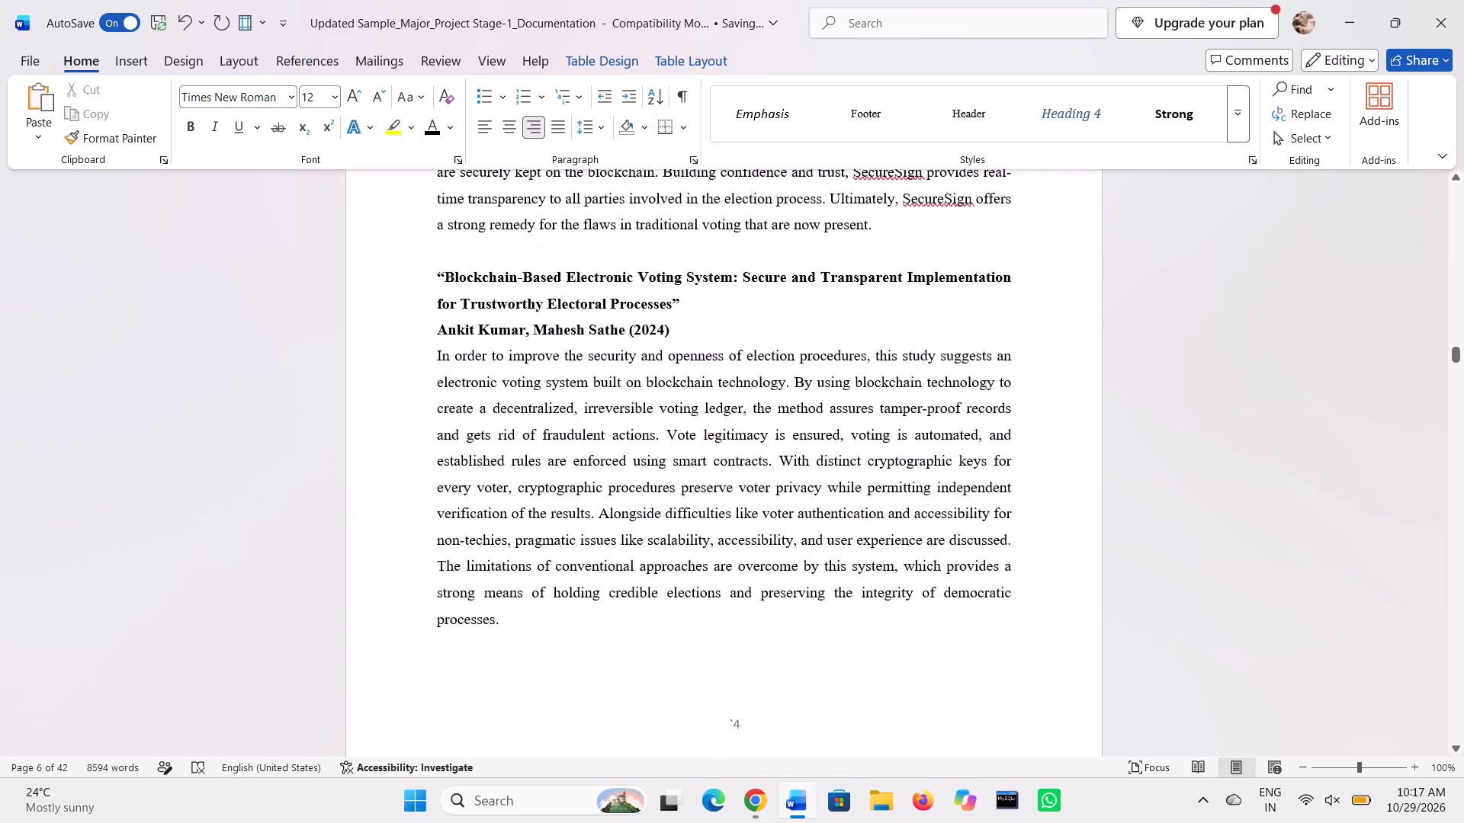
scroll(878, 603, "down", 4)
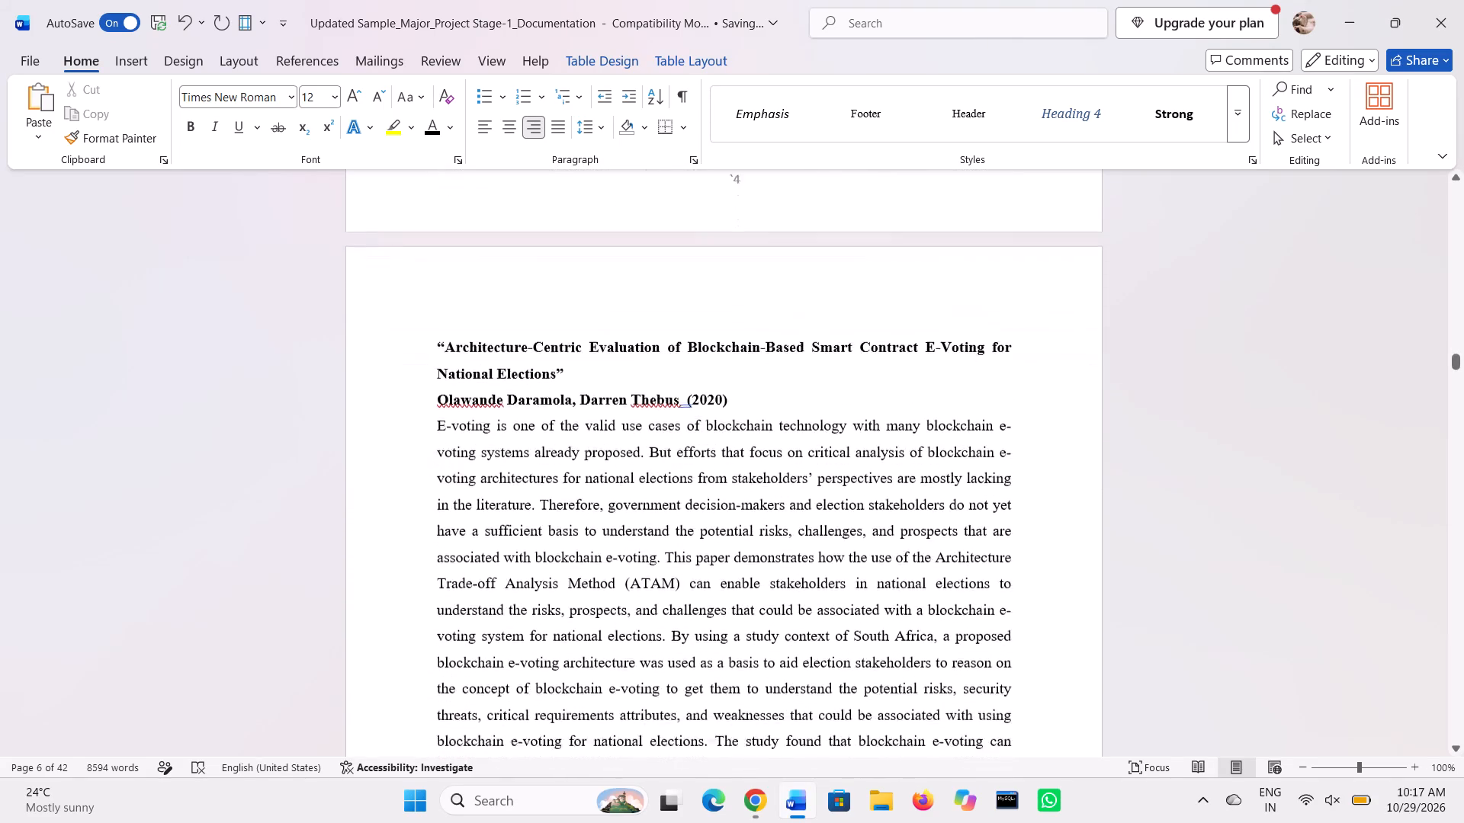
scroll(878, 603, "down", 4)
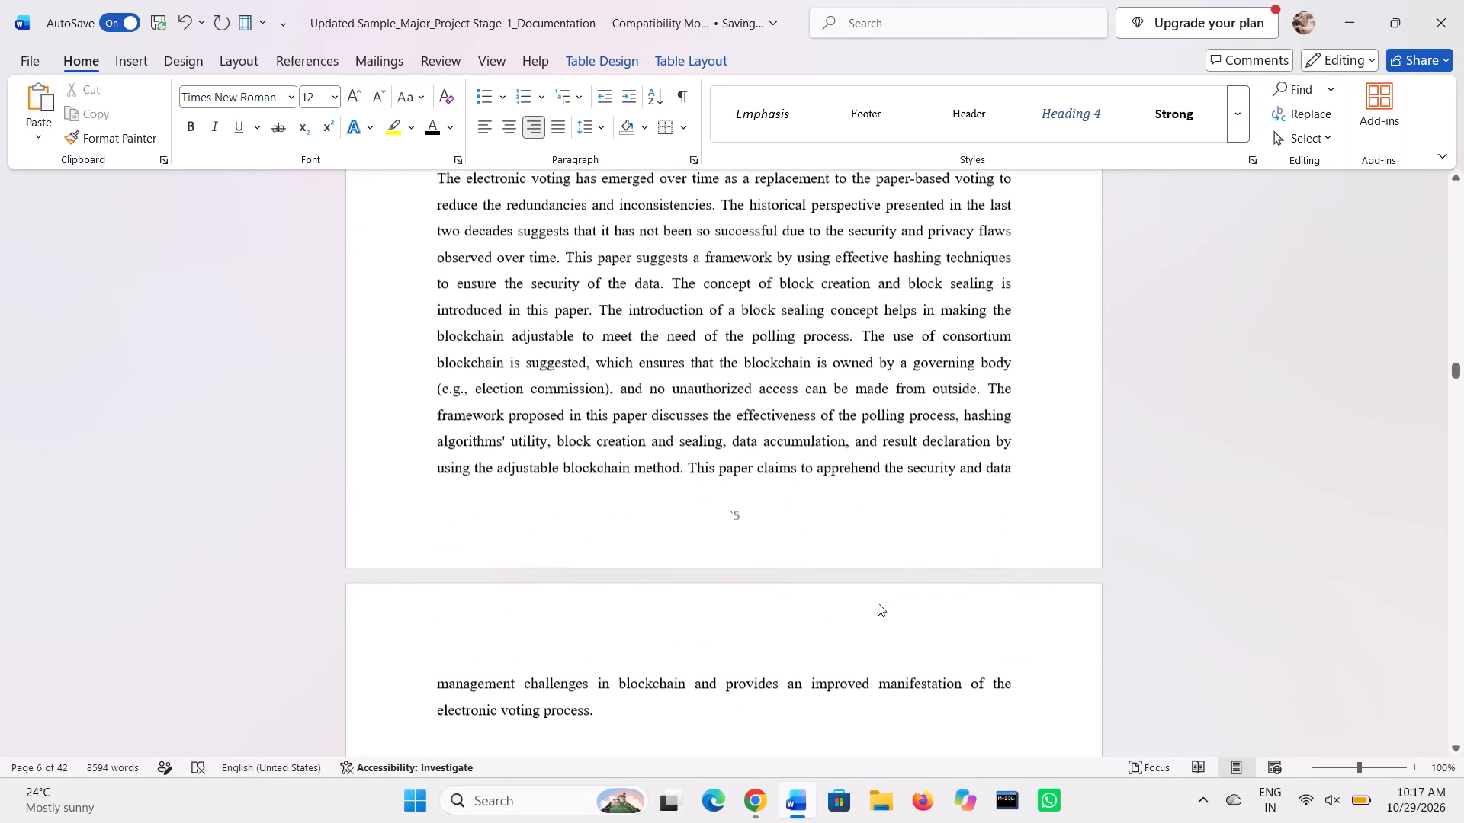
scroll(878, 603, "down", 4)
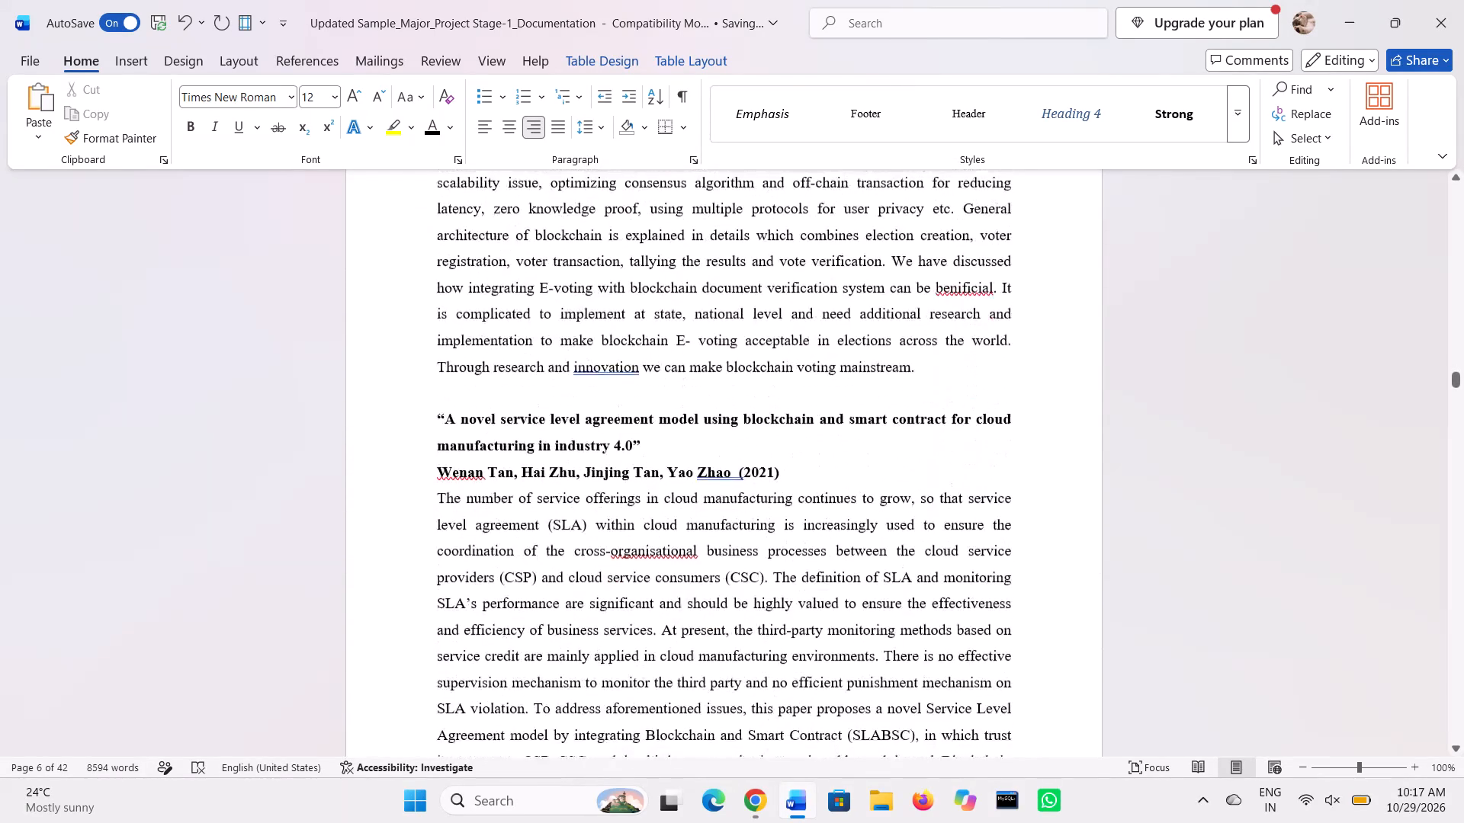
scroll(878, 603, "down", 1)
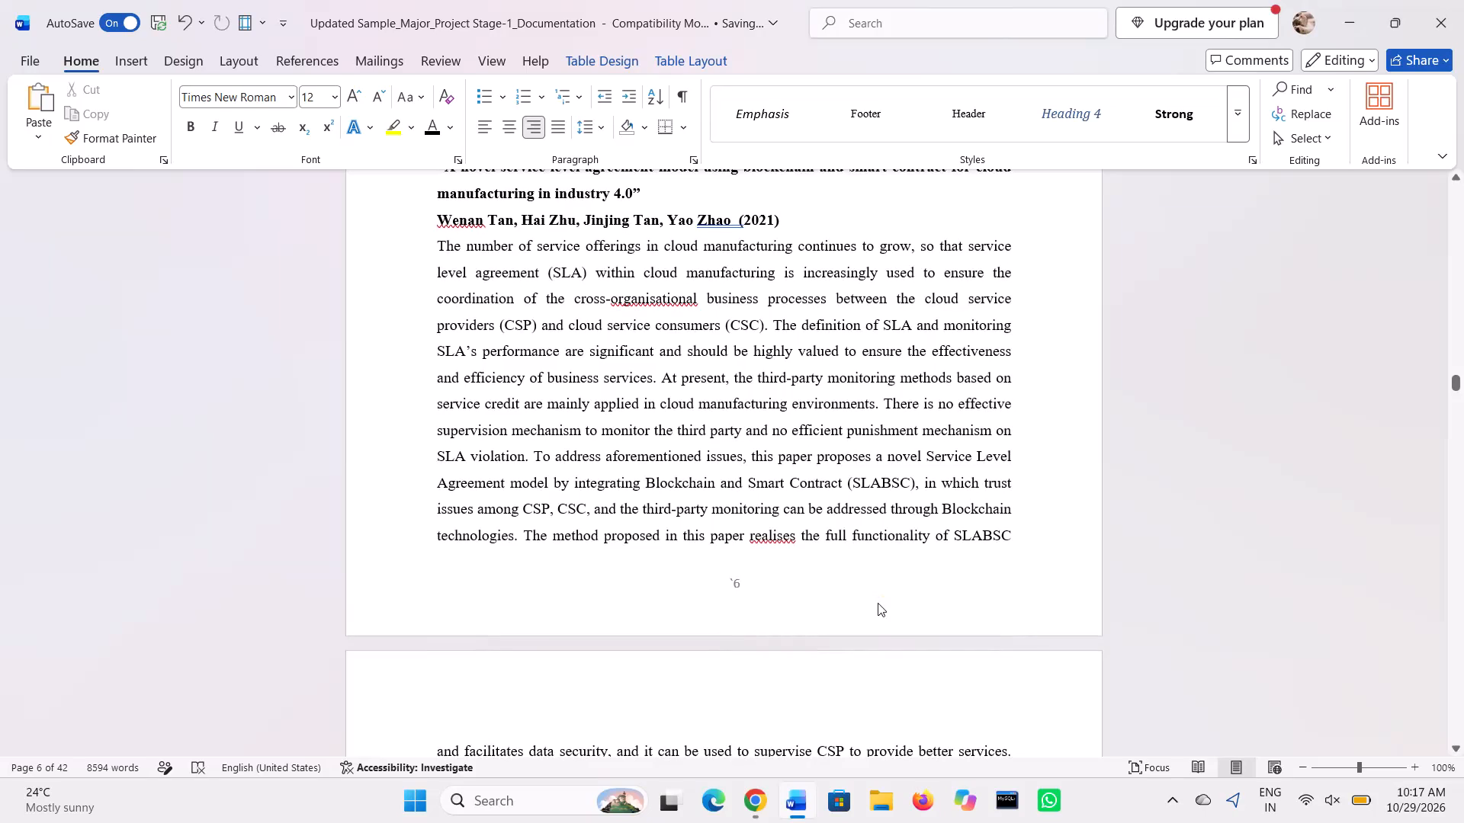
scroll(878, 603, "down", 2)
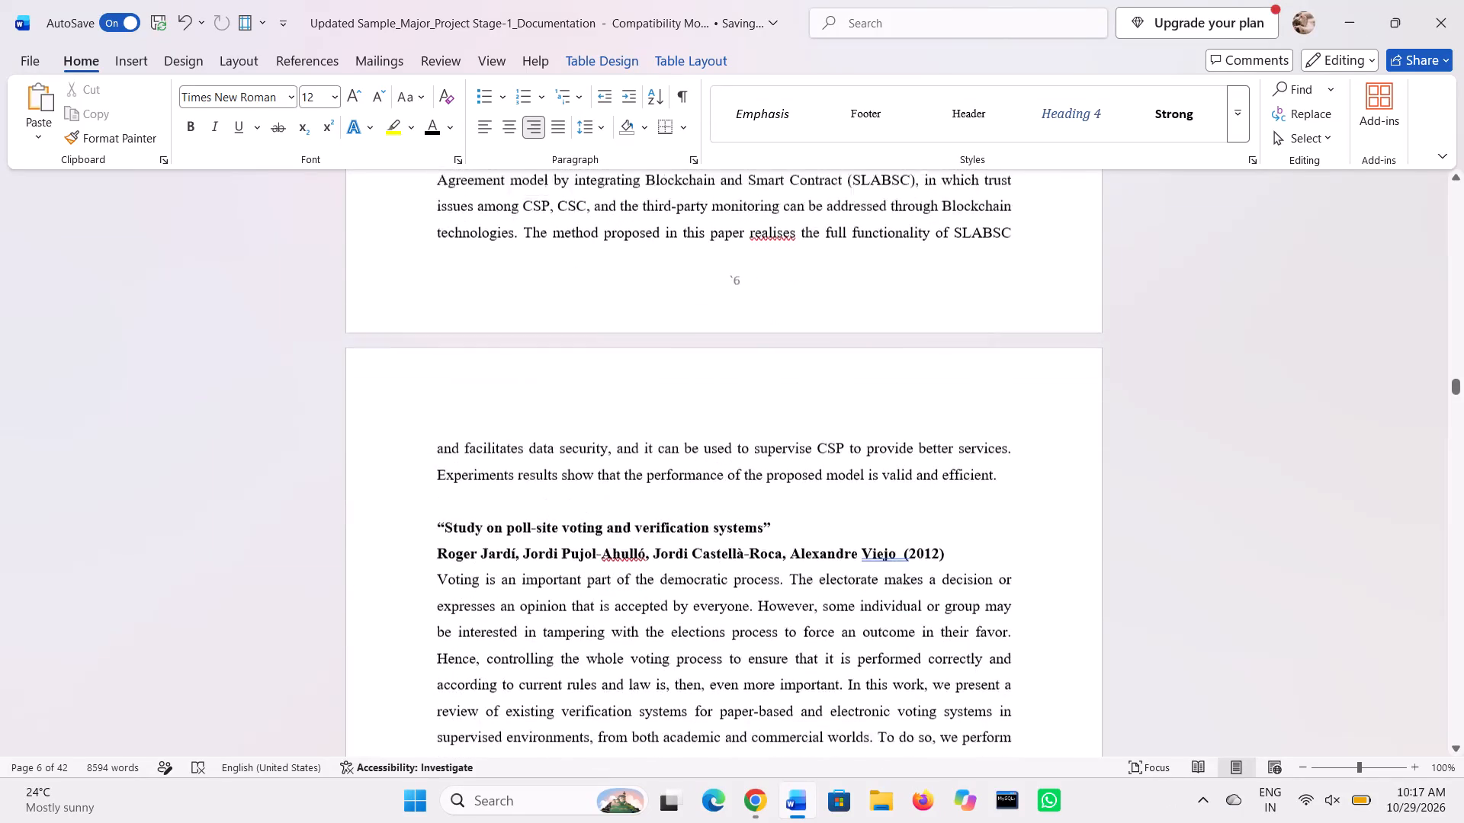
scroll(878, 603, "down", 4)
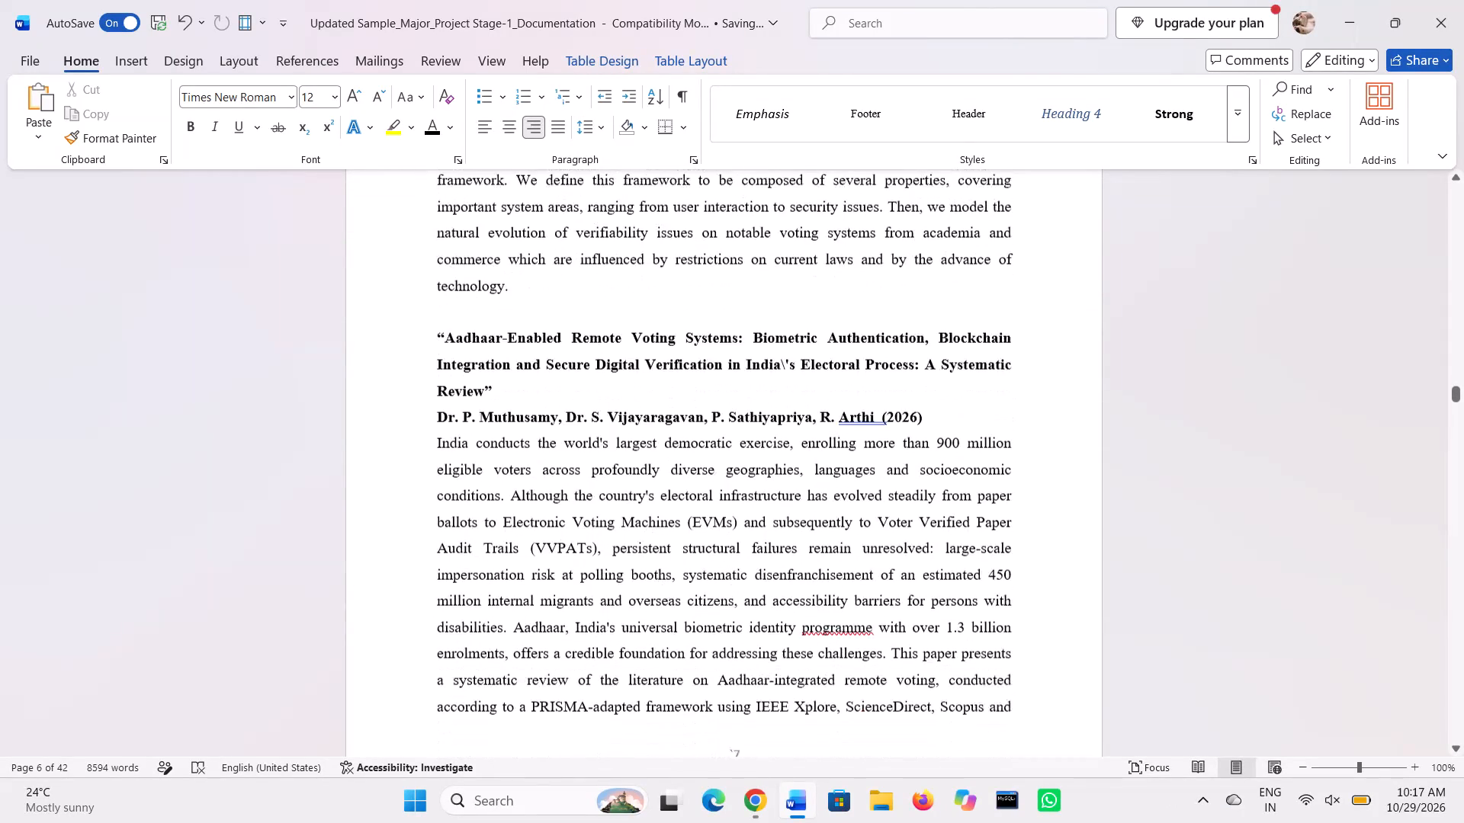
scroll(878, 603, "down", 4)
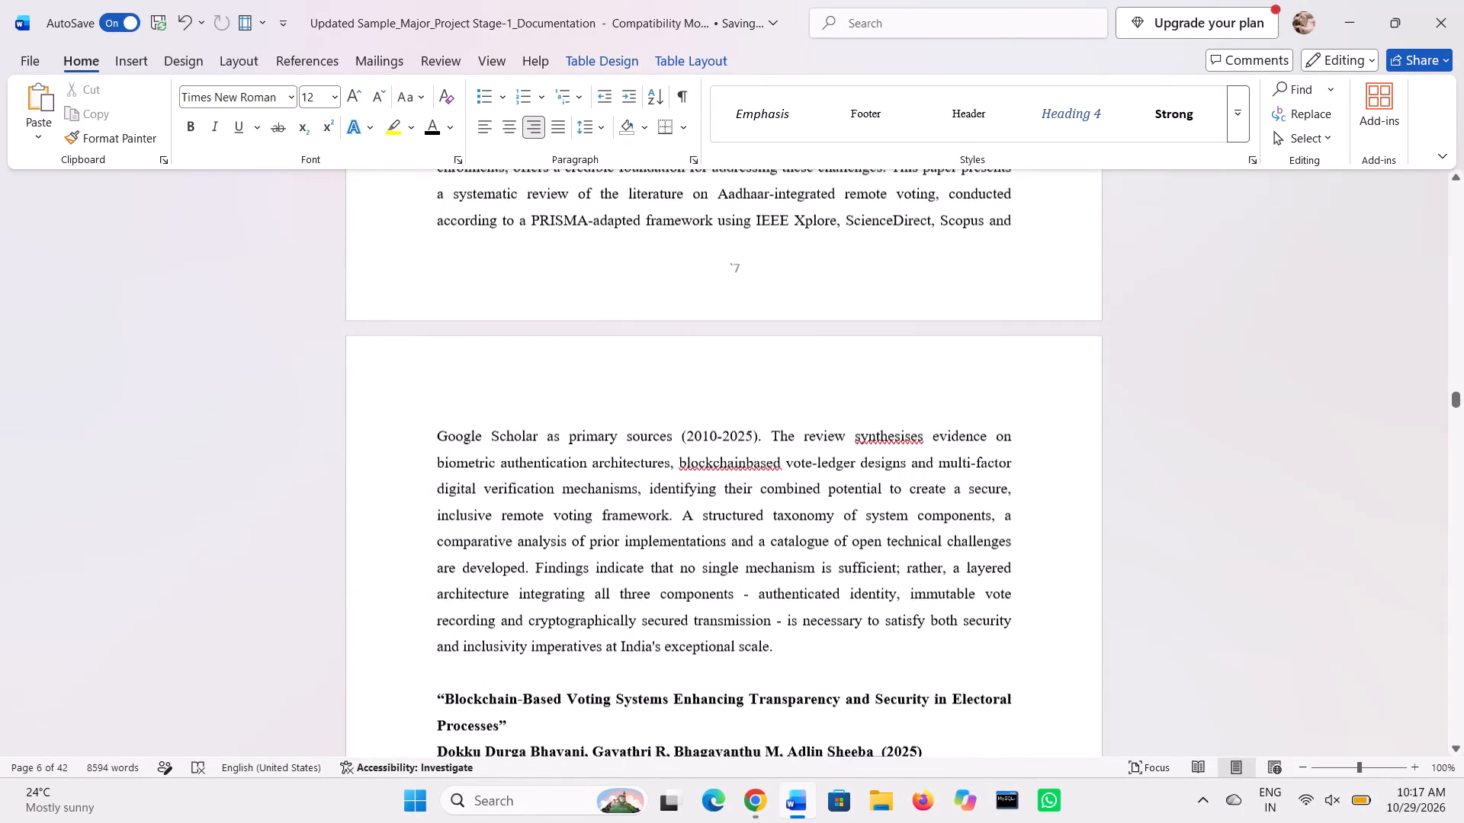
scroll(878, 603, "down", 4)
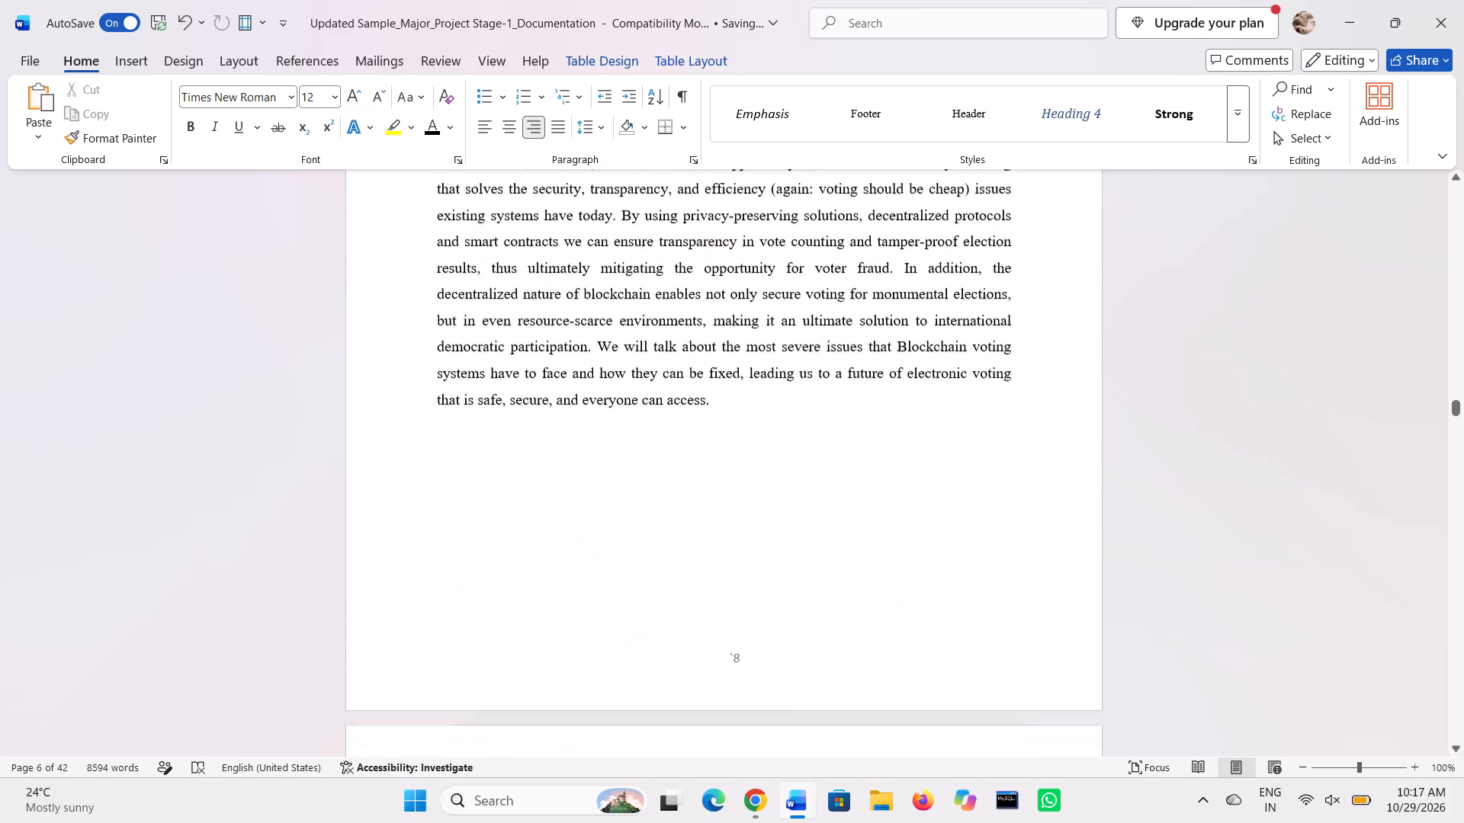
Examine the Existing Method chapter's subsections, disadvantages list and page number up to the start of the Proposed System chapter.
scroll(878, 603, "down", 4)
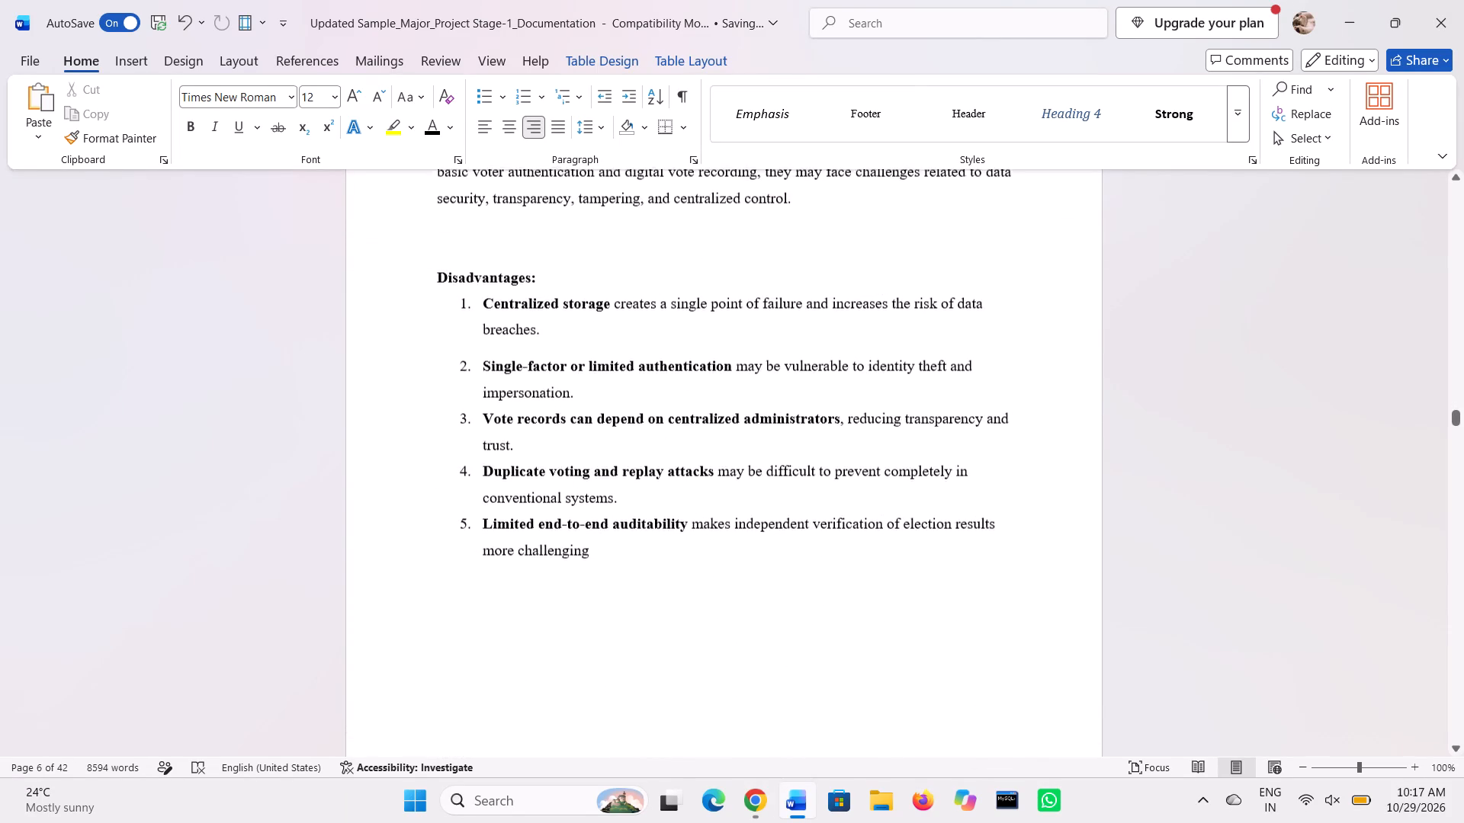
scroll(878, 603, "down", 4)
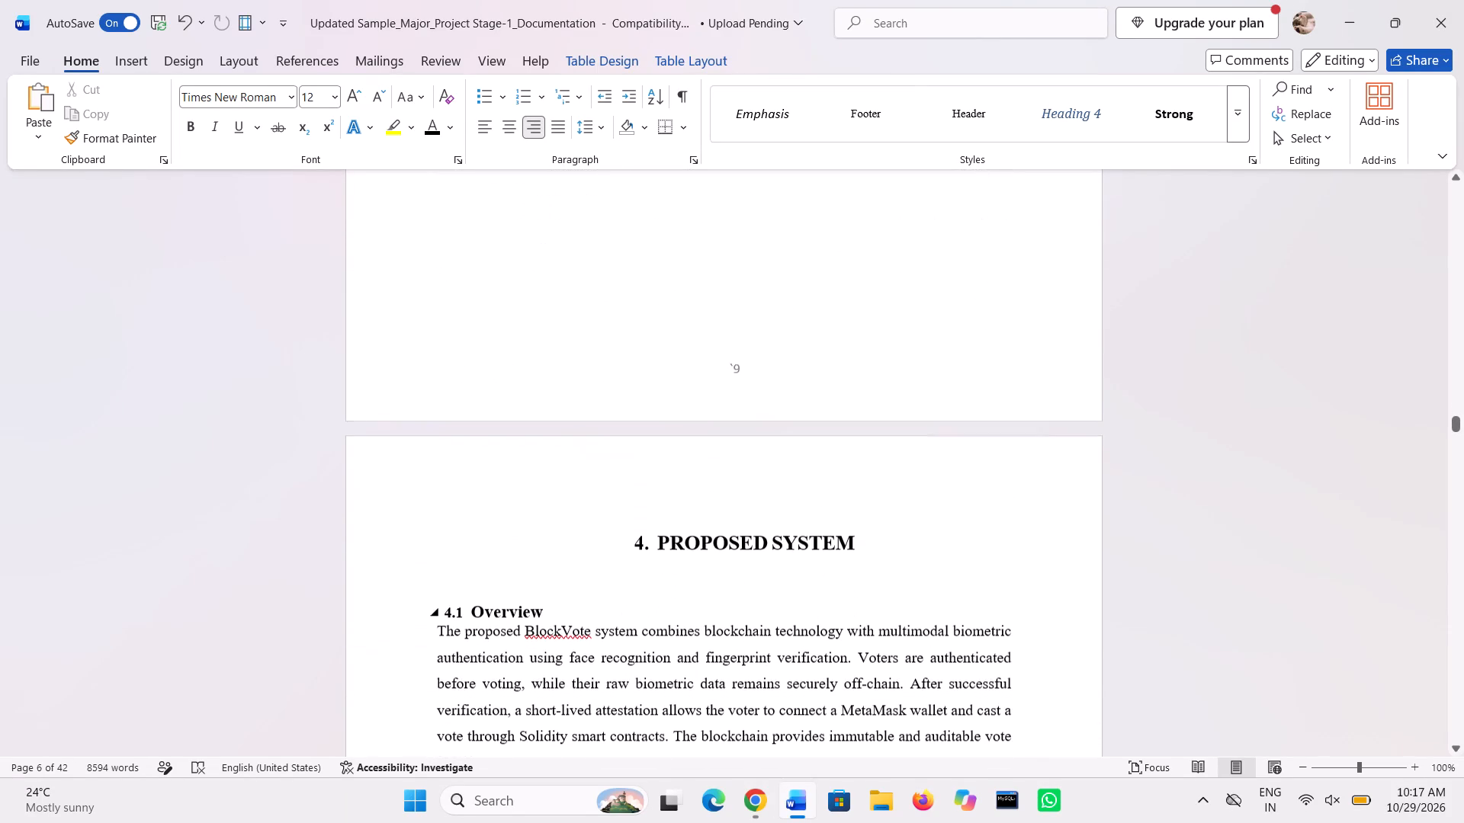
scroll(878, 603, "down", 1)
Set the "Disadvantages" heading in the Existing Method chapter to font size 14.
scroll(878, 603, "up", 3)
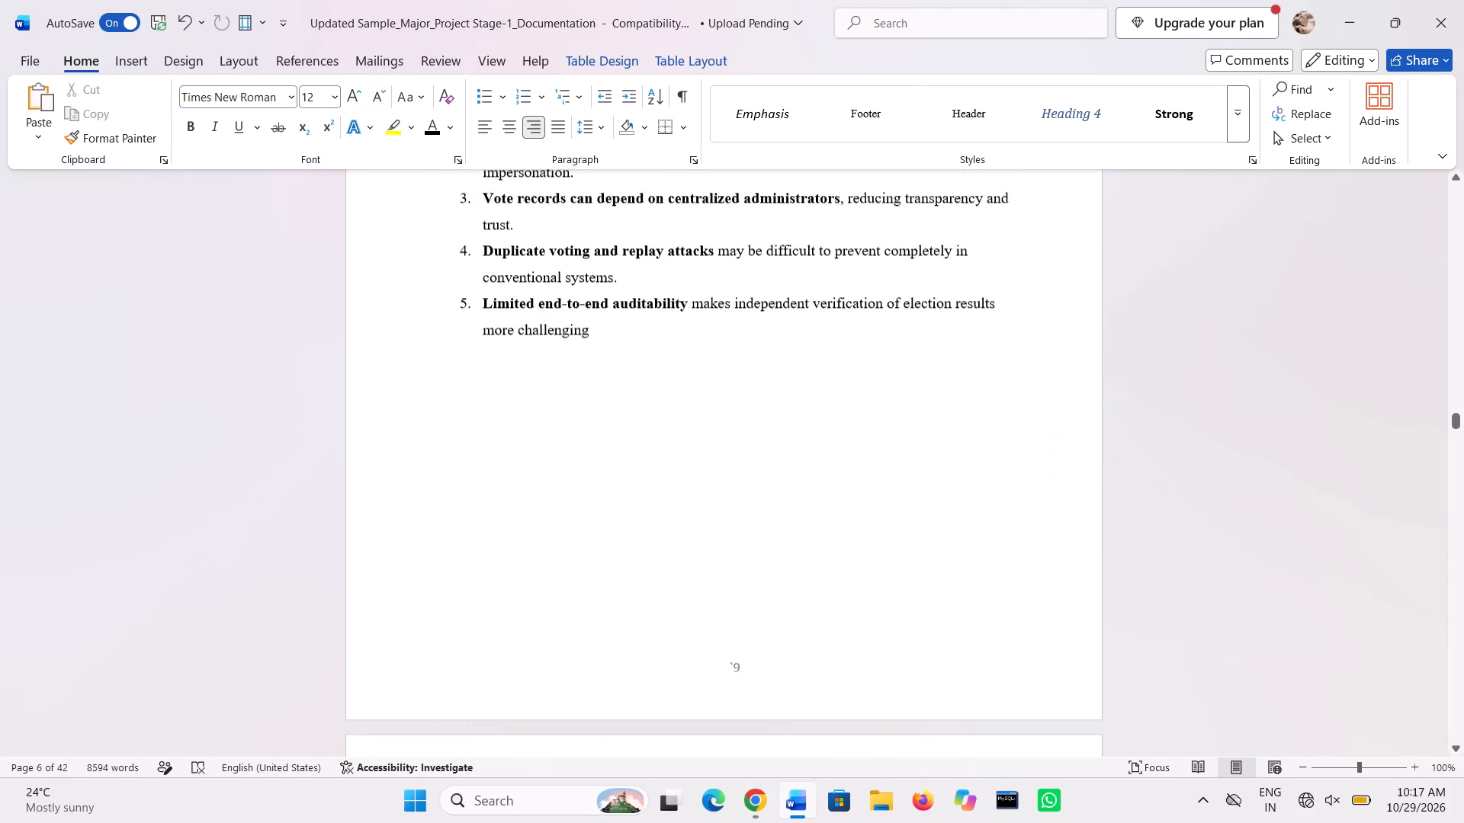
scroll(878, 603, "up", 3)
scroll(497, 484, "up", 1)
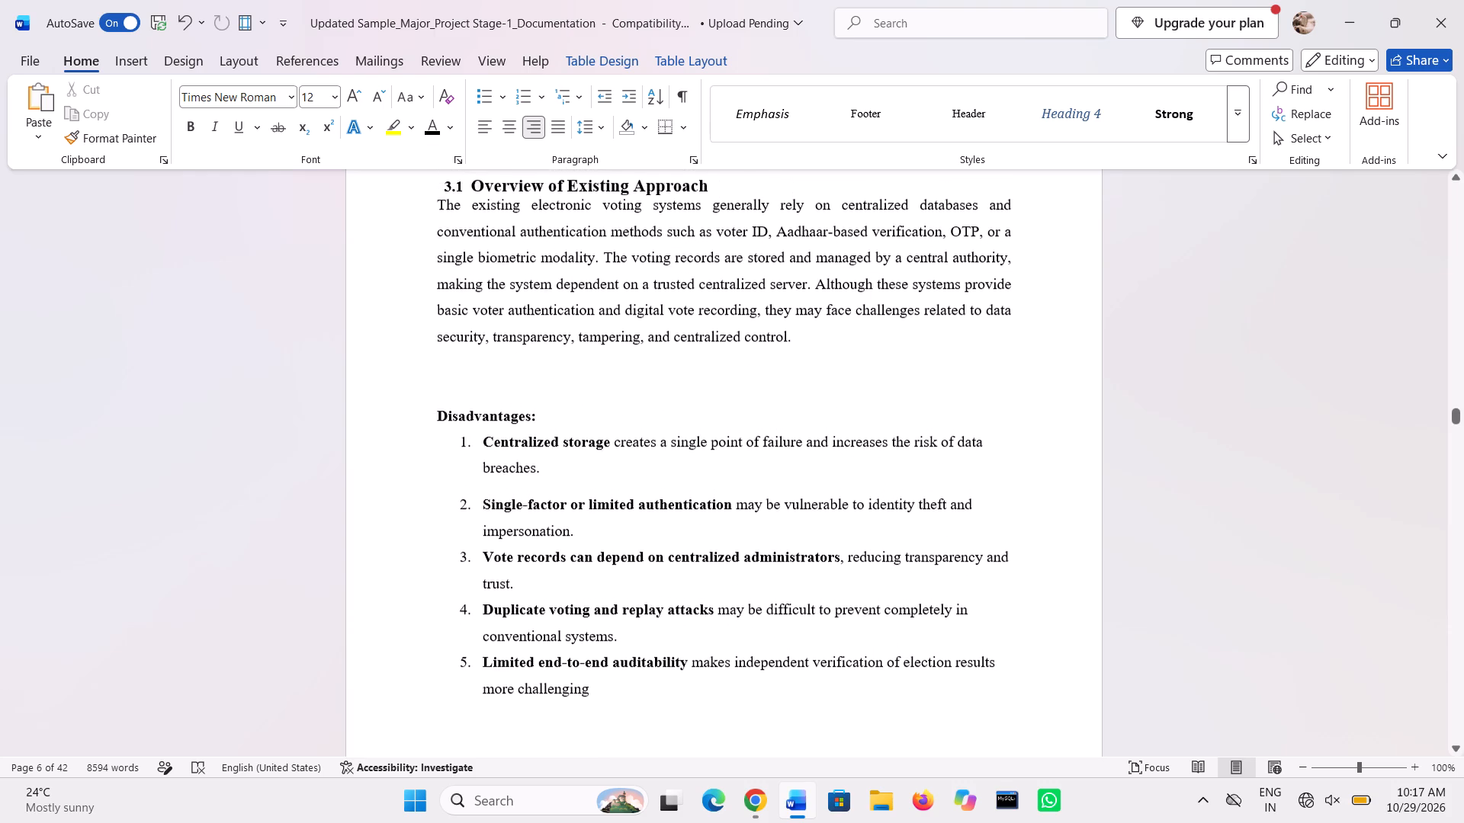
scroll(497, 484, "up", 1)
left_click_drag(435, 550, 496, 550)
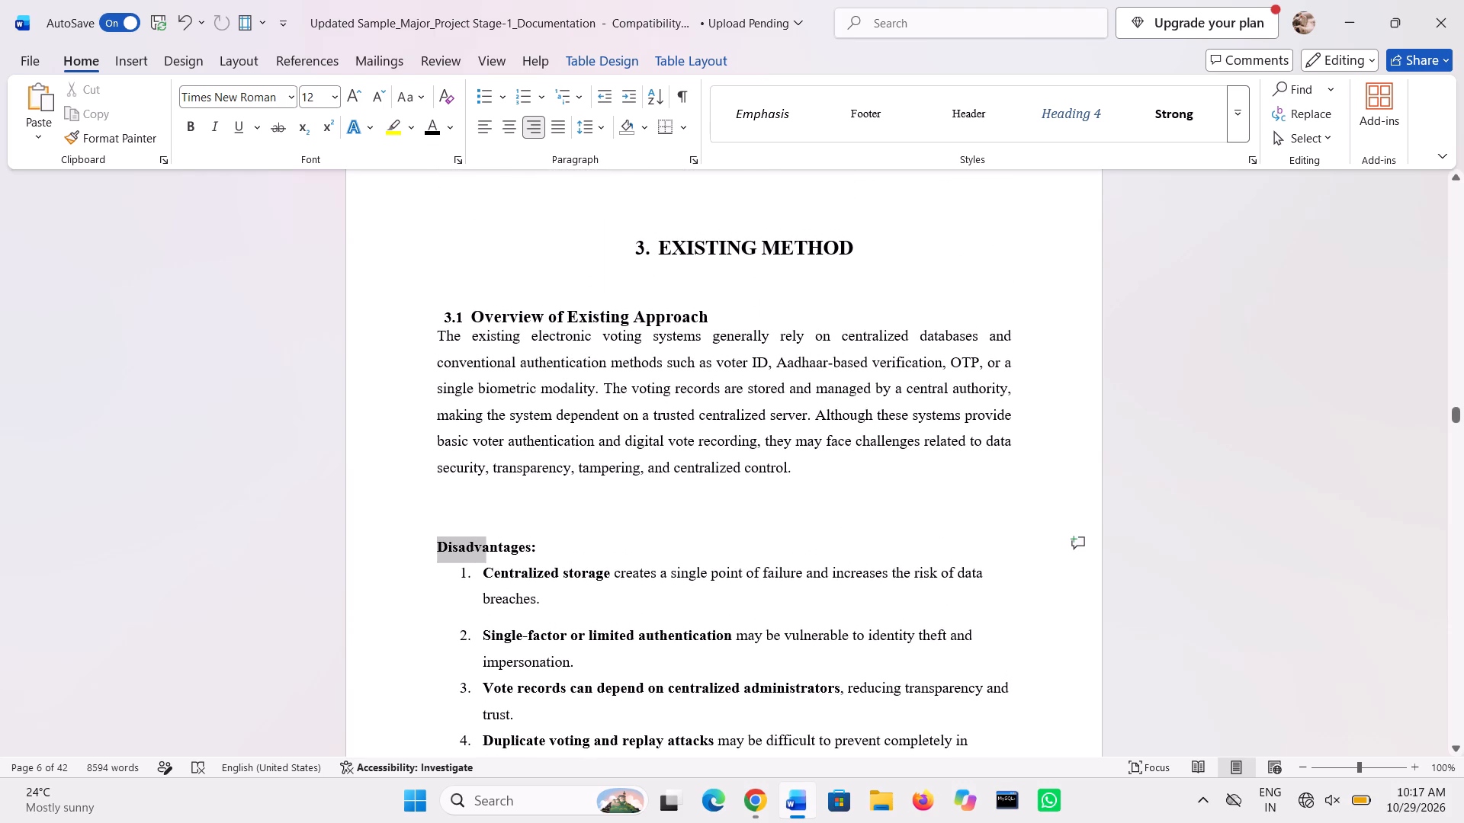
left_click_drag(496, 550, 528, 549)
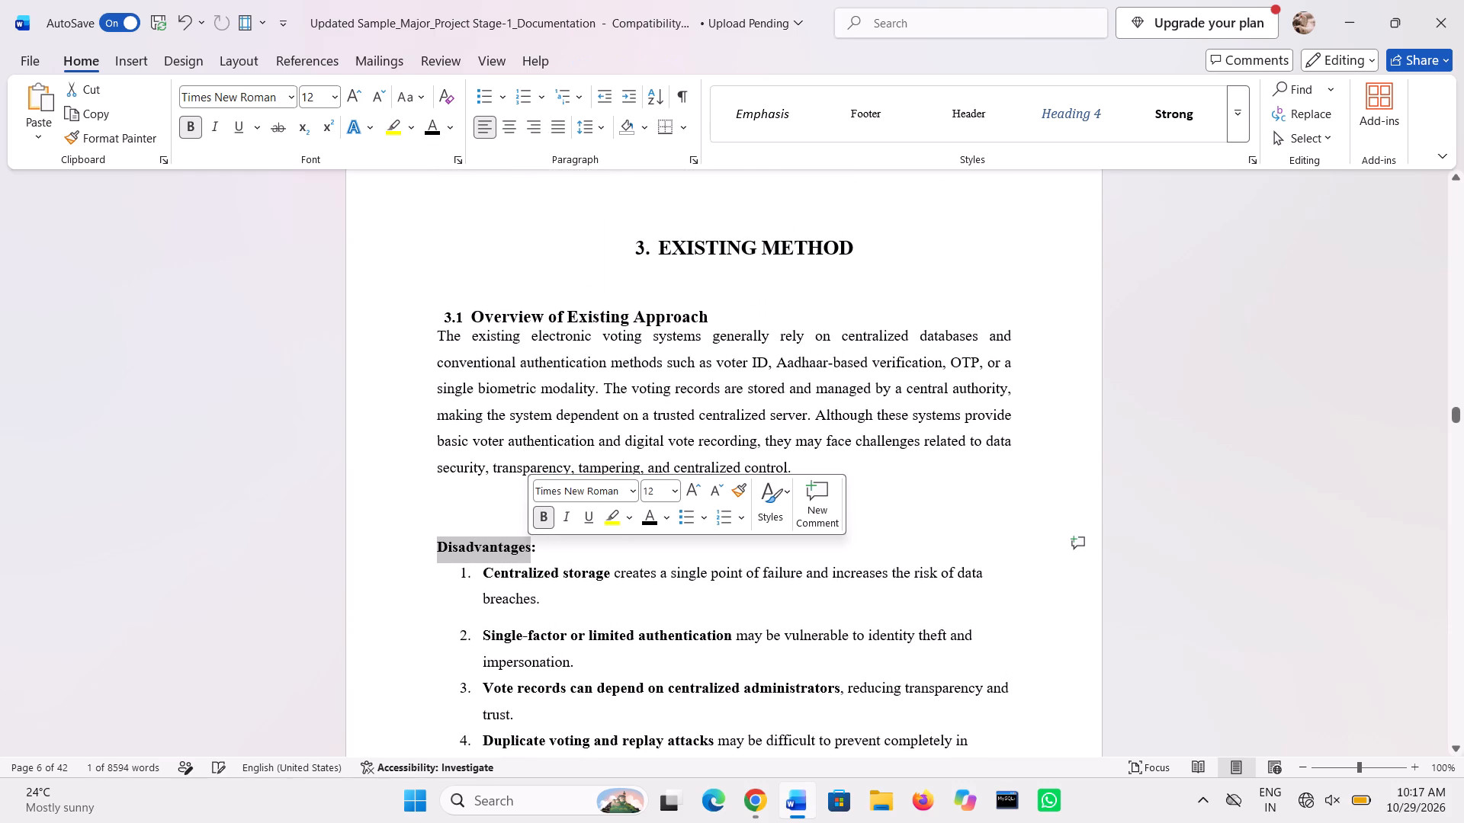
left_click(660, 492)
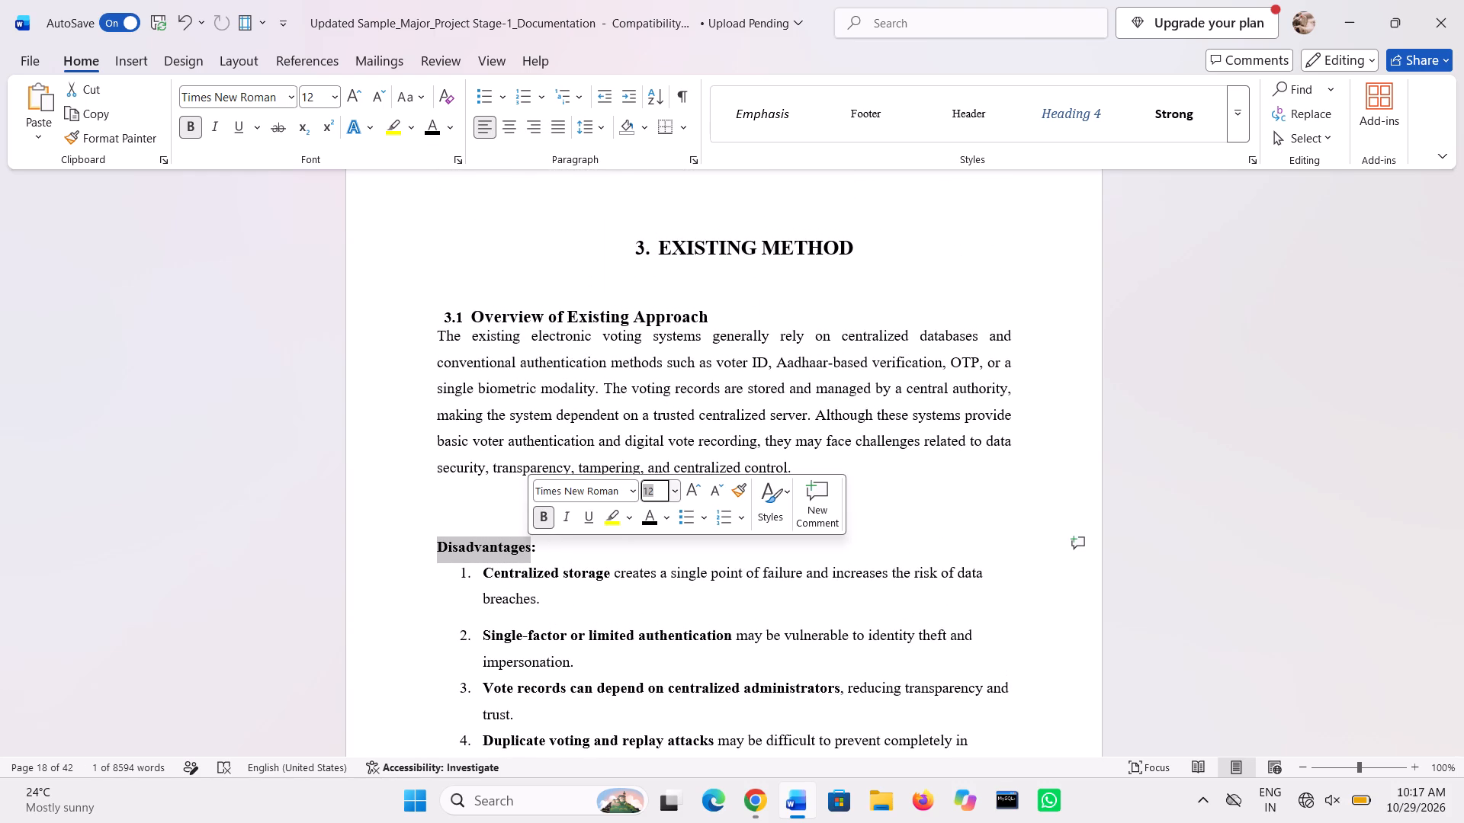
type("14")
key("Return")
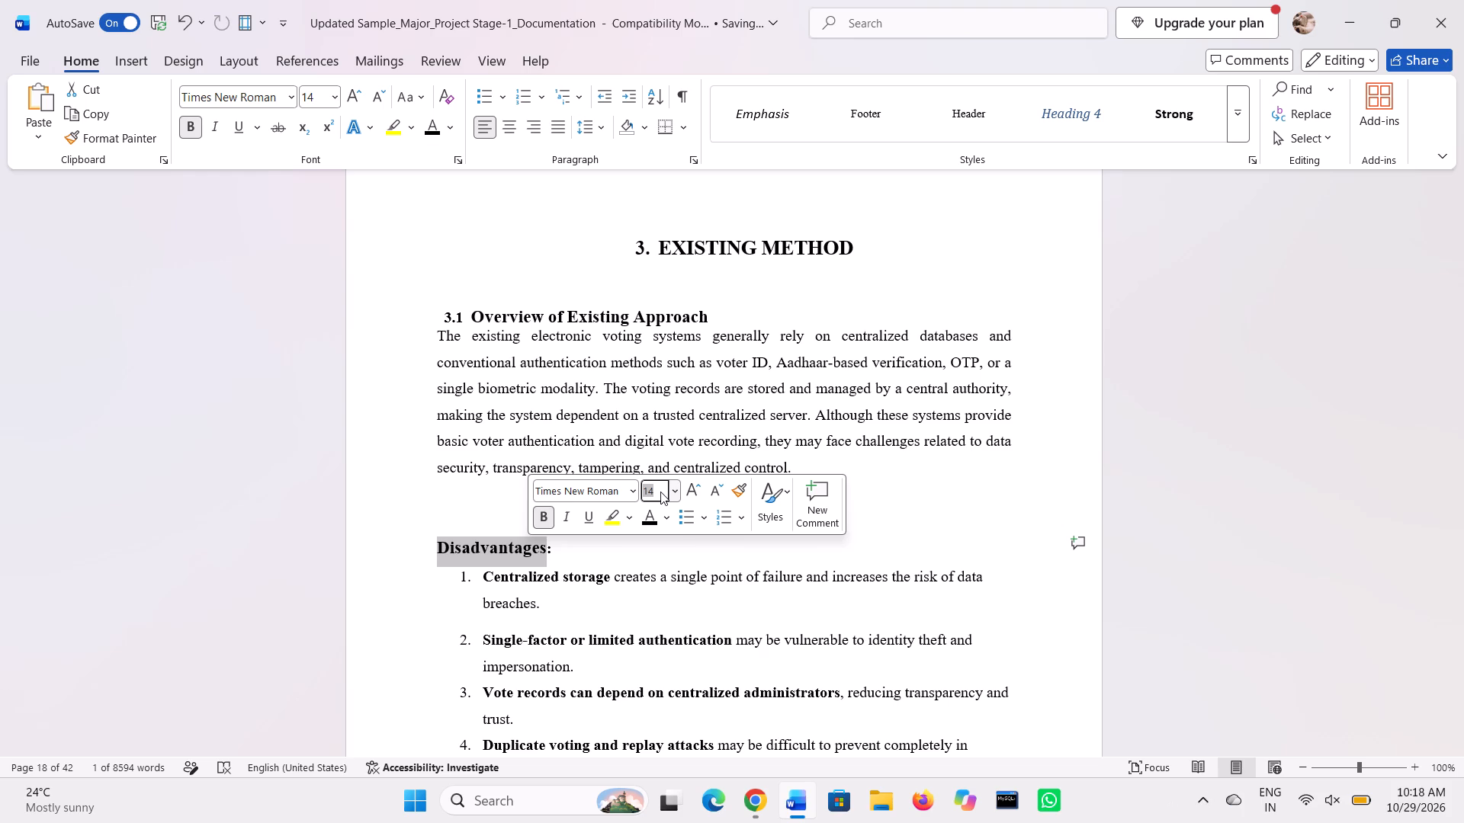
Add the section number 3.2 and a space in front of the "Disadvantages" heading.
left_click(440, 547)
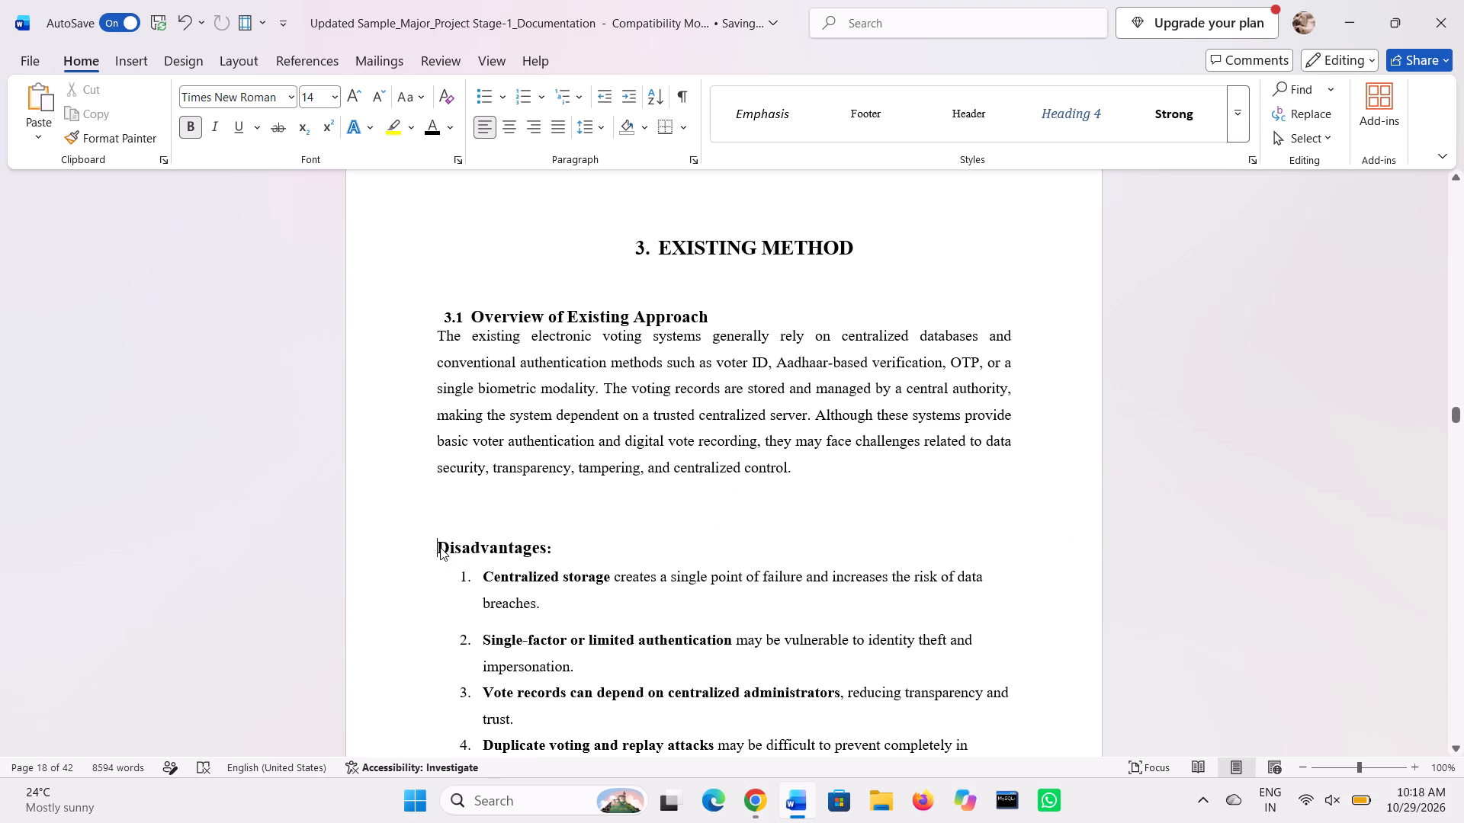
type("3.2")
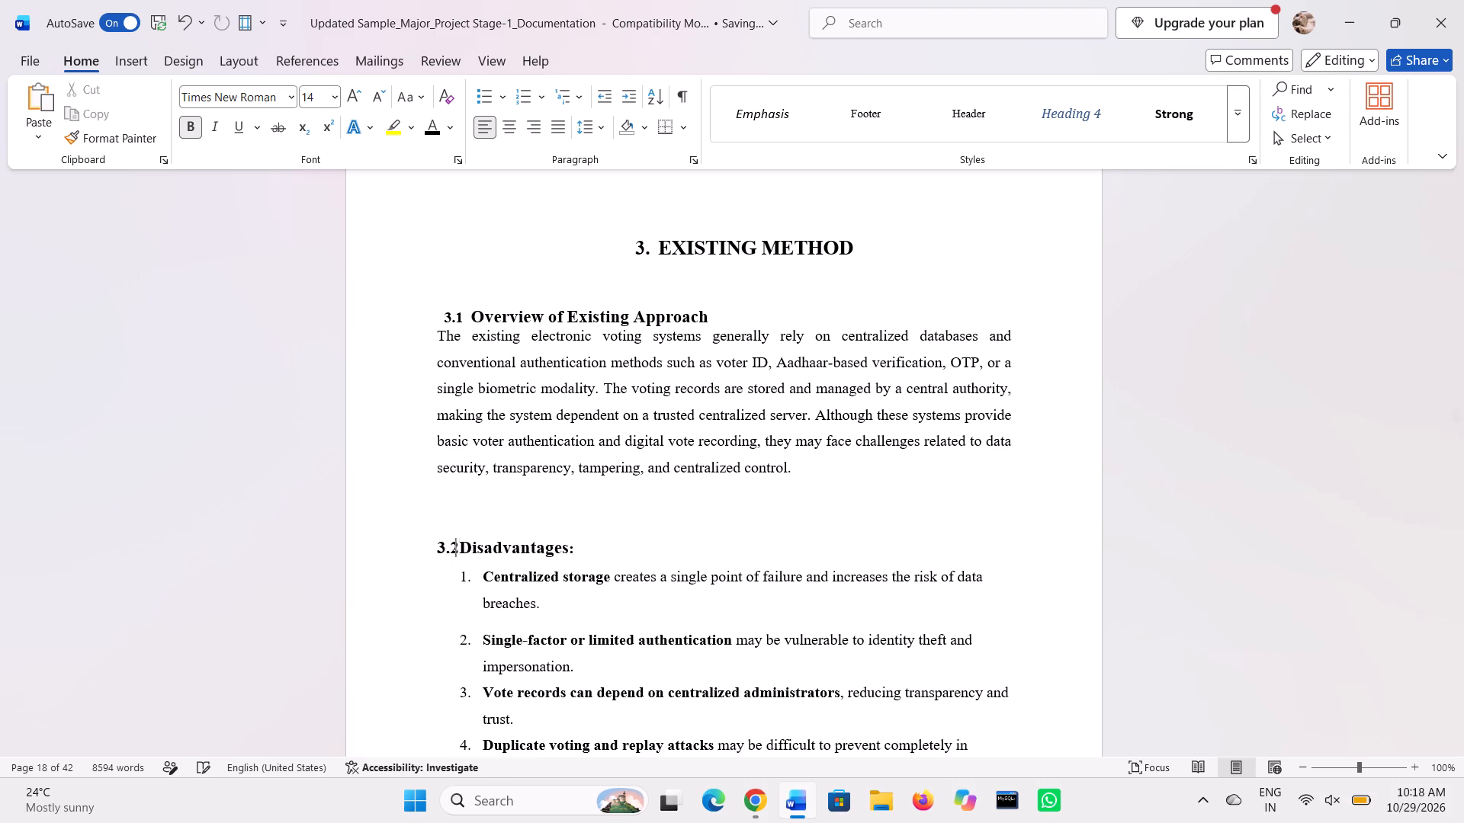
key("space")
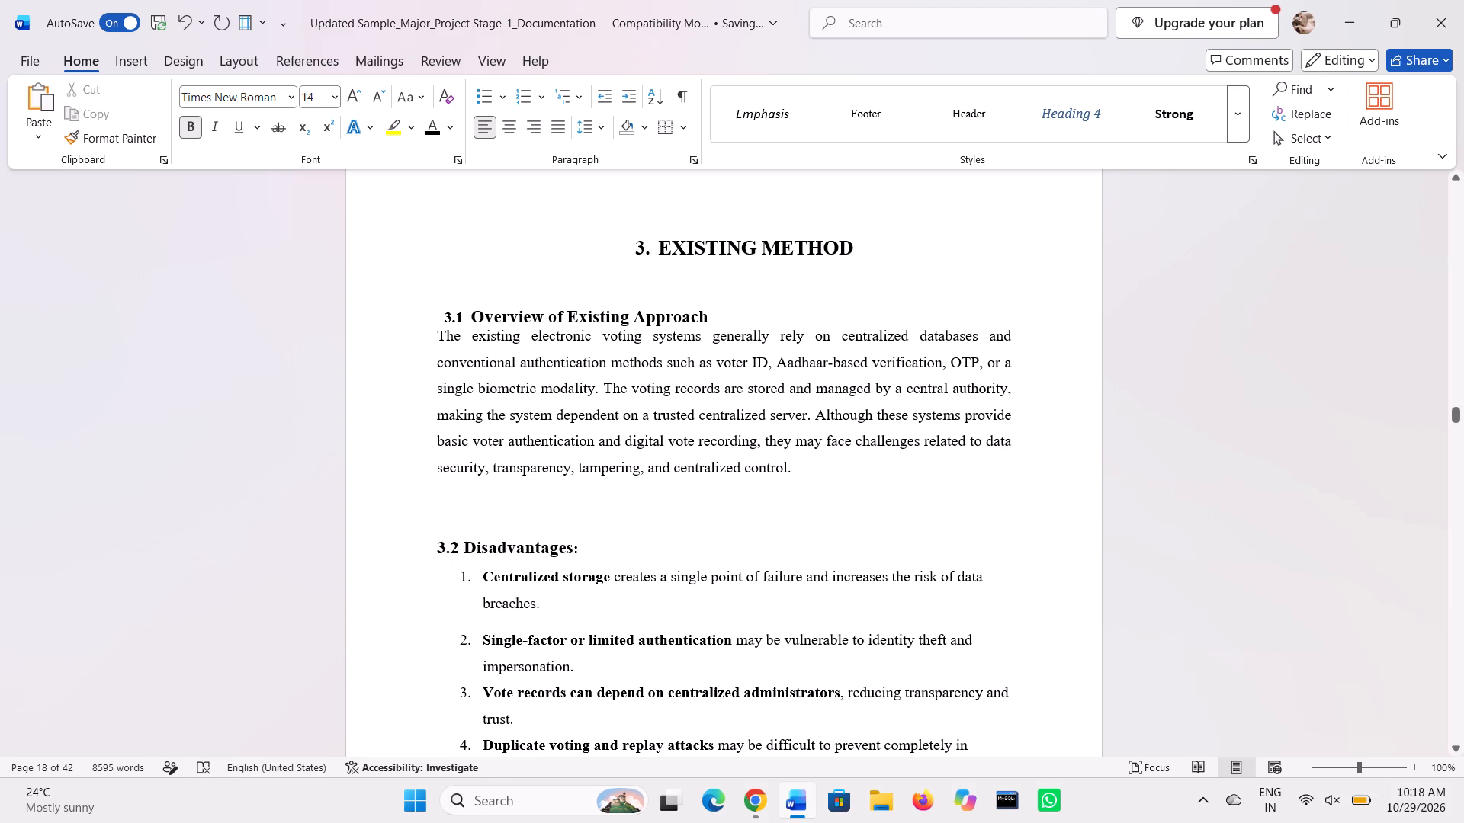
Set the section number 3.1 of the "Overview of Existing Approach" heading to font size 14.
left_click(447, 318)
left_click_drag(476, 316, 716, 313)
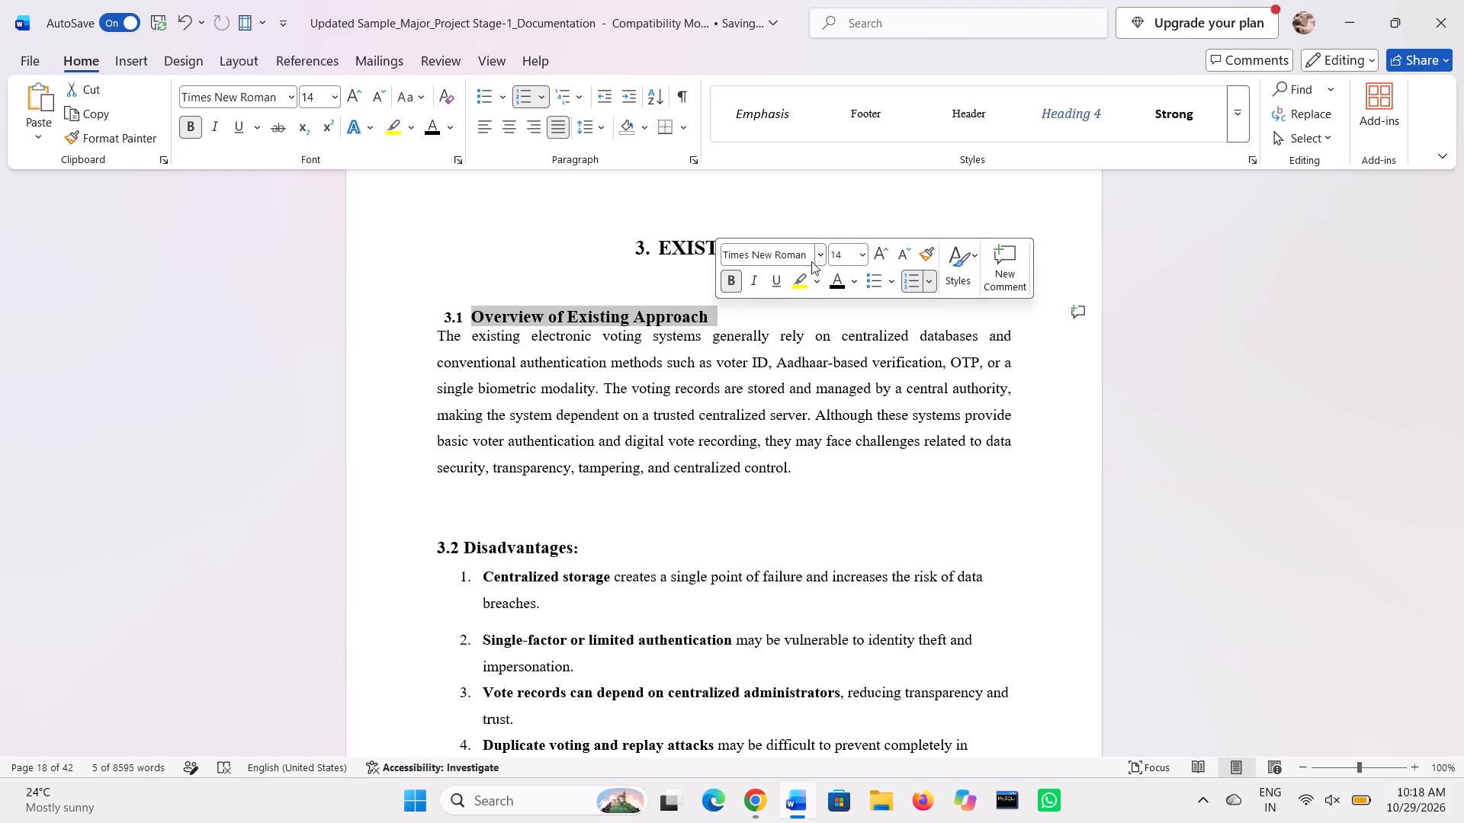
left_click(454, 315)
left_click(454, 315)
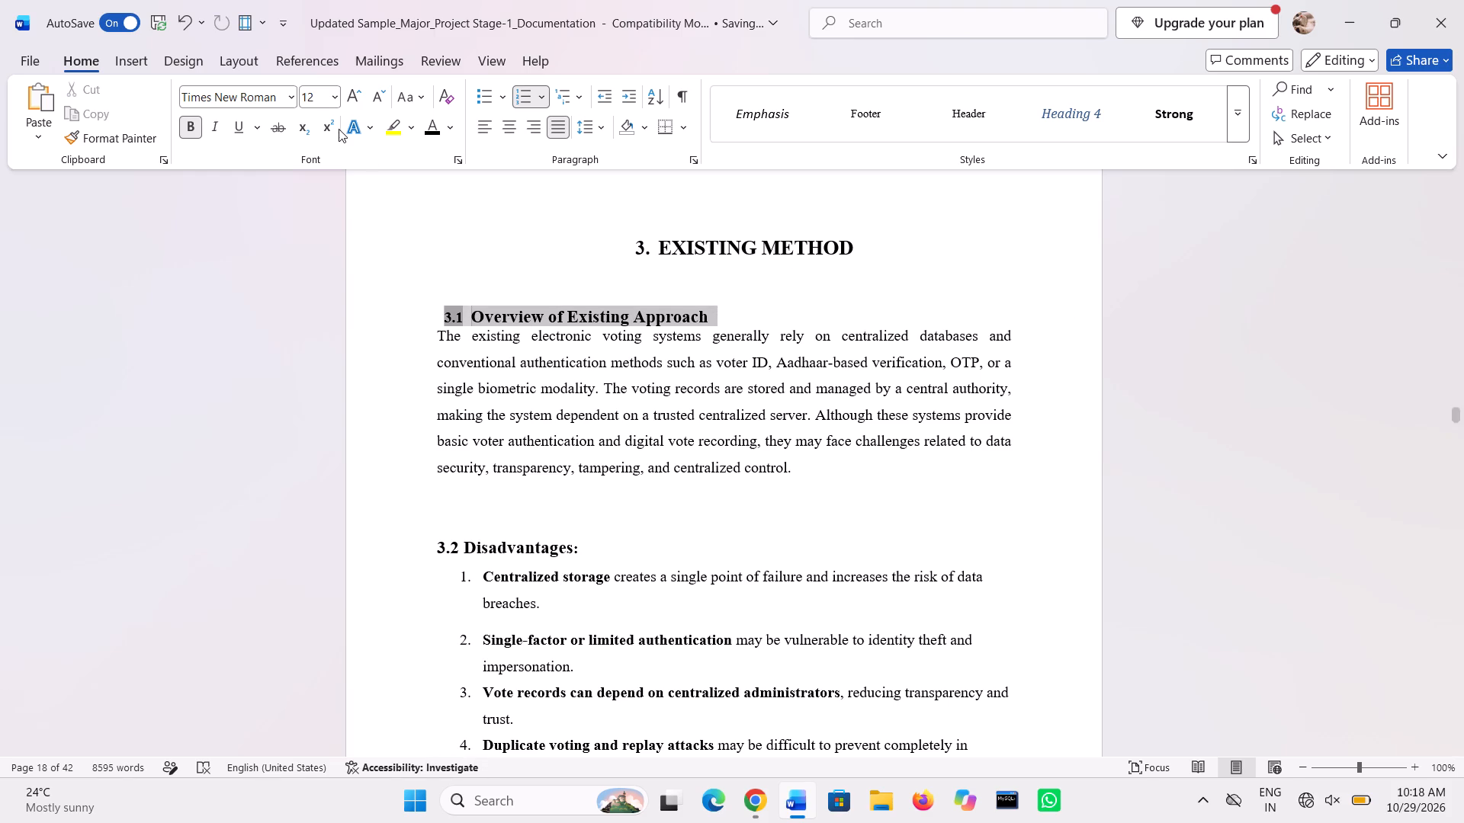
left_click(314, 94)
type("14")
key("Return")
left_click(467, 260)
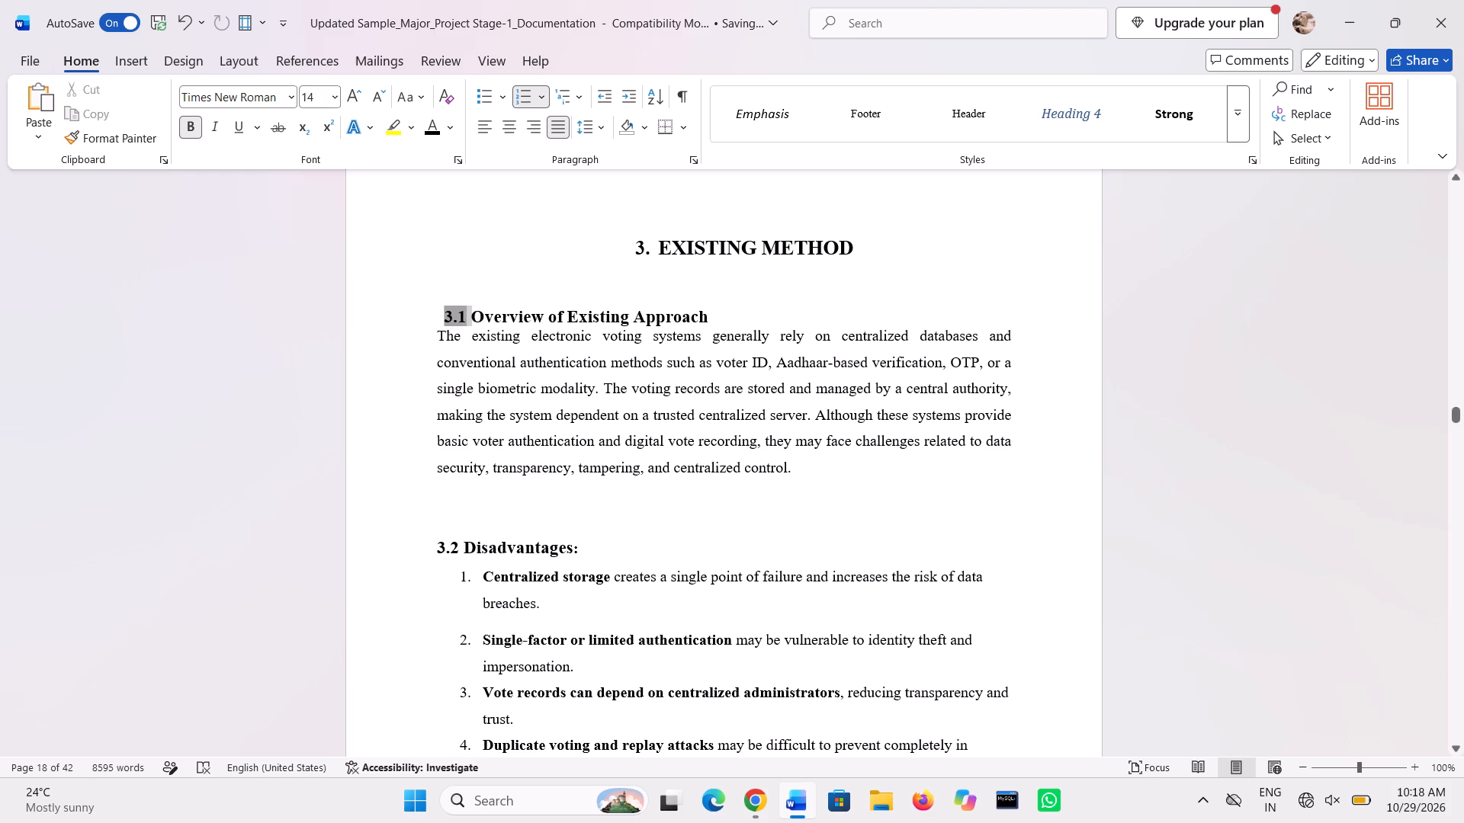
Delete the entire contents table rows from "3.2 Data Processing and Feature Engineering" through "3.6 Performance Characteristics".
scroll(498, 506, "up", 10)
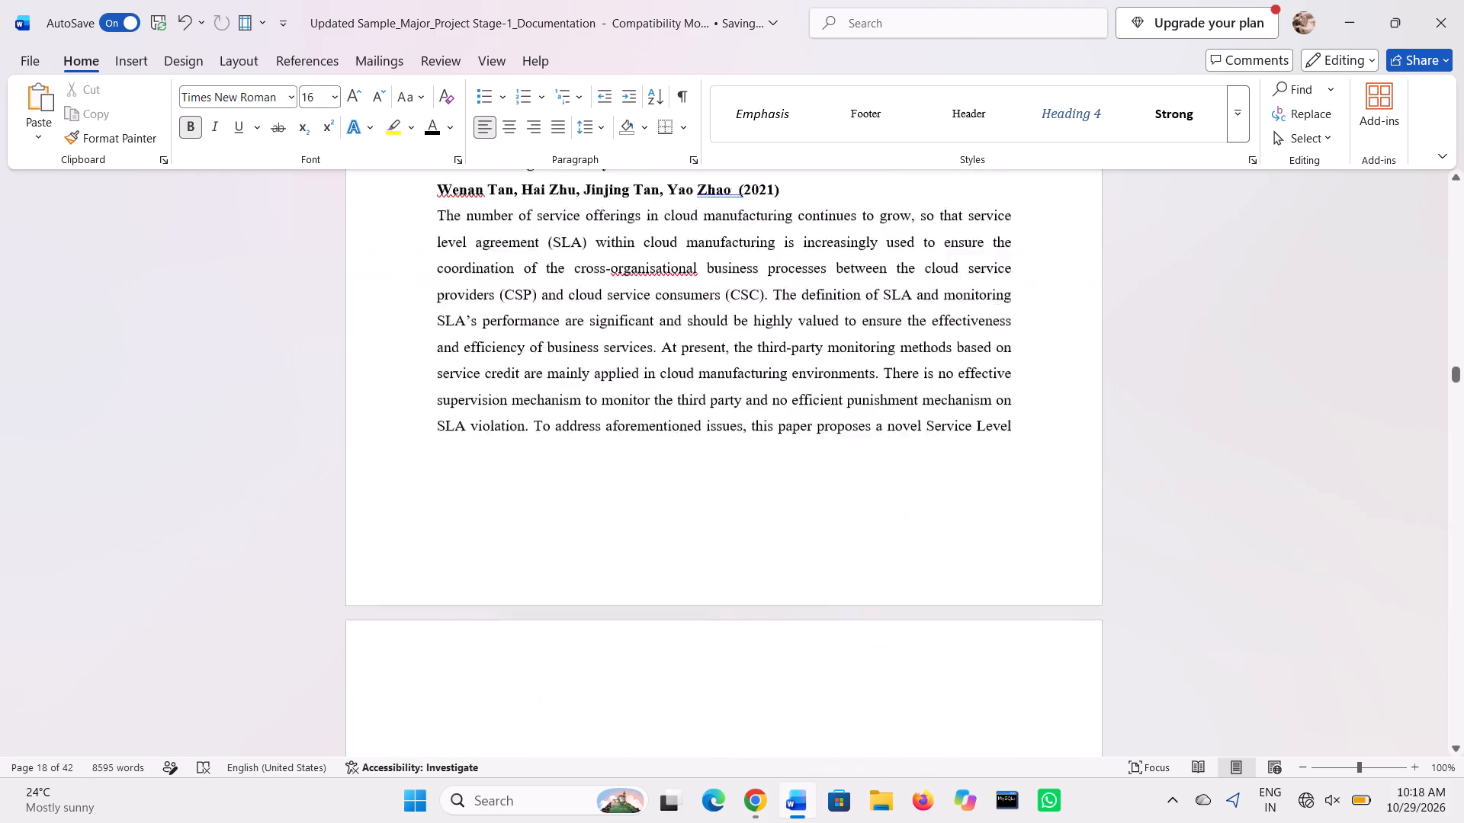
scroll(498, 506, "up", 12)
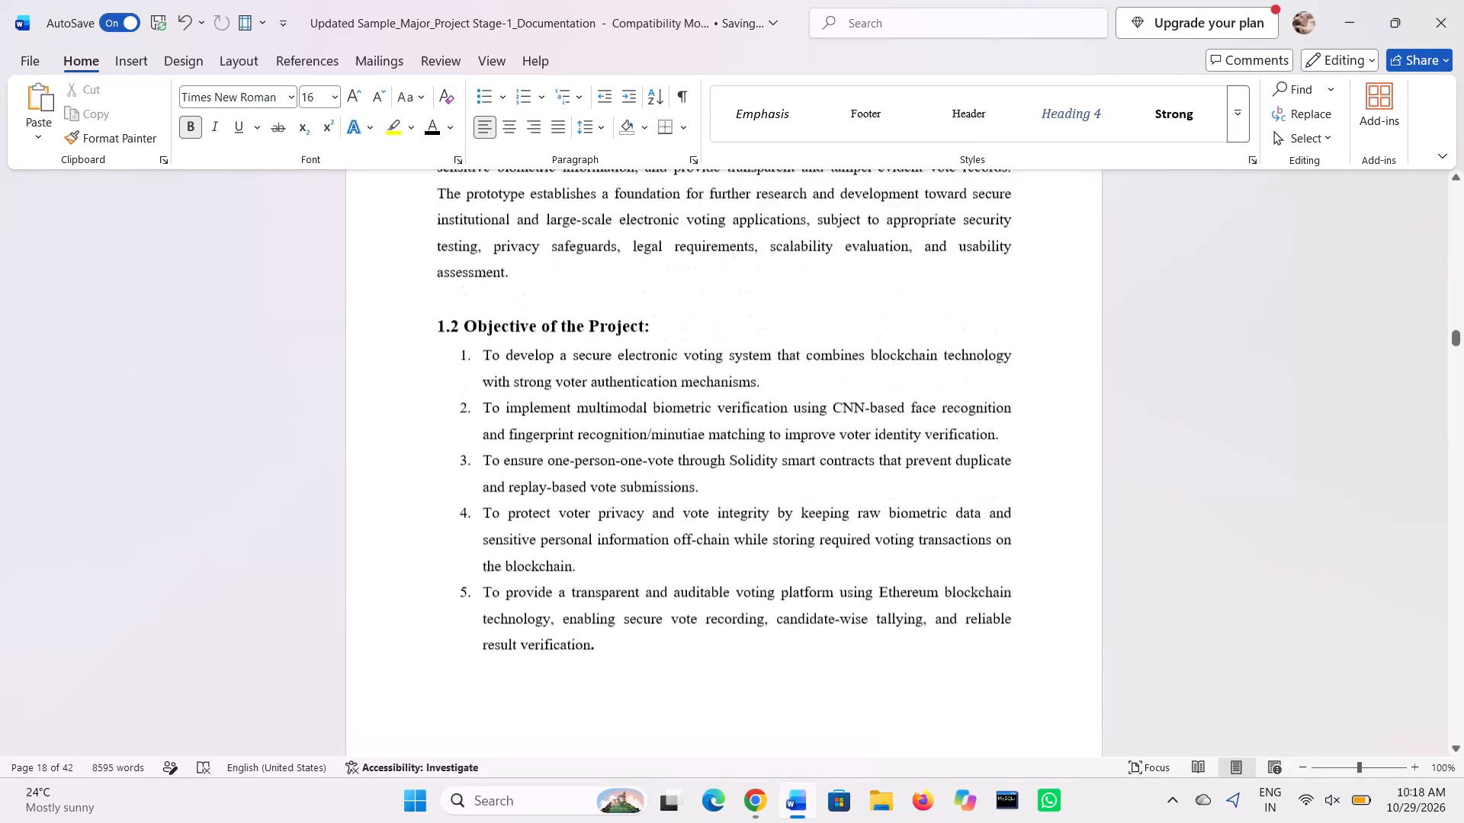
scroll(498, 506, "up", 14)
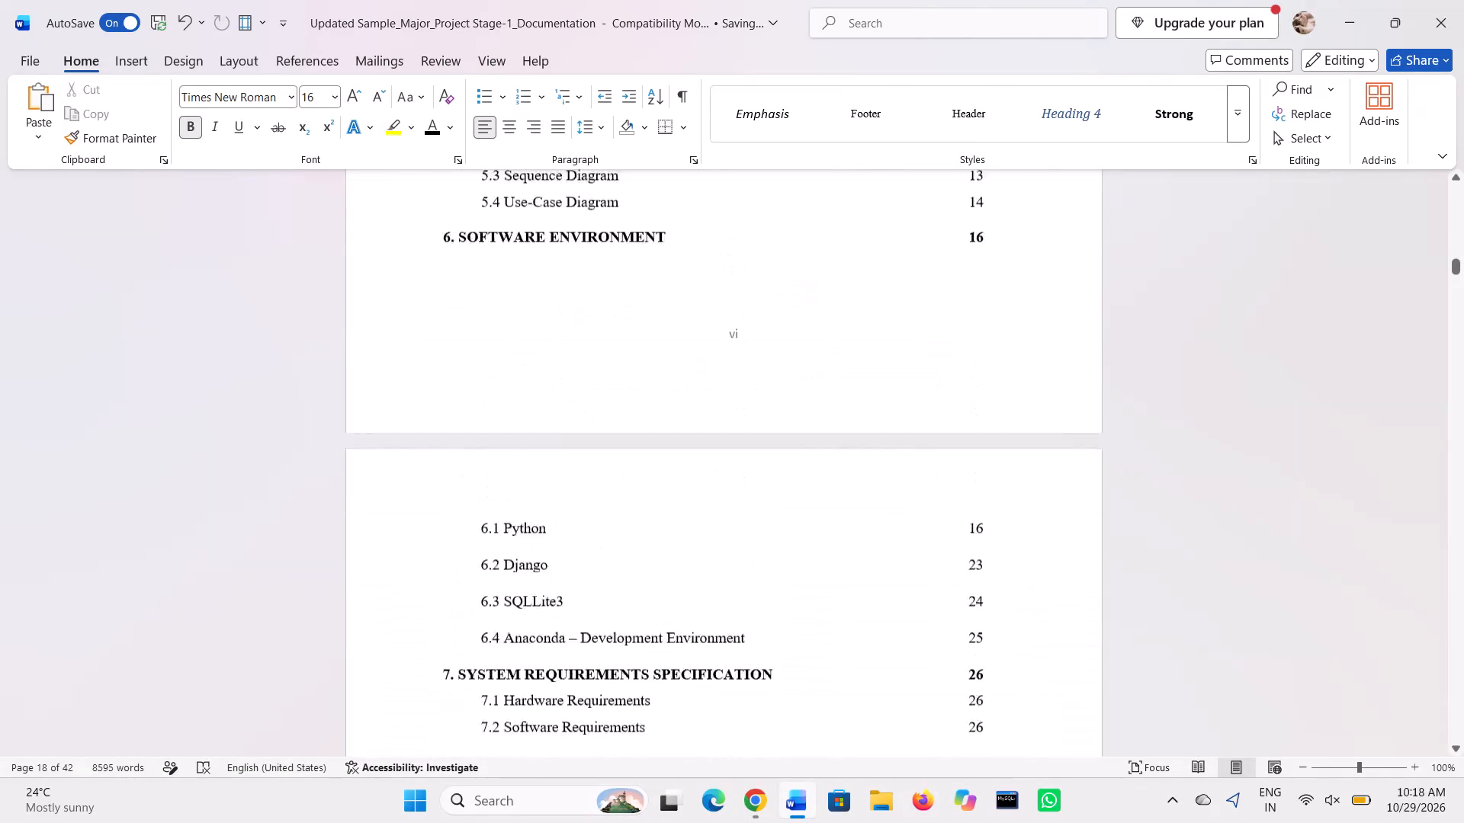
scroll(498, 506, "up", 4)
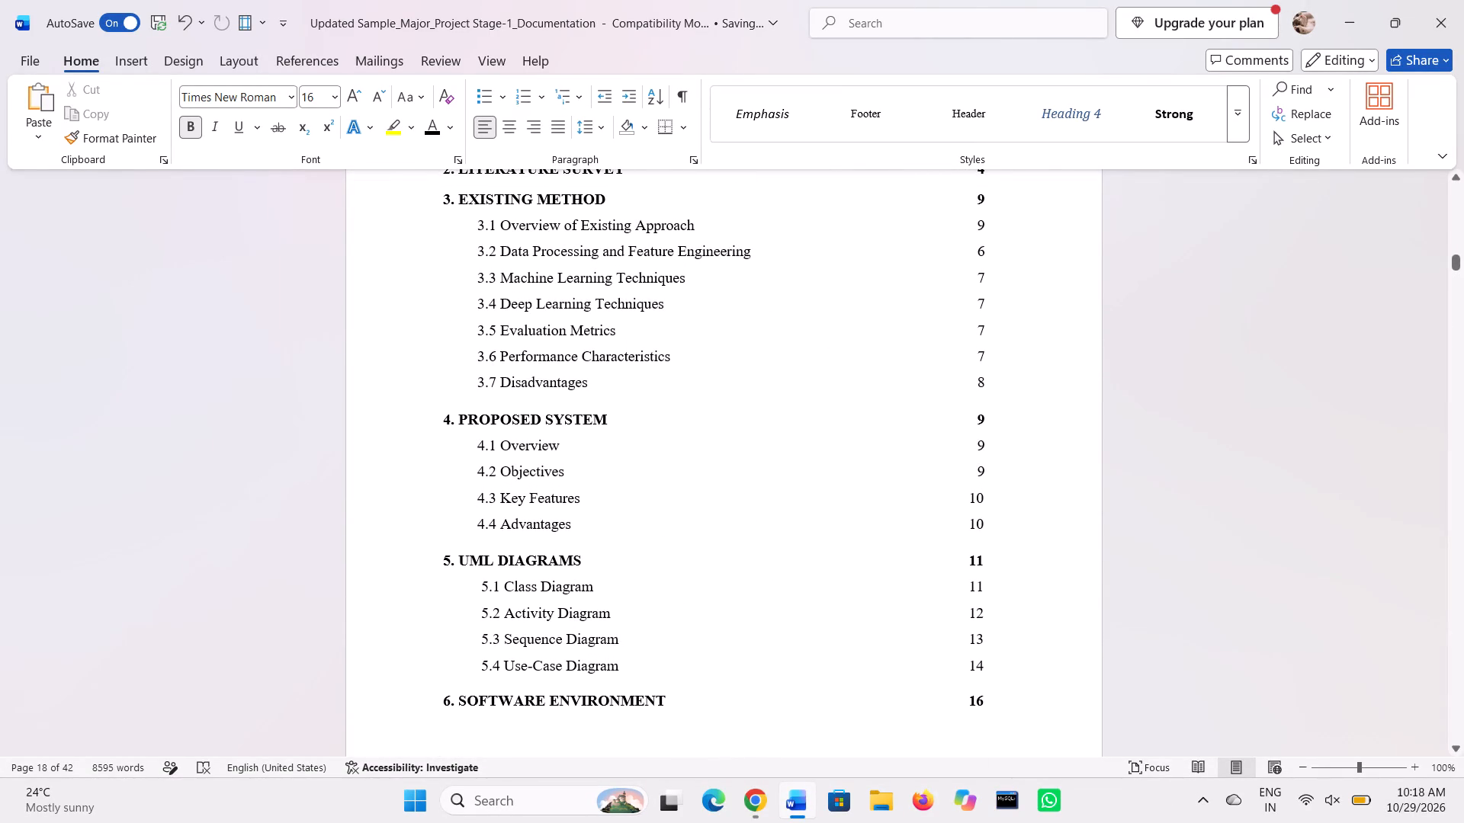
left_click_drag(677, 358, 490, 264)
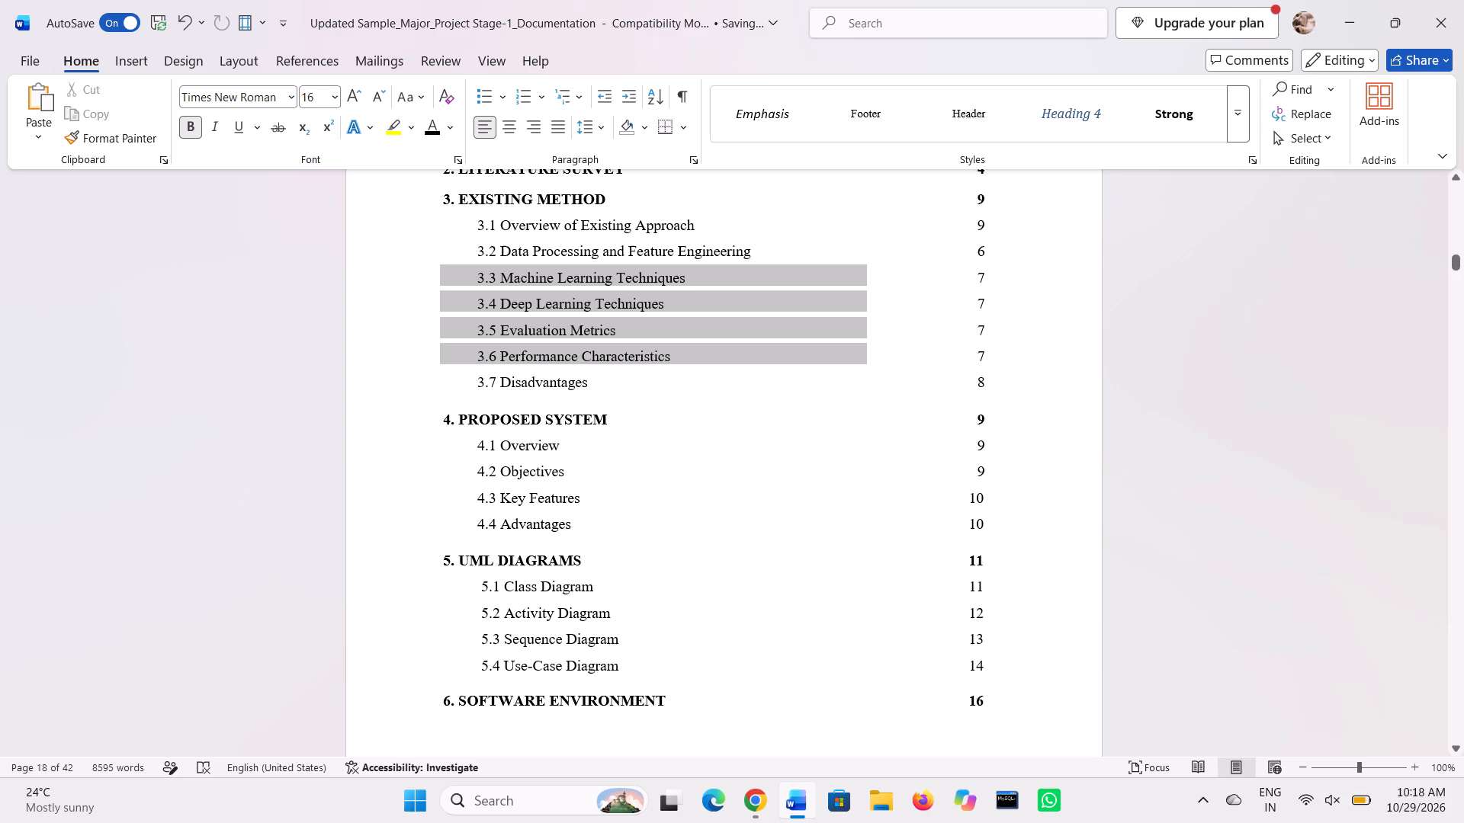
left_click_drag(490, 264, 488, 261)
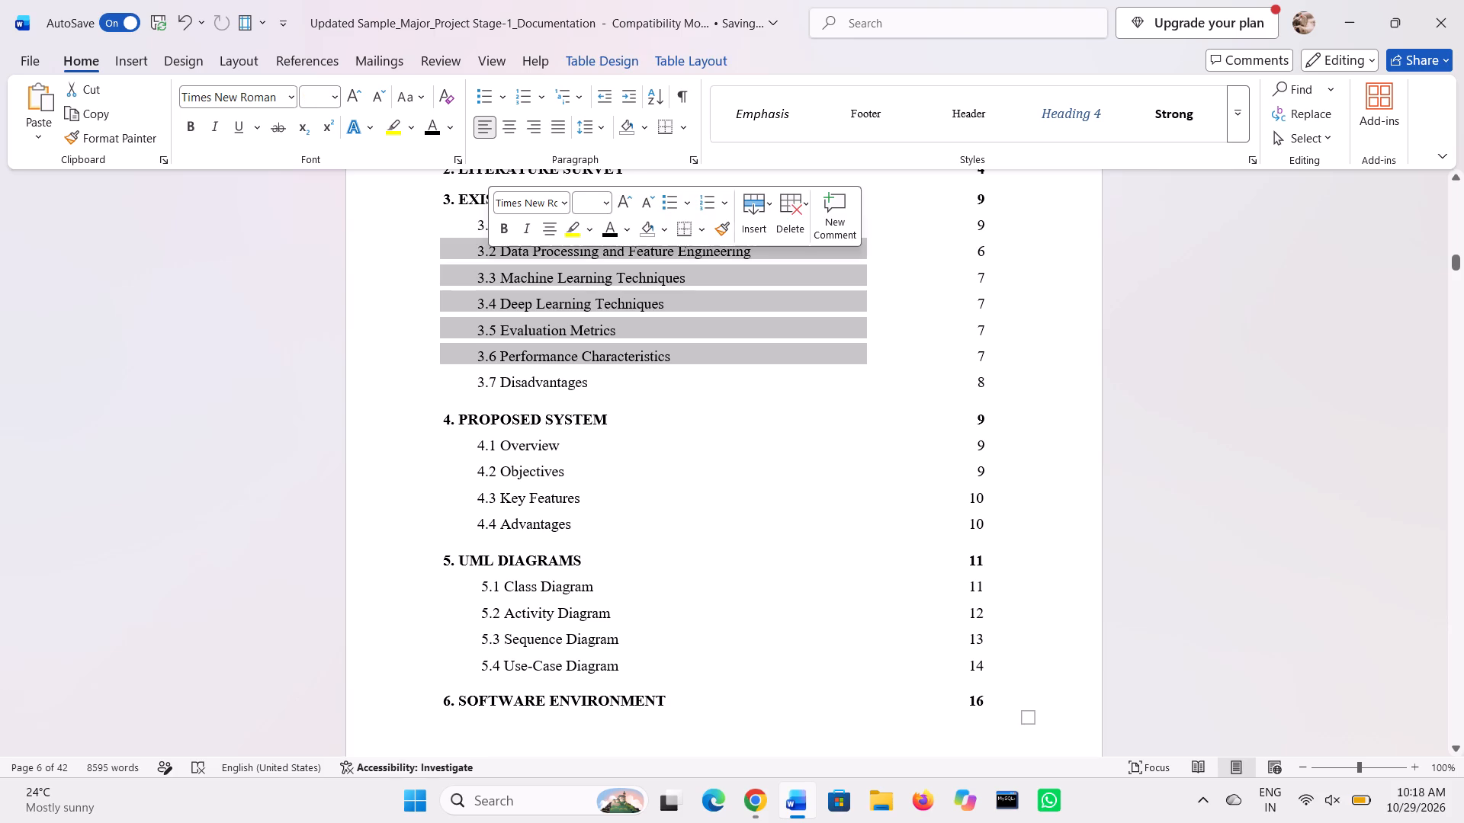
key("BackSpace")
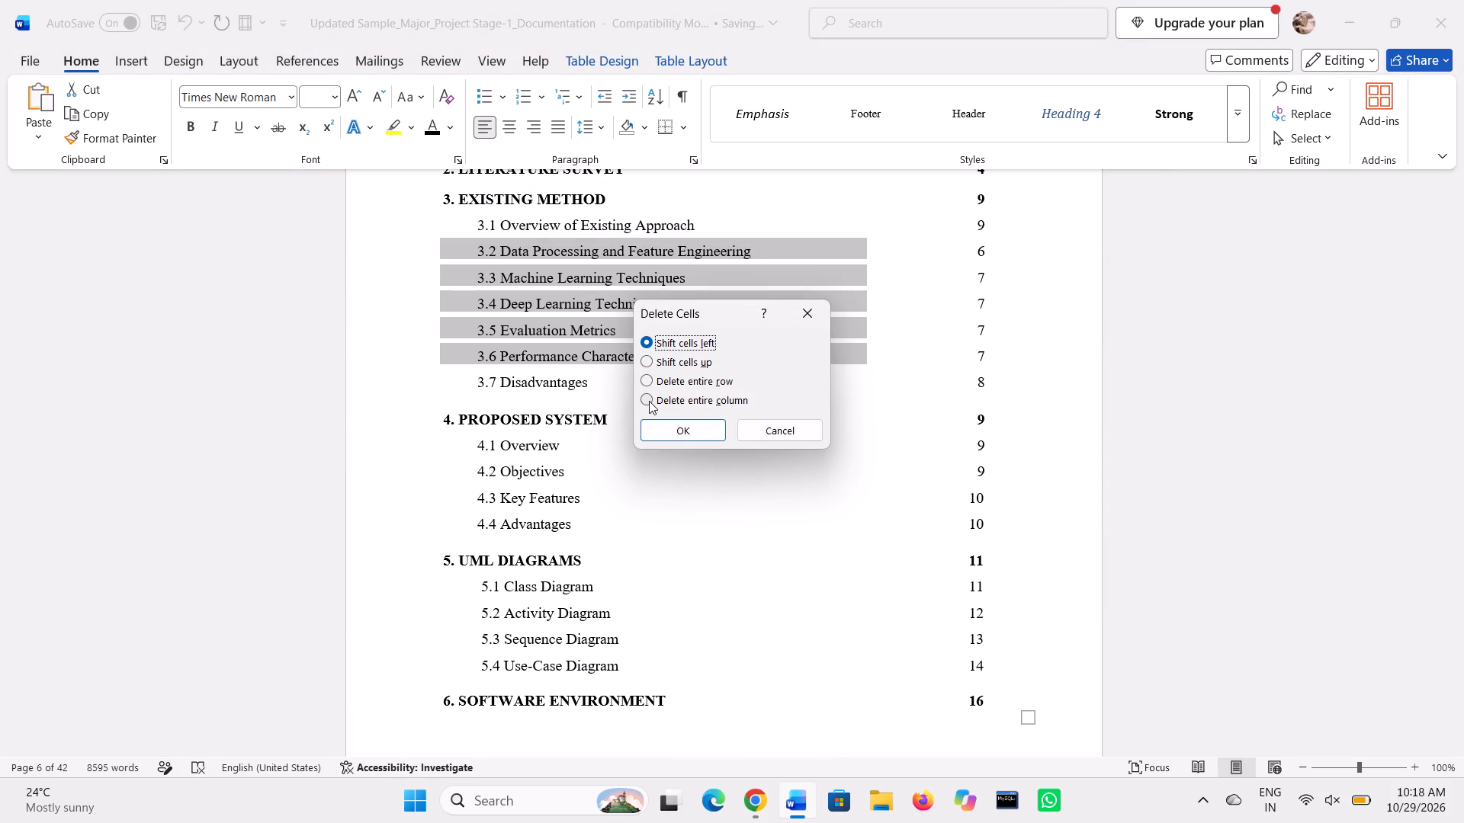
left_click(643, 383)
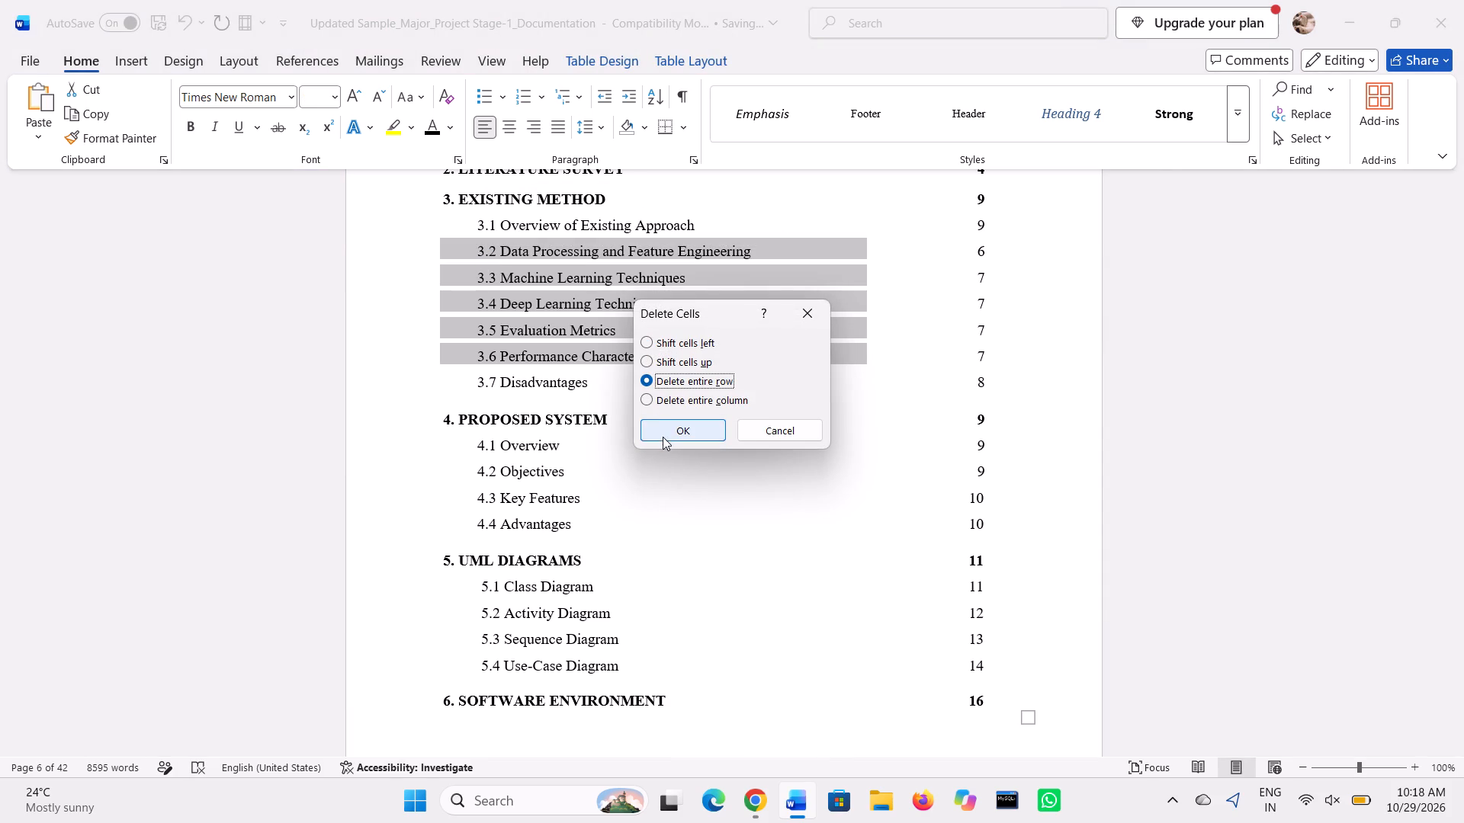
left_click(663, 437)
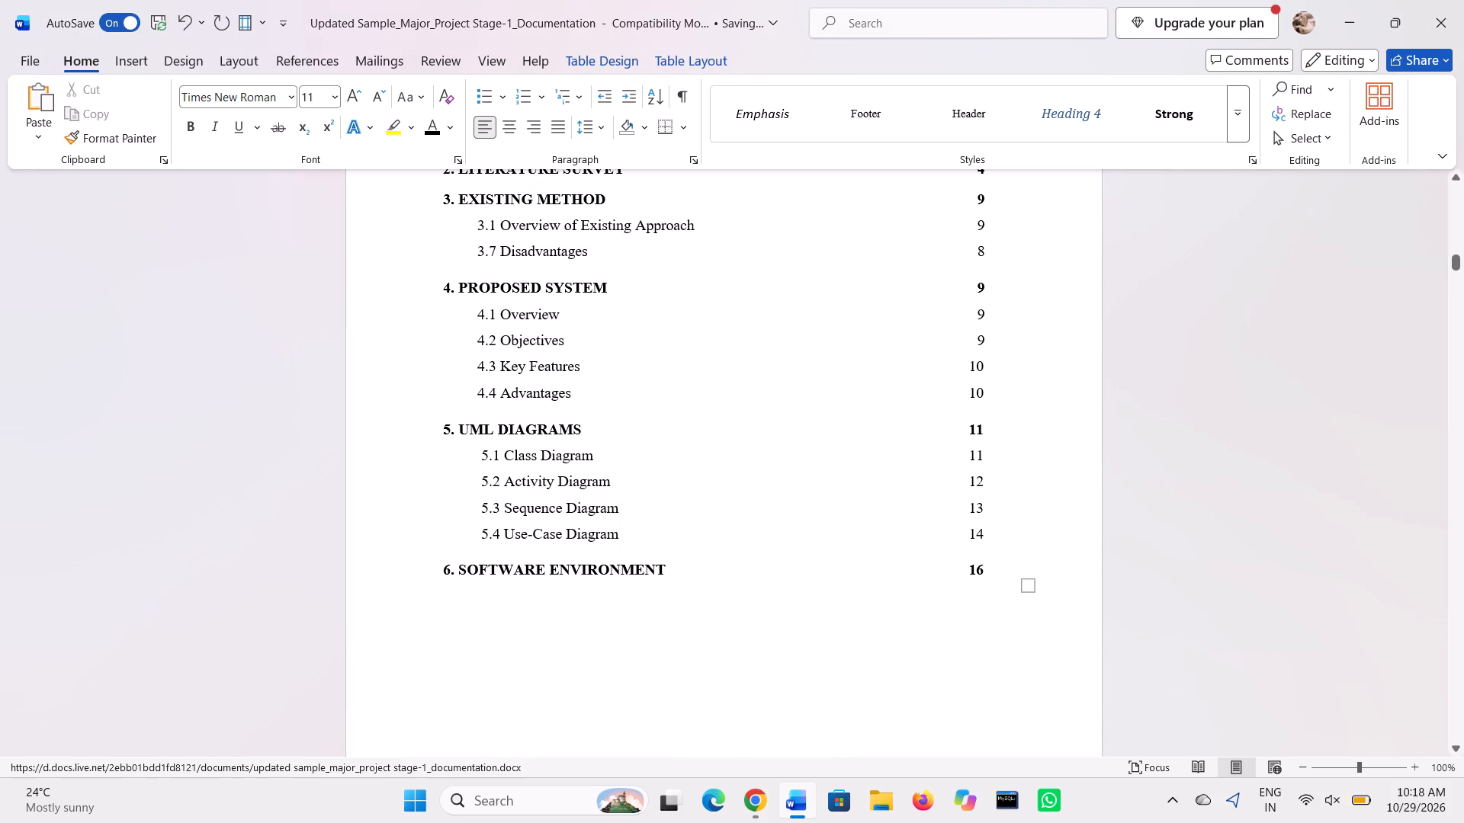
Renumber the "Disadvantages" entry in the contents table as 3.2 and set its page number to 9.
left_click(493, 251)
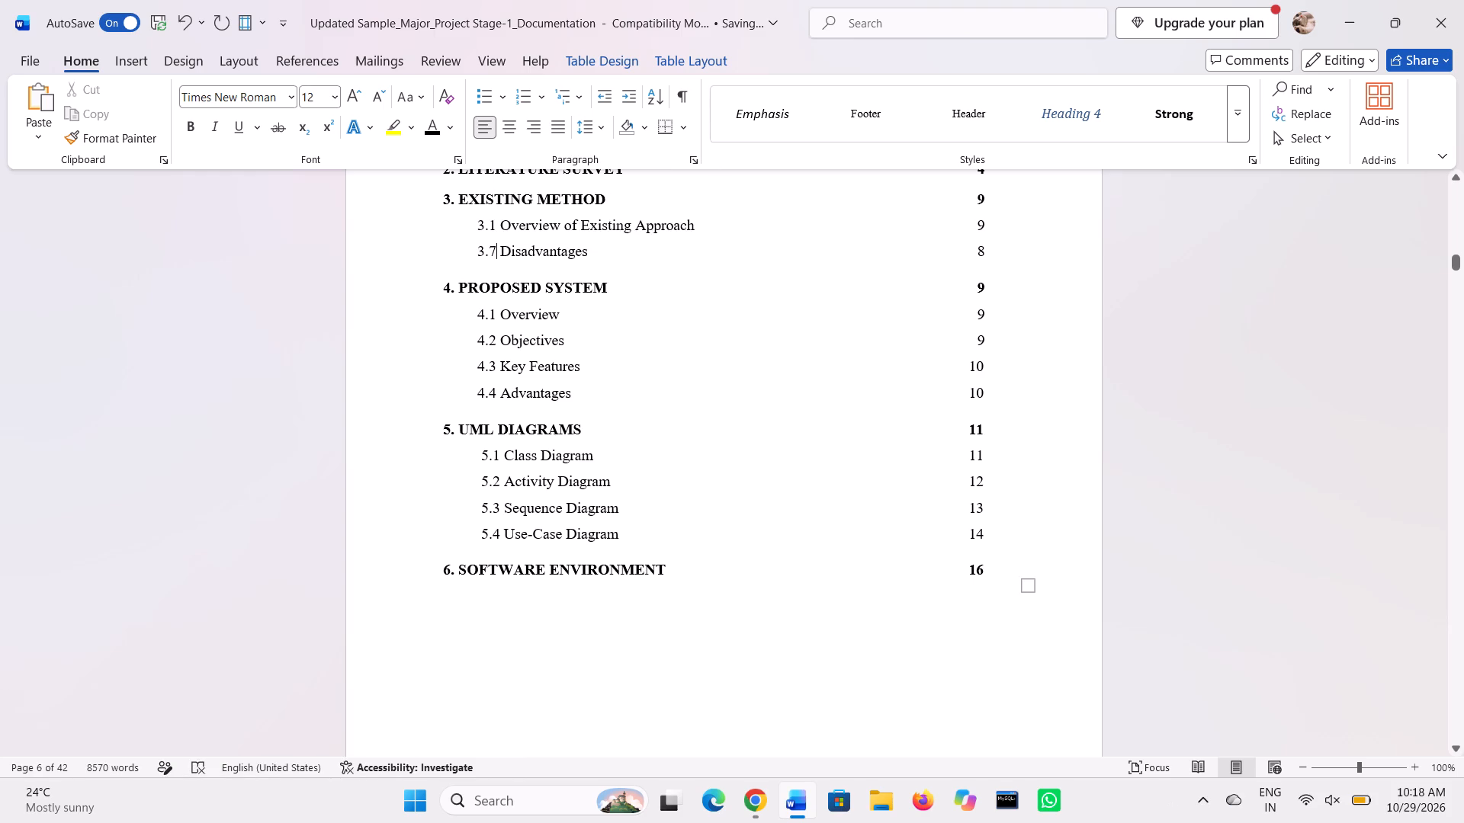
key("BackSpace")
key("2")
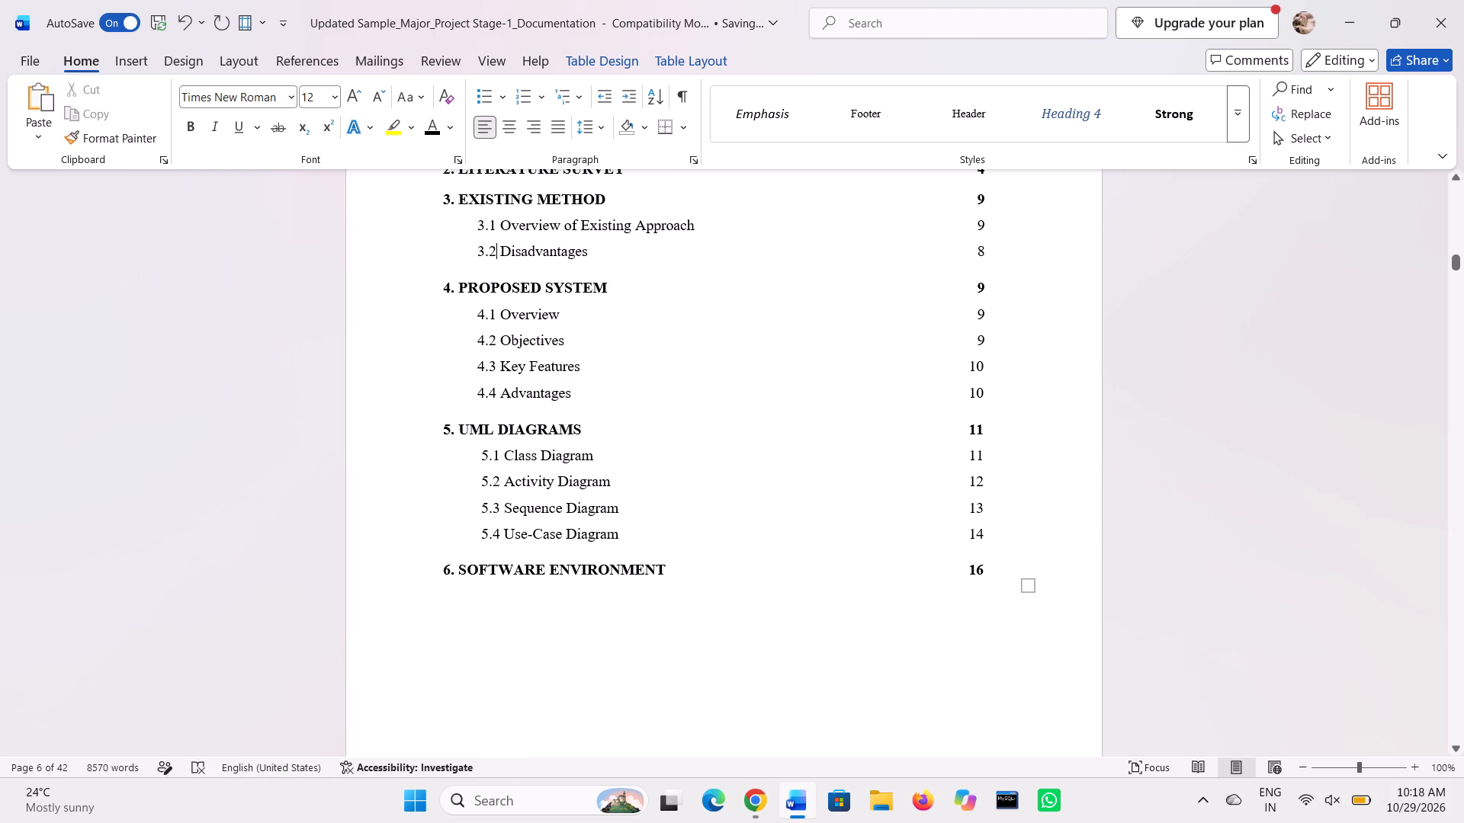
left_click(986, 255)
key("BackSpace")
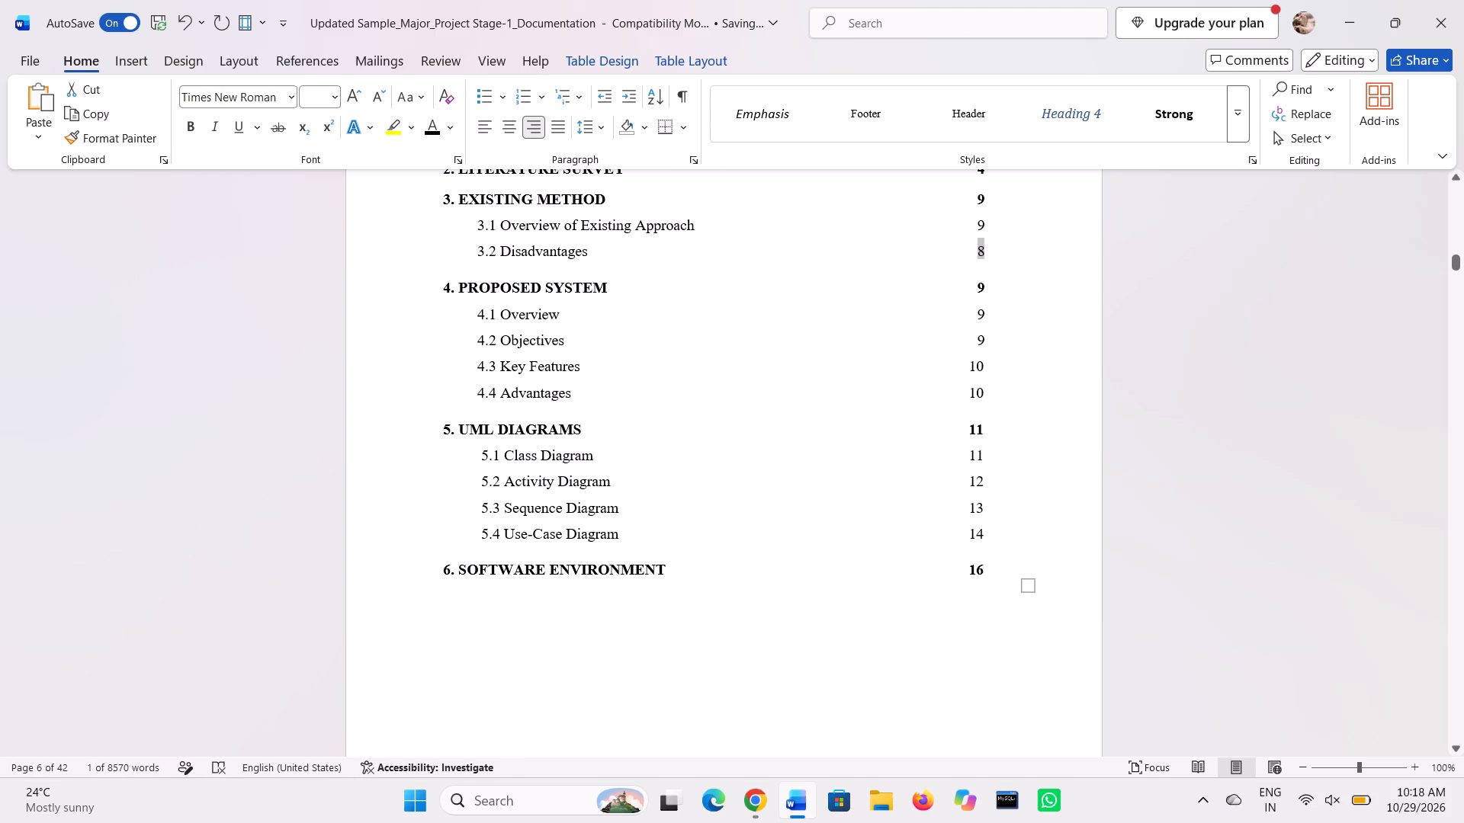
key("9")
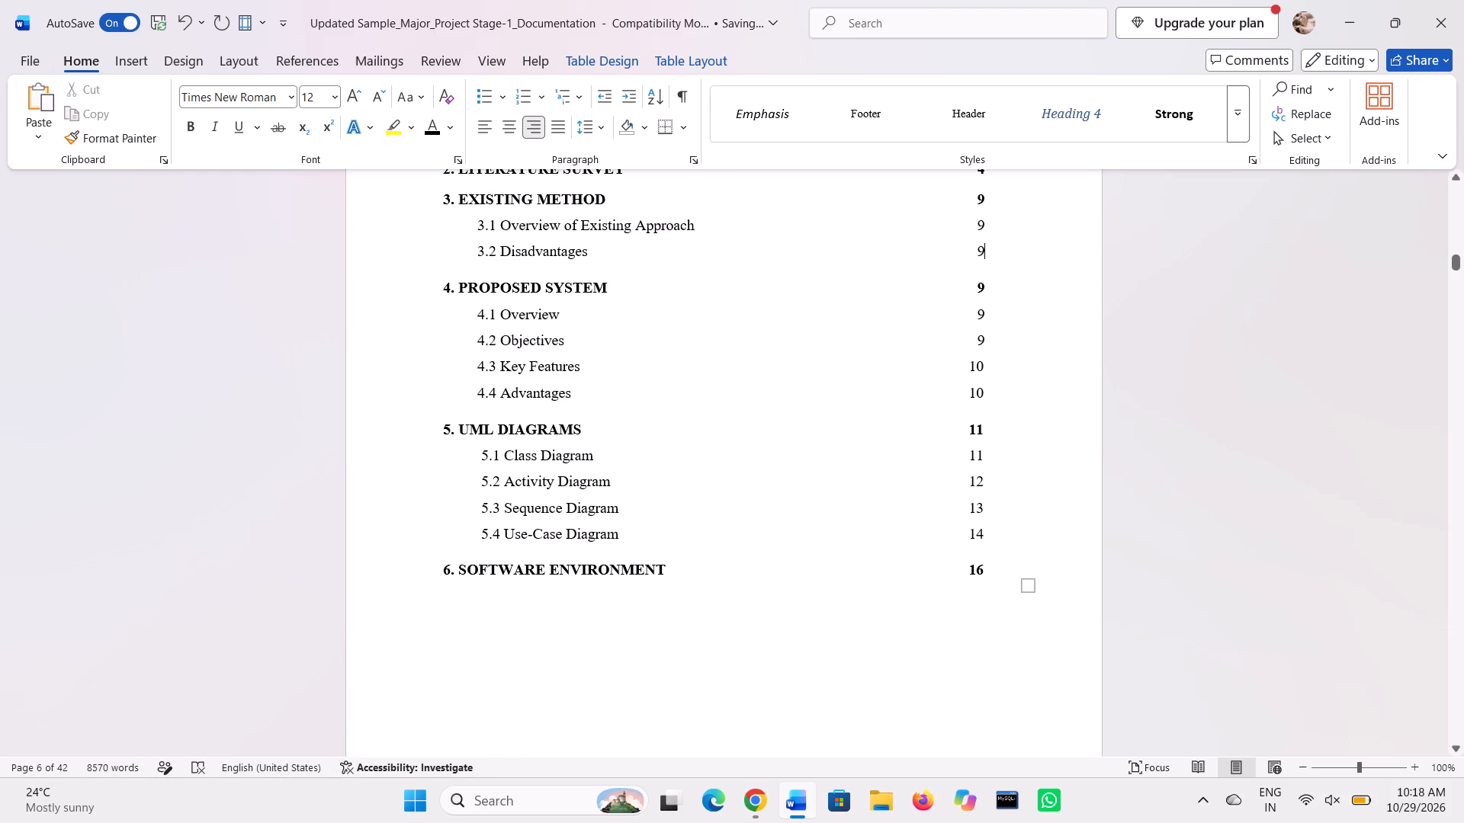
Set the contents table page numbers for "4. PROPOSED SYSTEM" and "4.1 Overview" to 10.
left_click(986, 293)
key("BackSpace")
type("10")
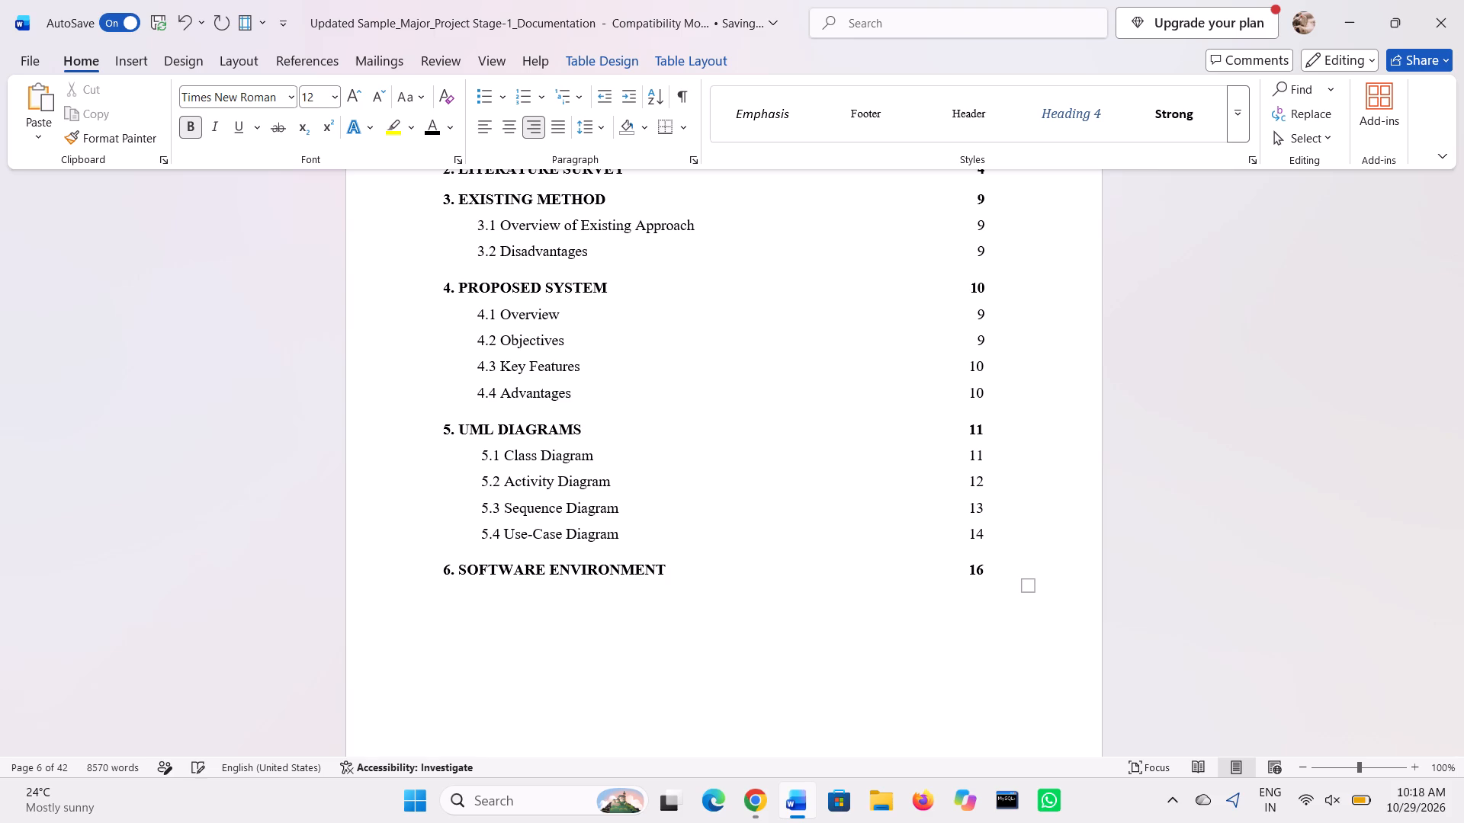
left_click(987, 318)
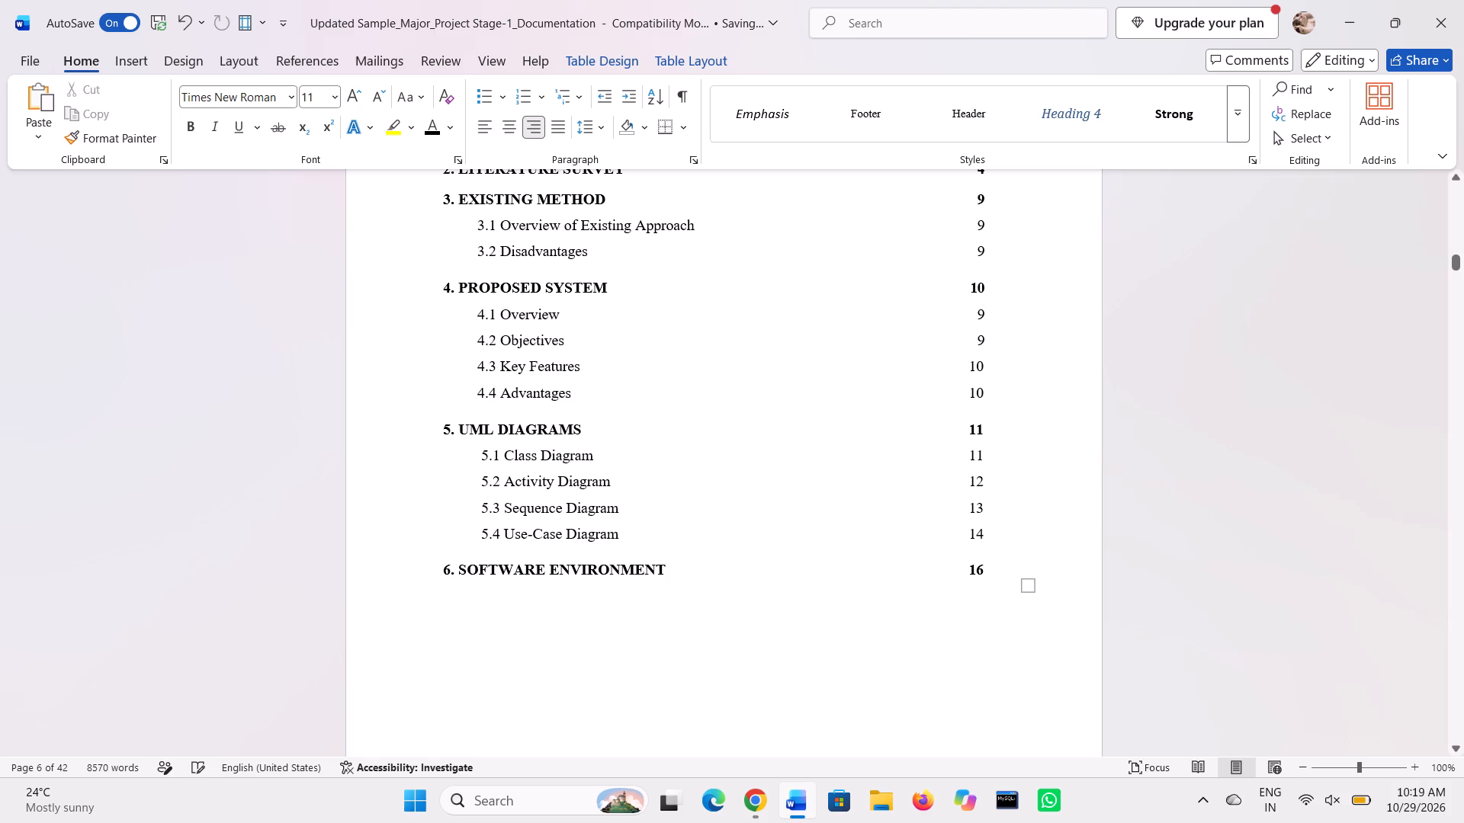
key("BackSpace")
type("10")
Number the "Advantages:" heading in the PROPOSED SYSTEM section as 4.2.
scroll(987, 318, "down", 9)
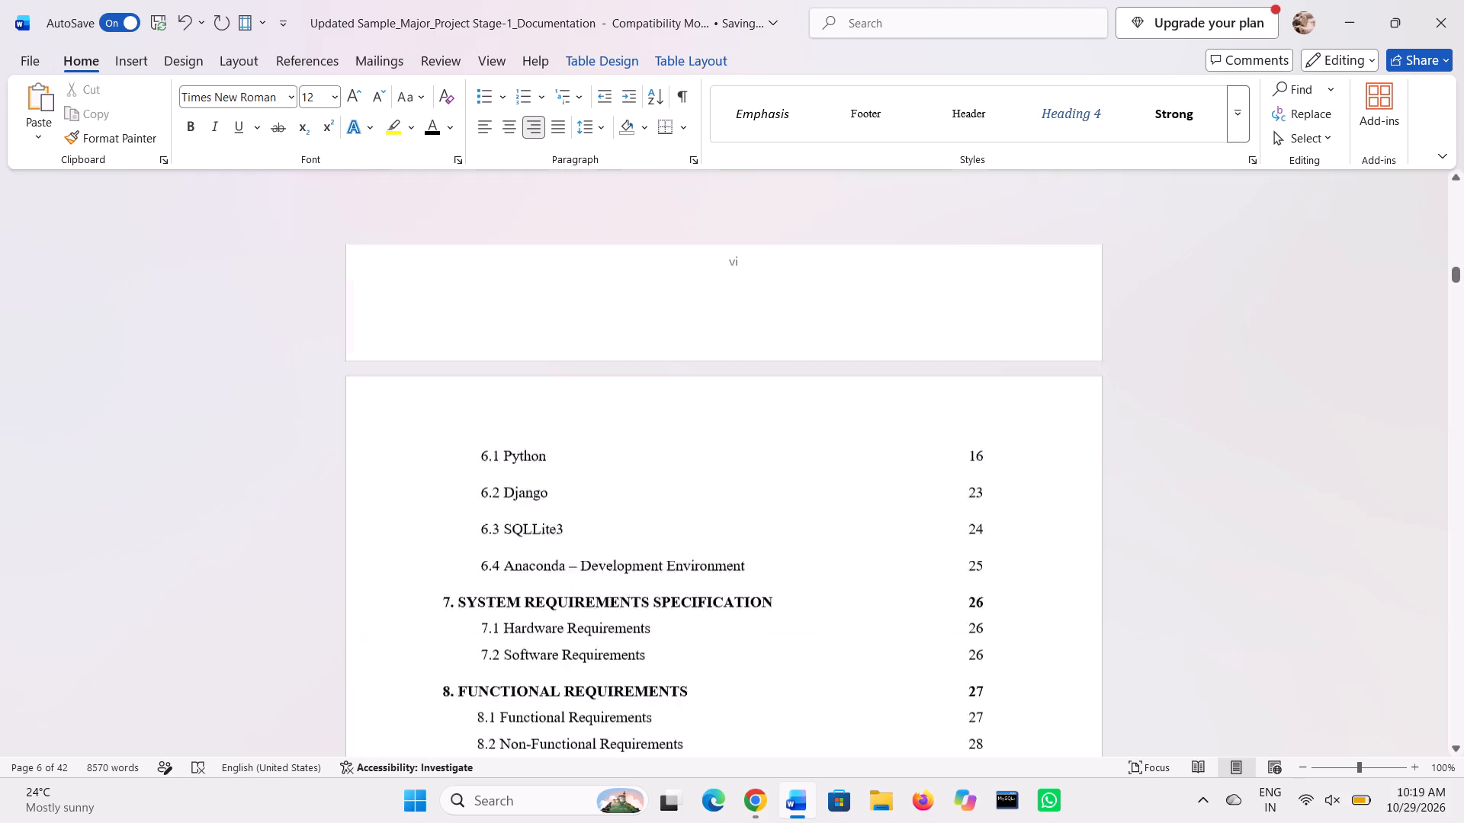
scroll(987, 318, "down", 14)
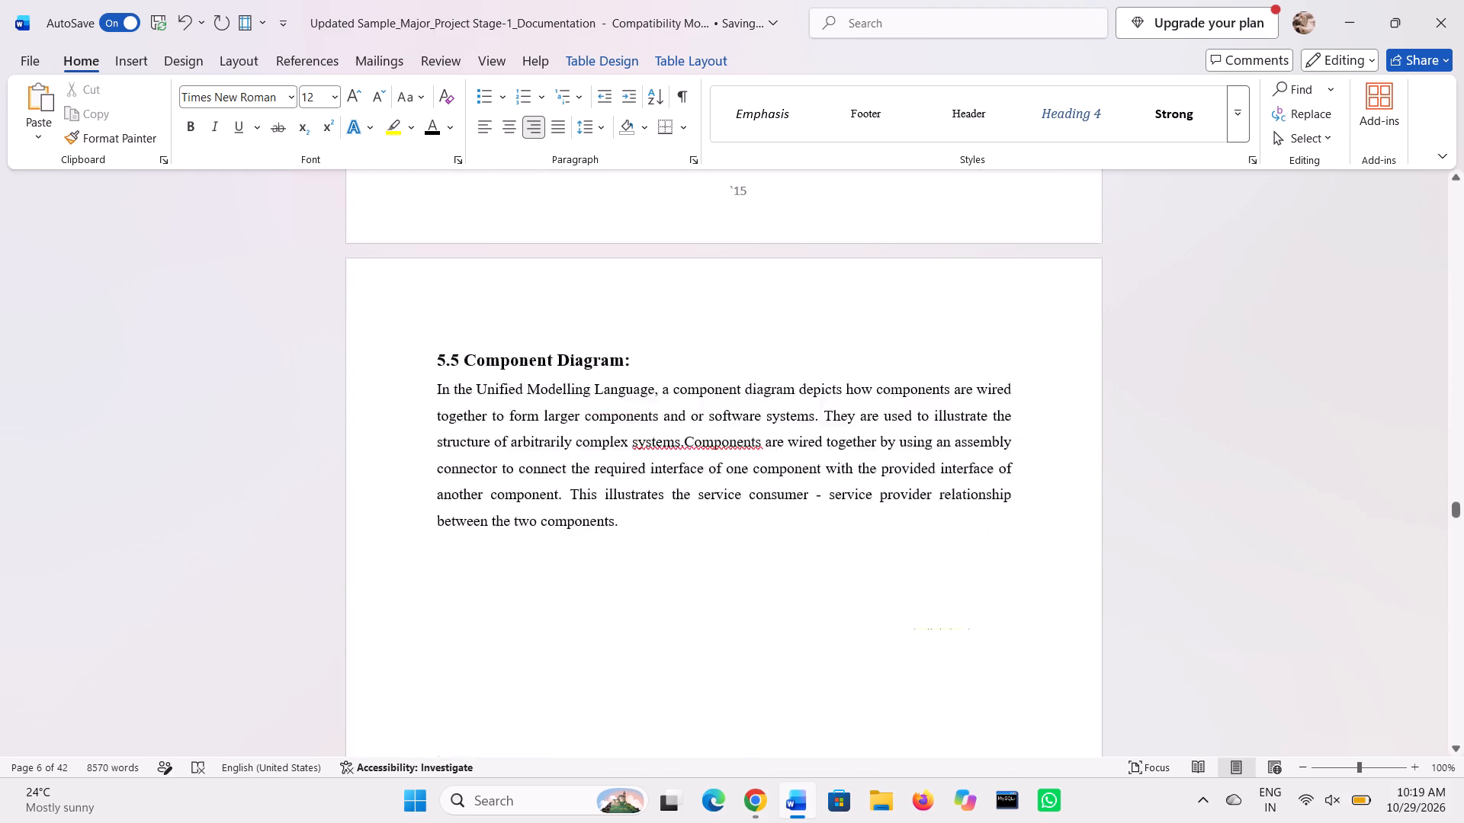
scroll(987, 318, "up", 3)
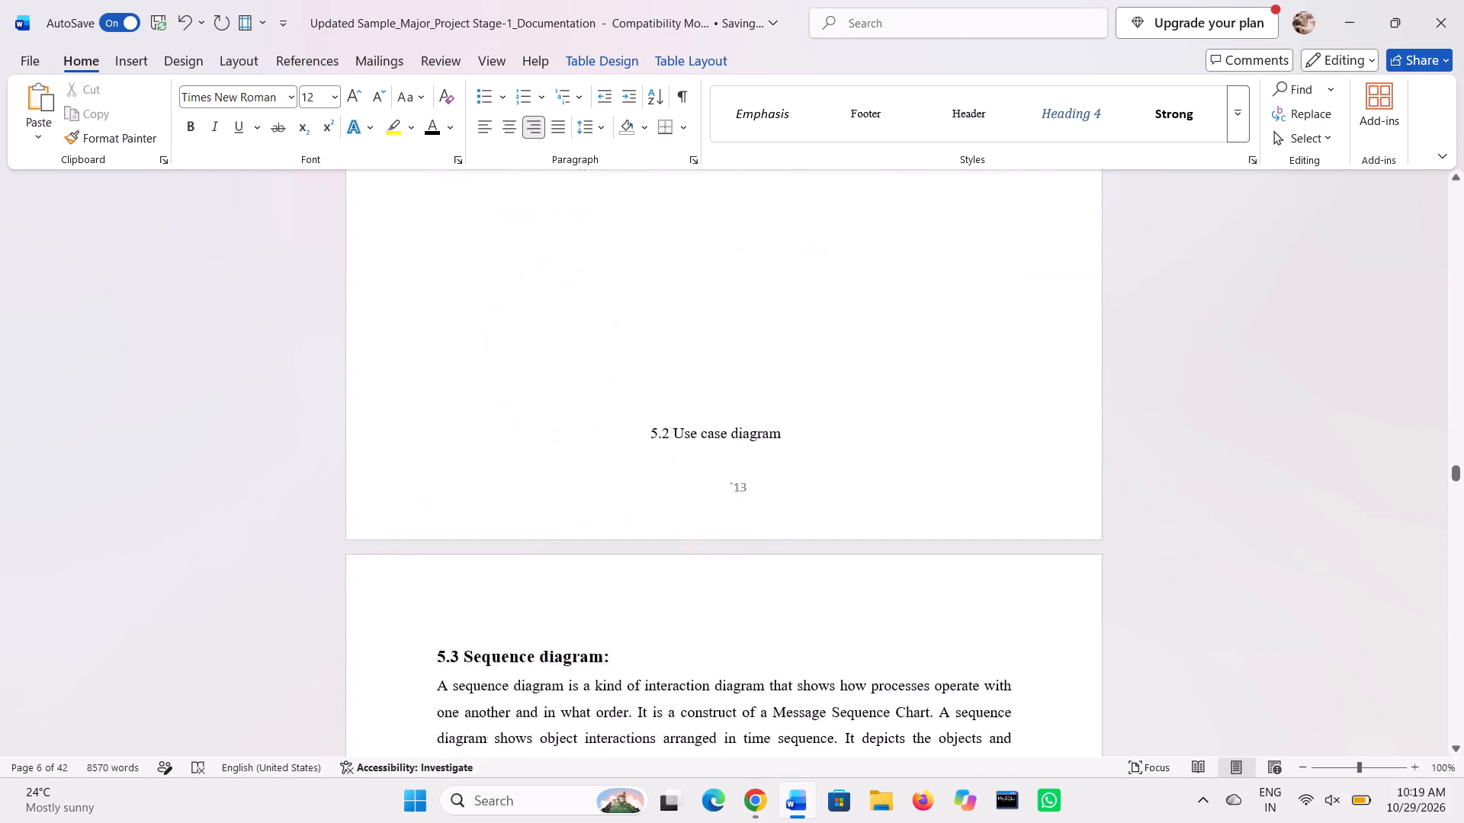
scroll(987, 318, "up", 7)
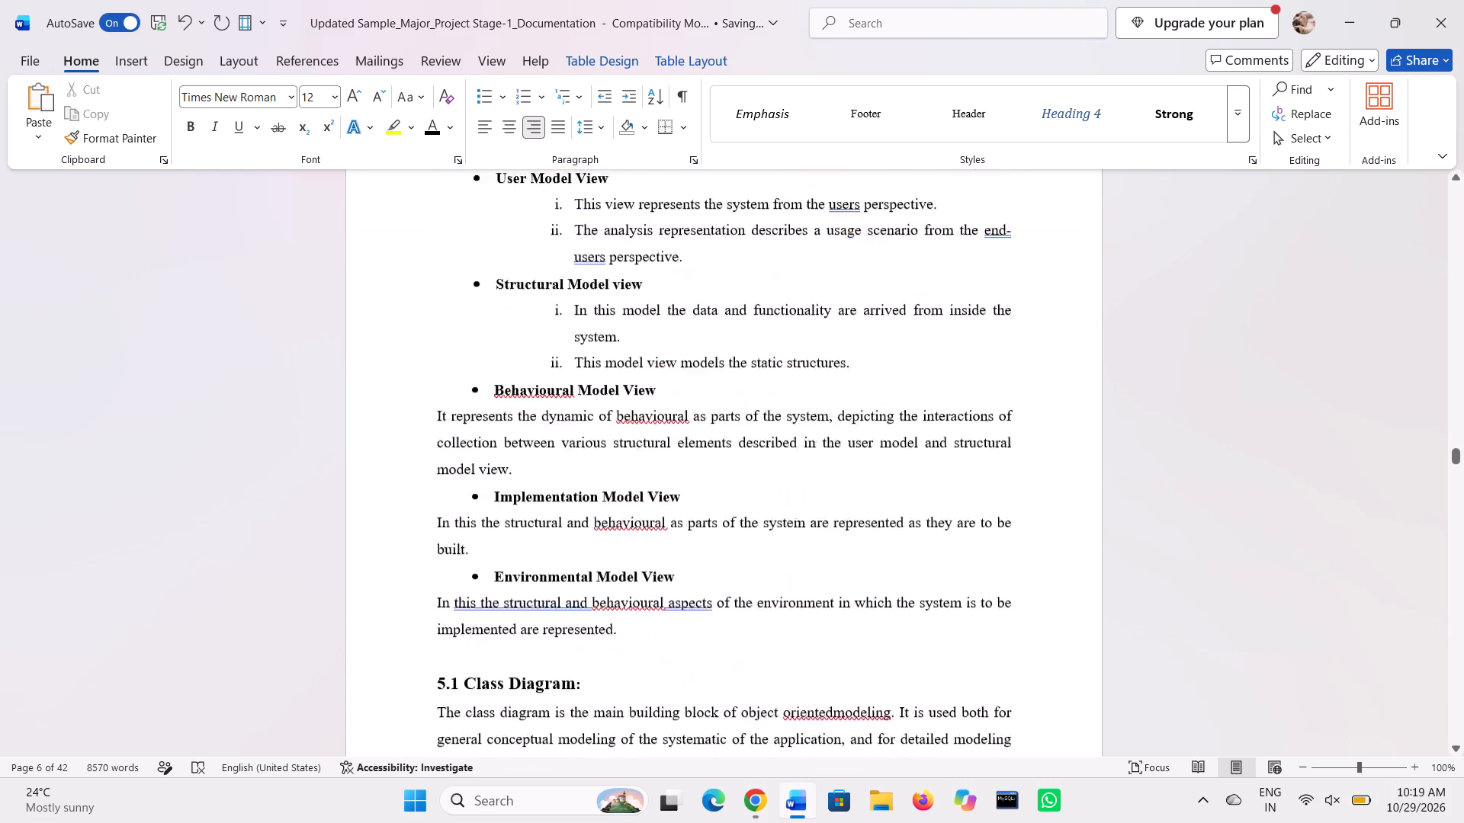
scroll(987, 318, "up", 4)
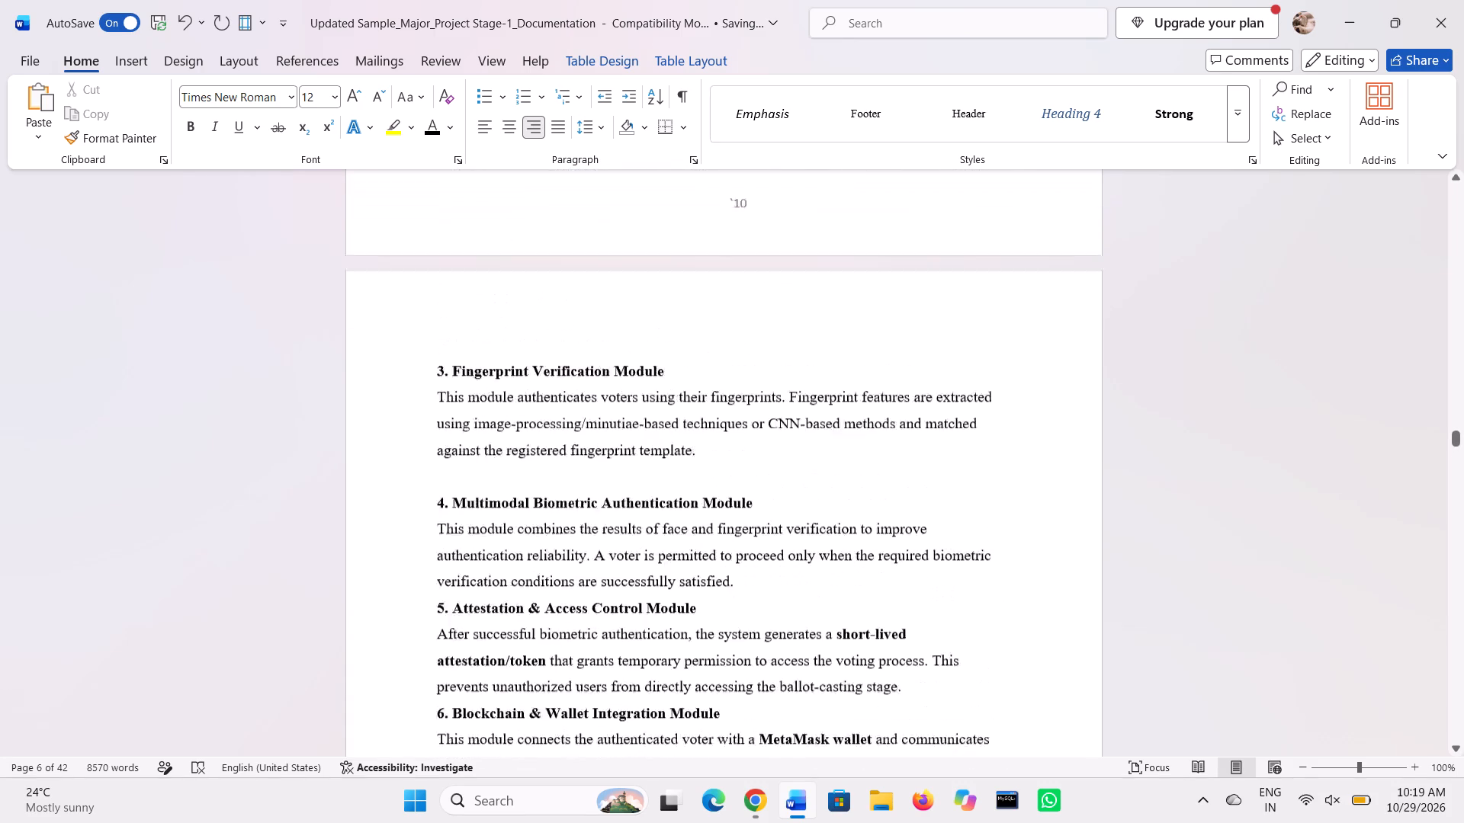
scroll(987, 318, "up", 6)
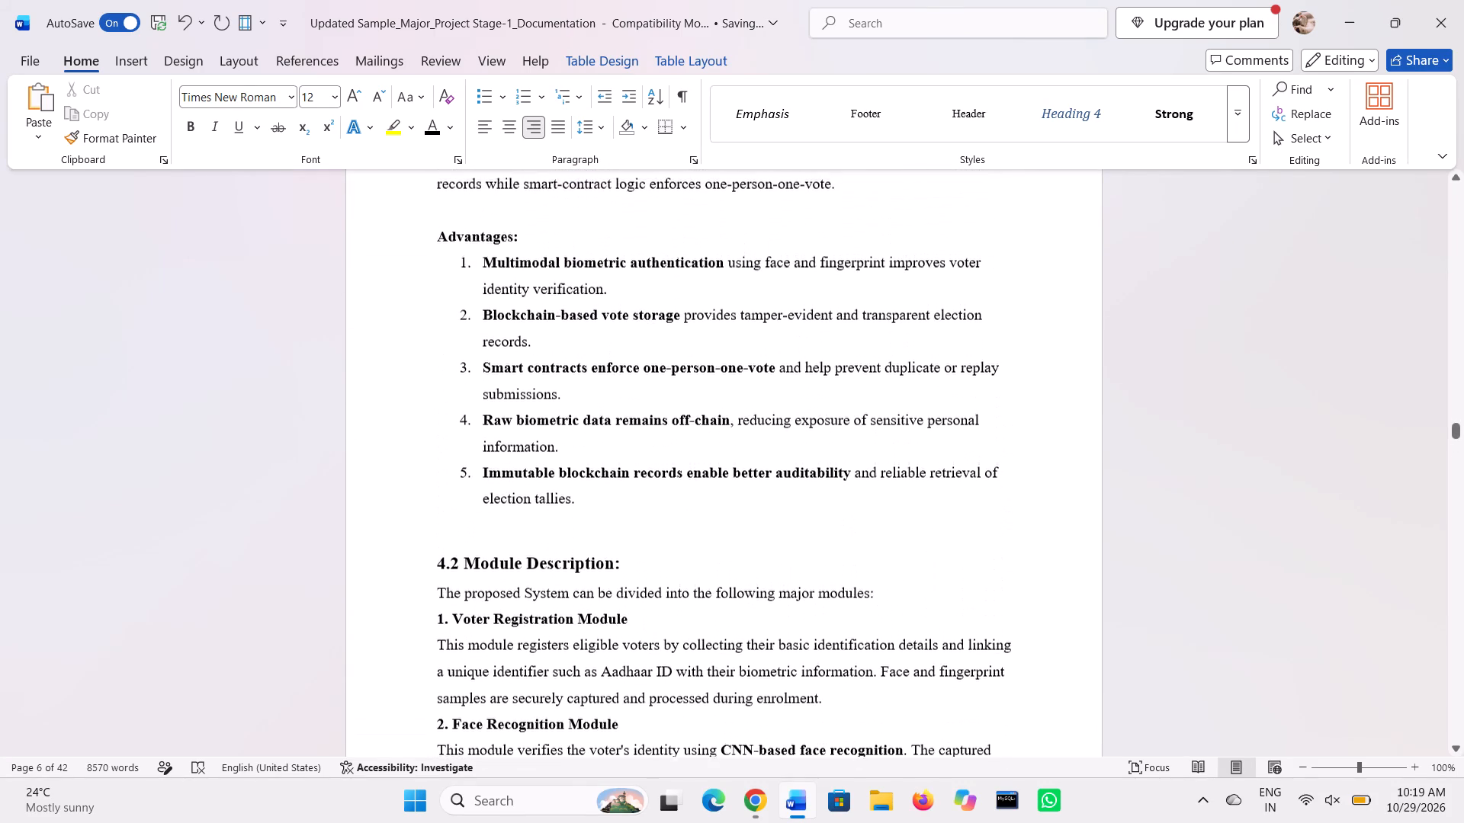
scroll(987, 318, "up", 2)
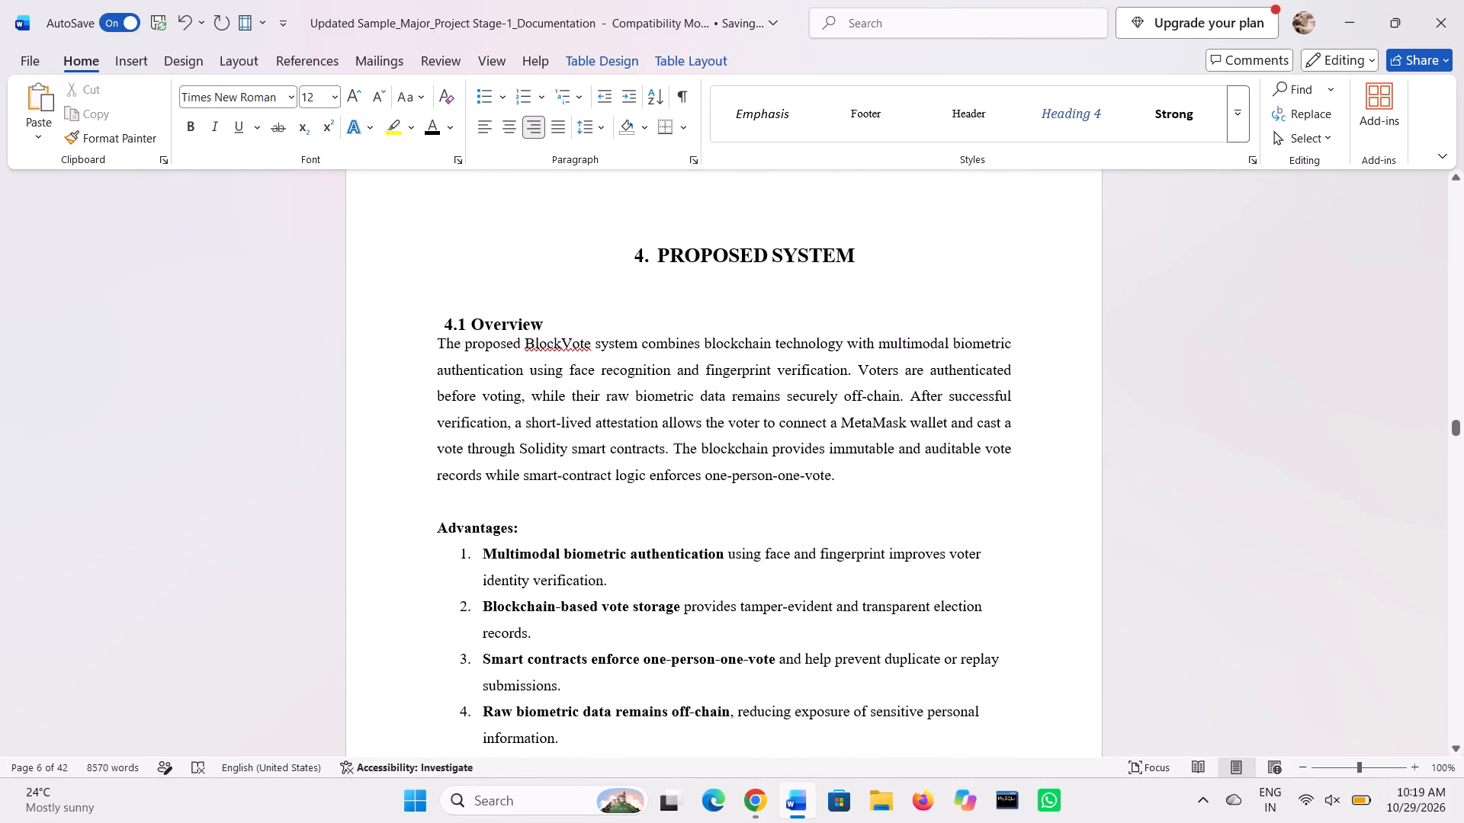
left_click(438, 522)
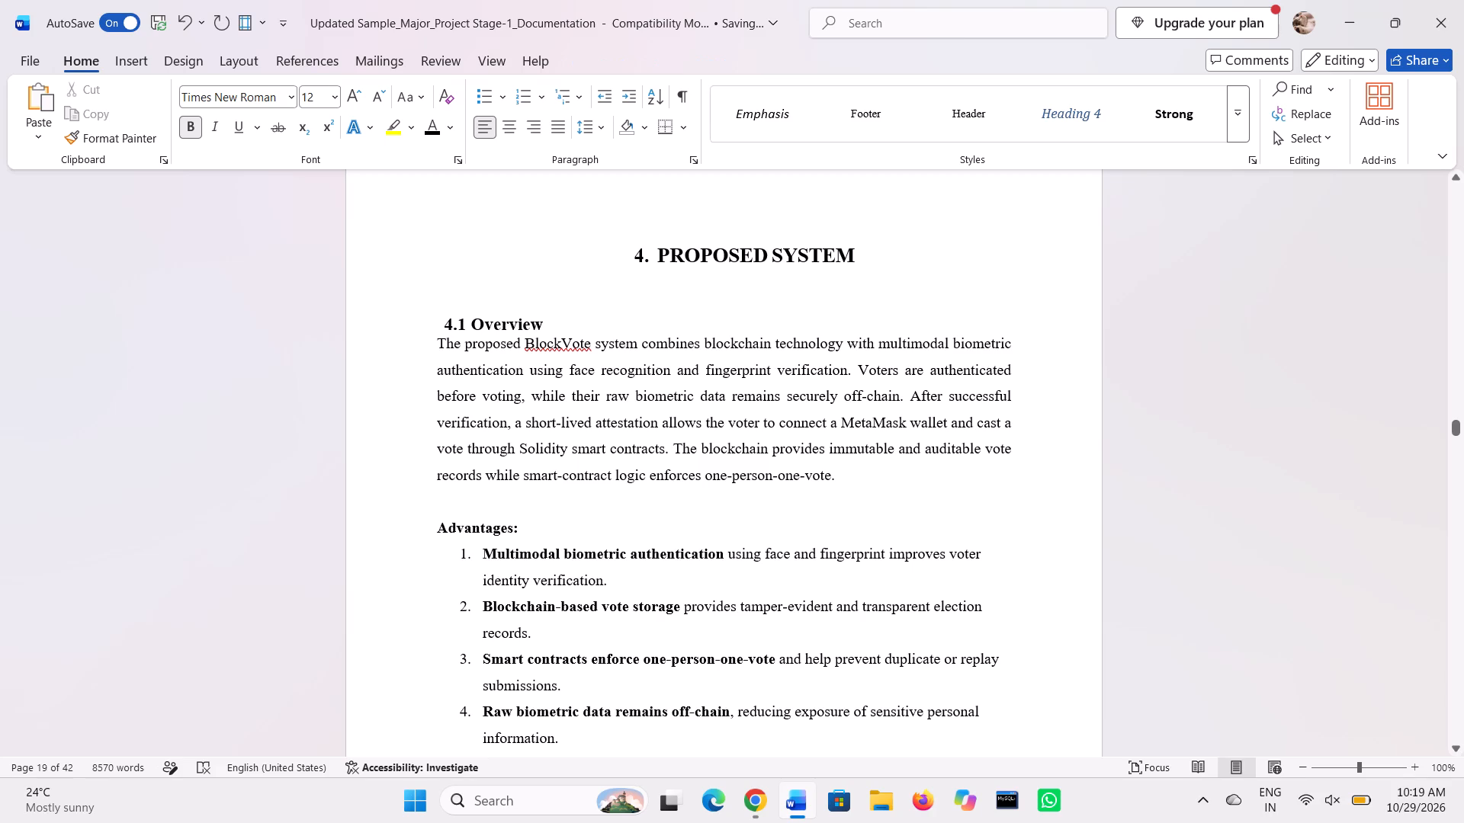
type("4.2")
key("space")
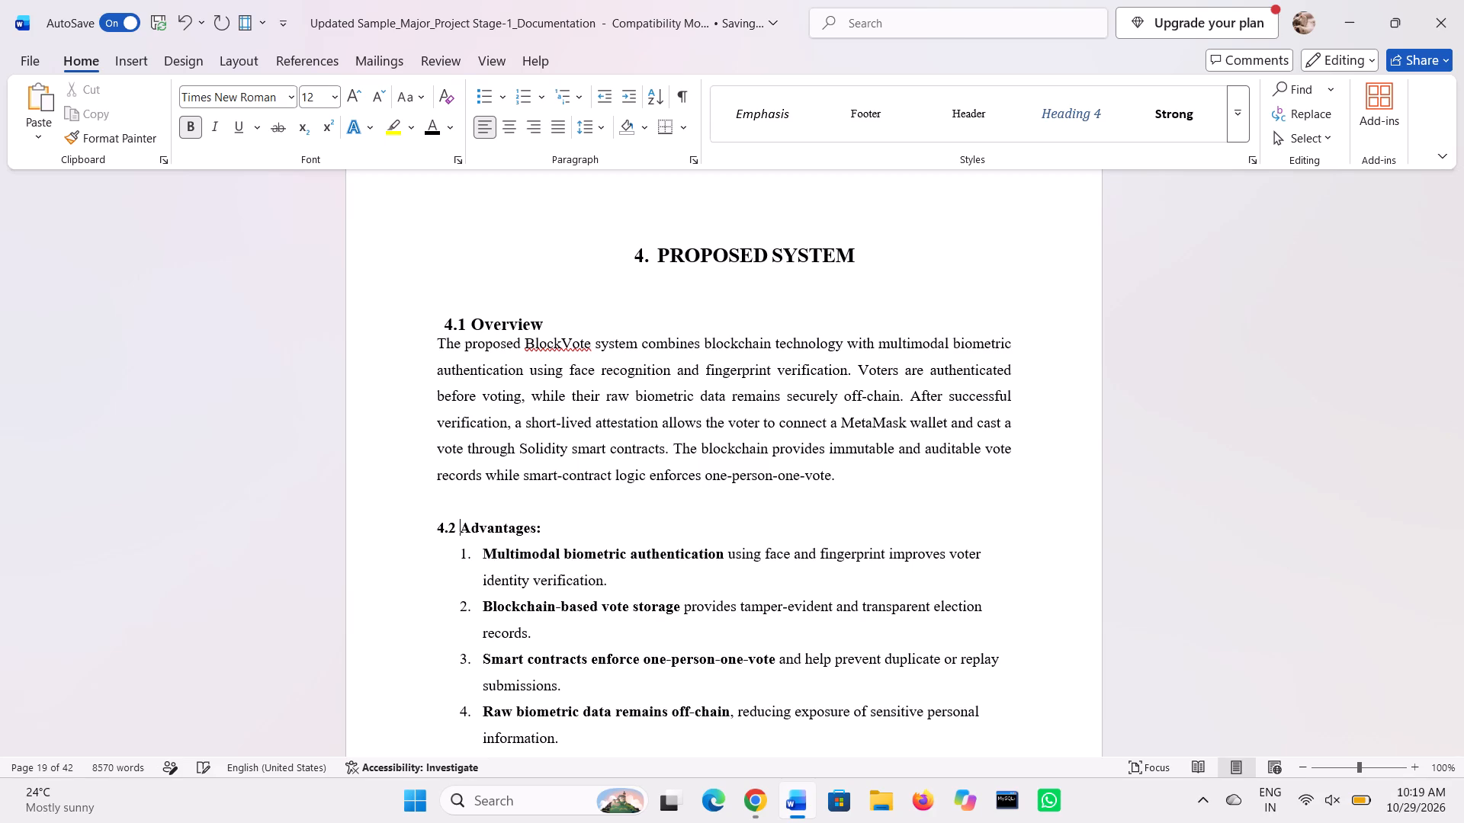
Set the "4.2 Advantages" heading text to font size 14.
left_click_drag(435, 530, 505, 523)
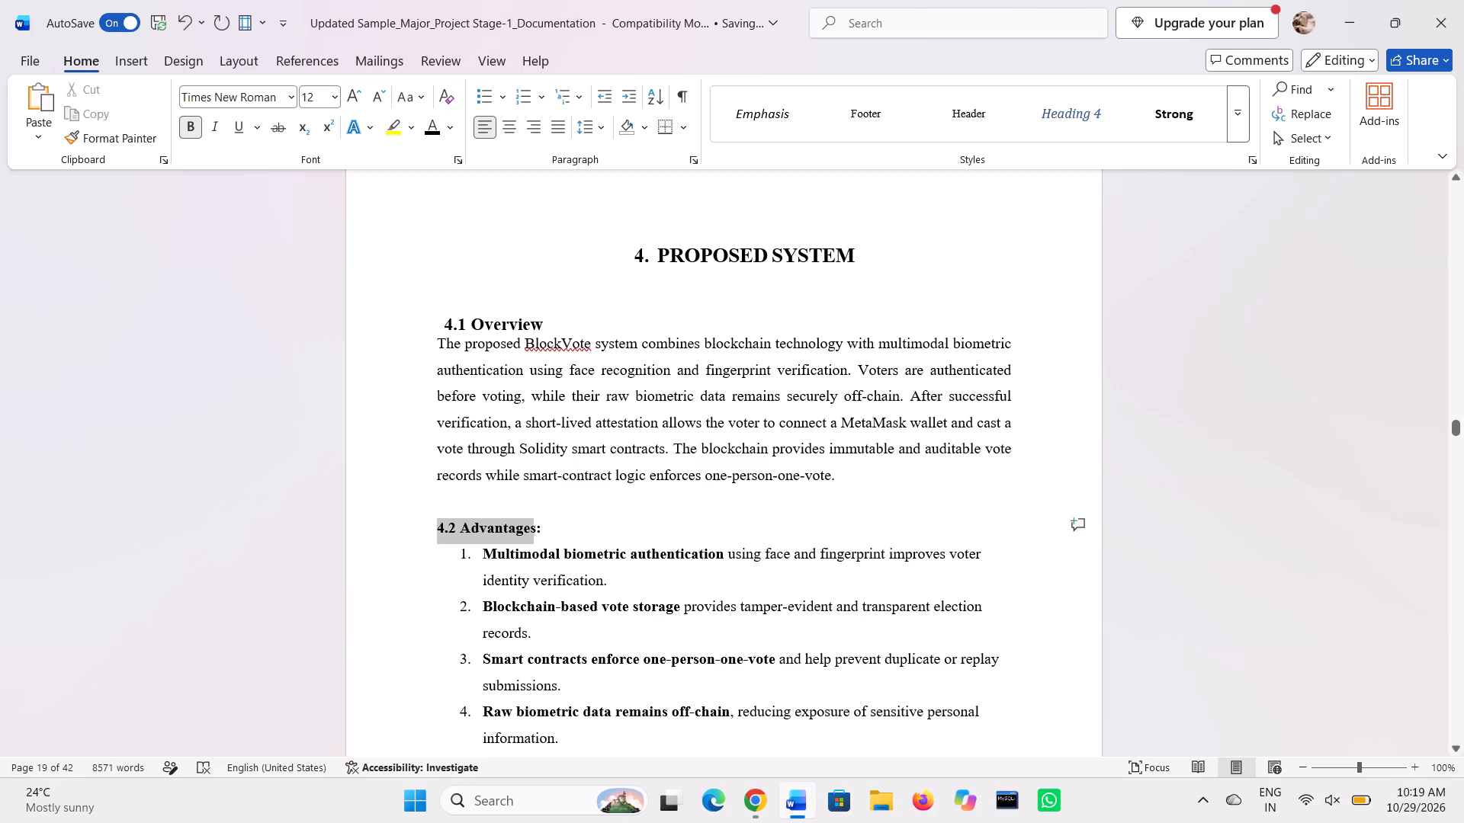
left_click_drag(505, 523, 526, 523)
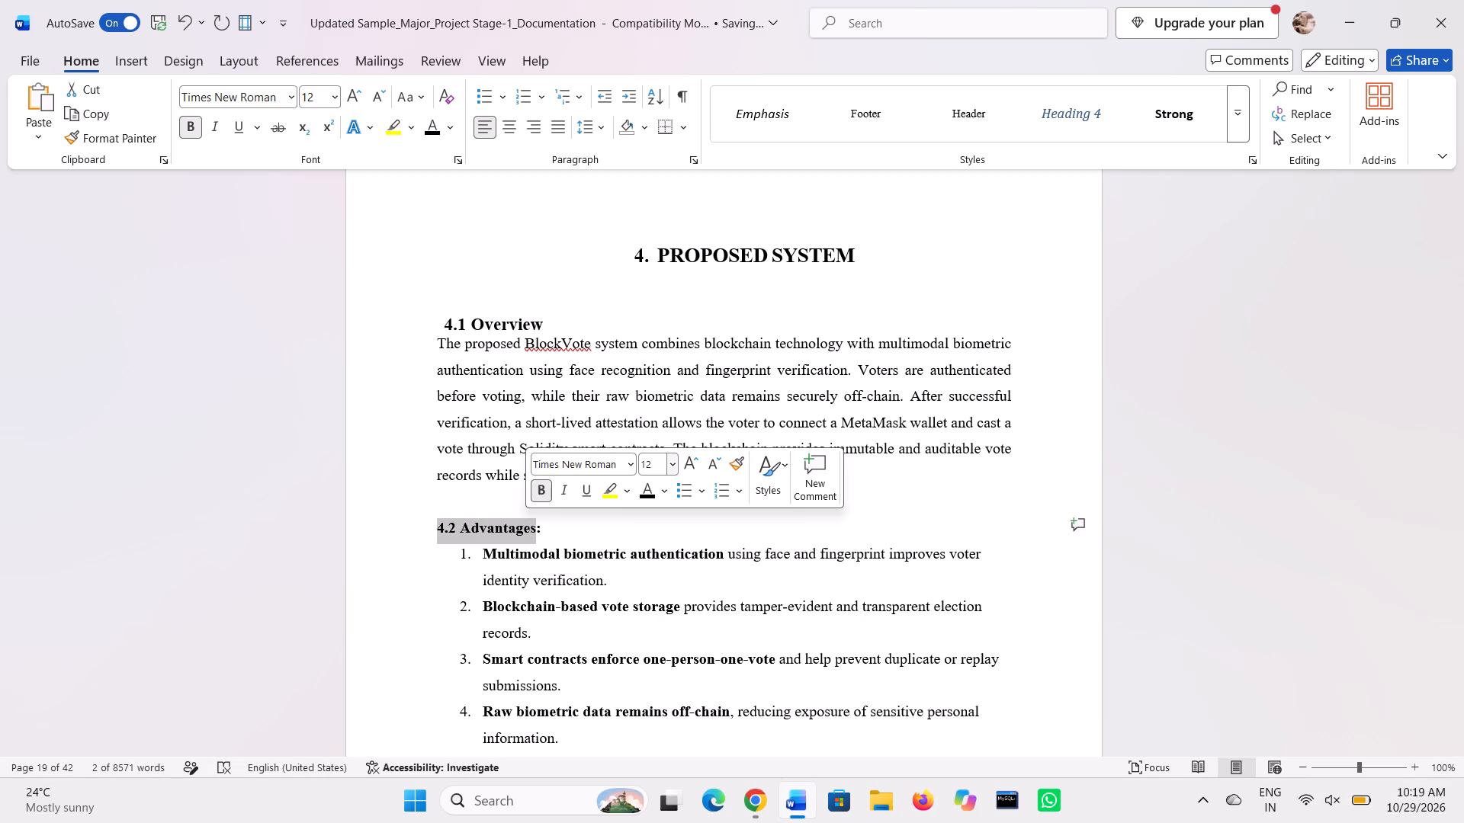
left_click(650, 466)
type("14")
key("Return")
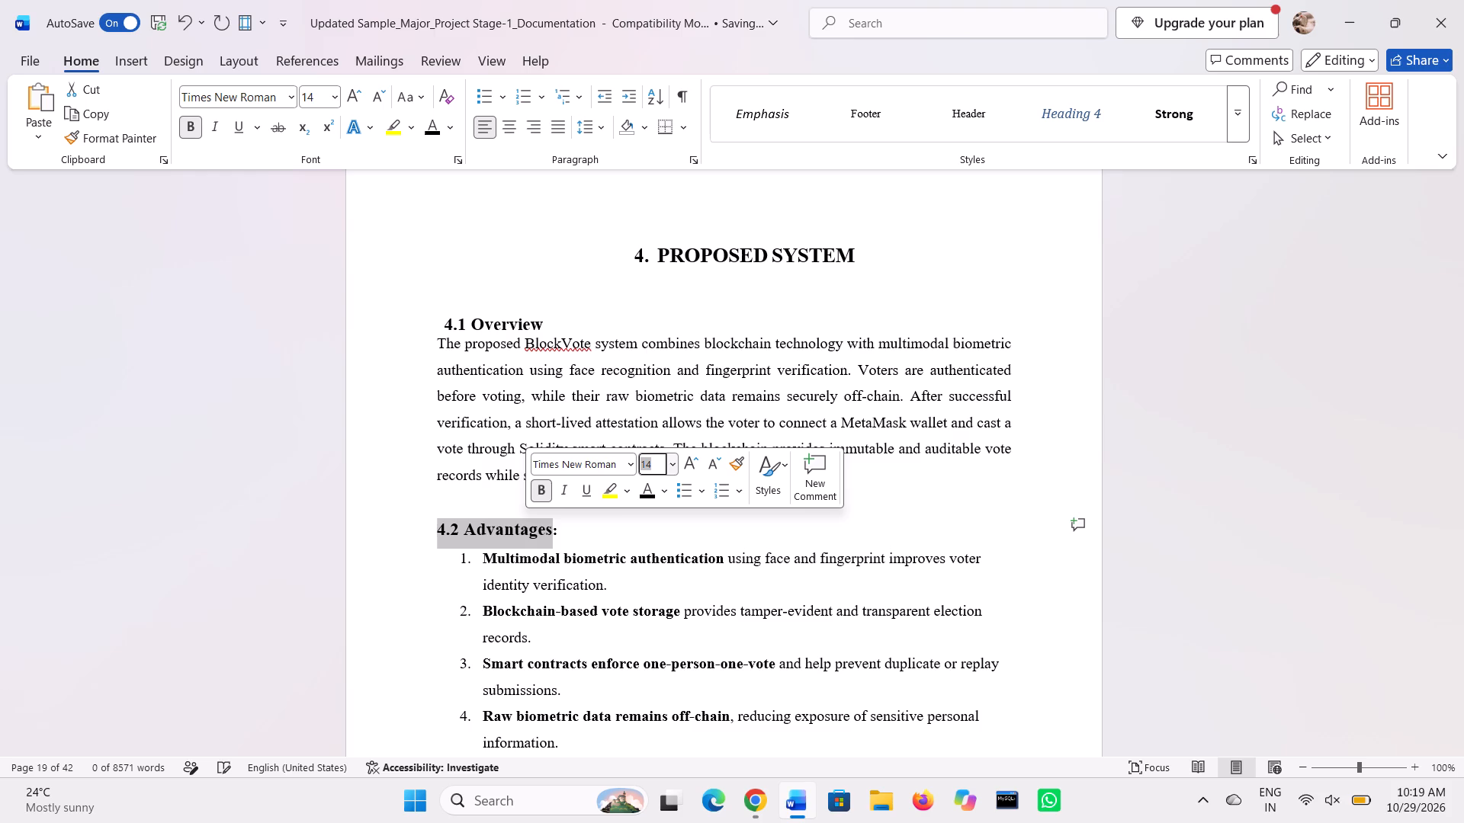
left_click(574, 559)
Renumber the "Module Description:" heading in the PROPOSED SYSTEM section as 4.3.
scroll(574, 559, "down", 1)
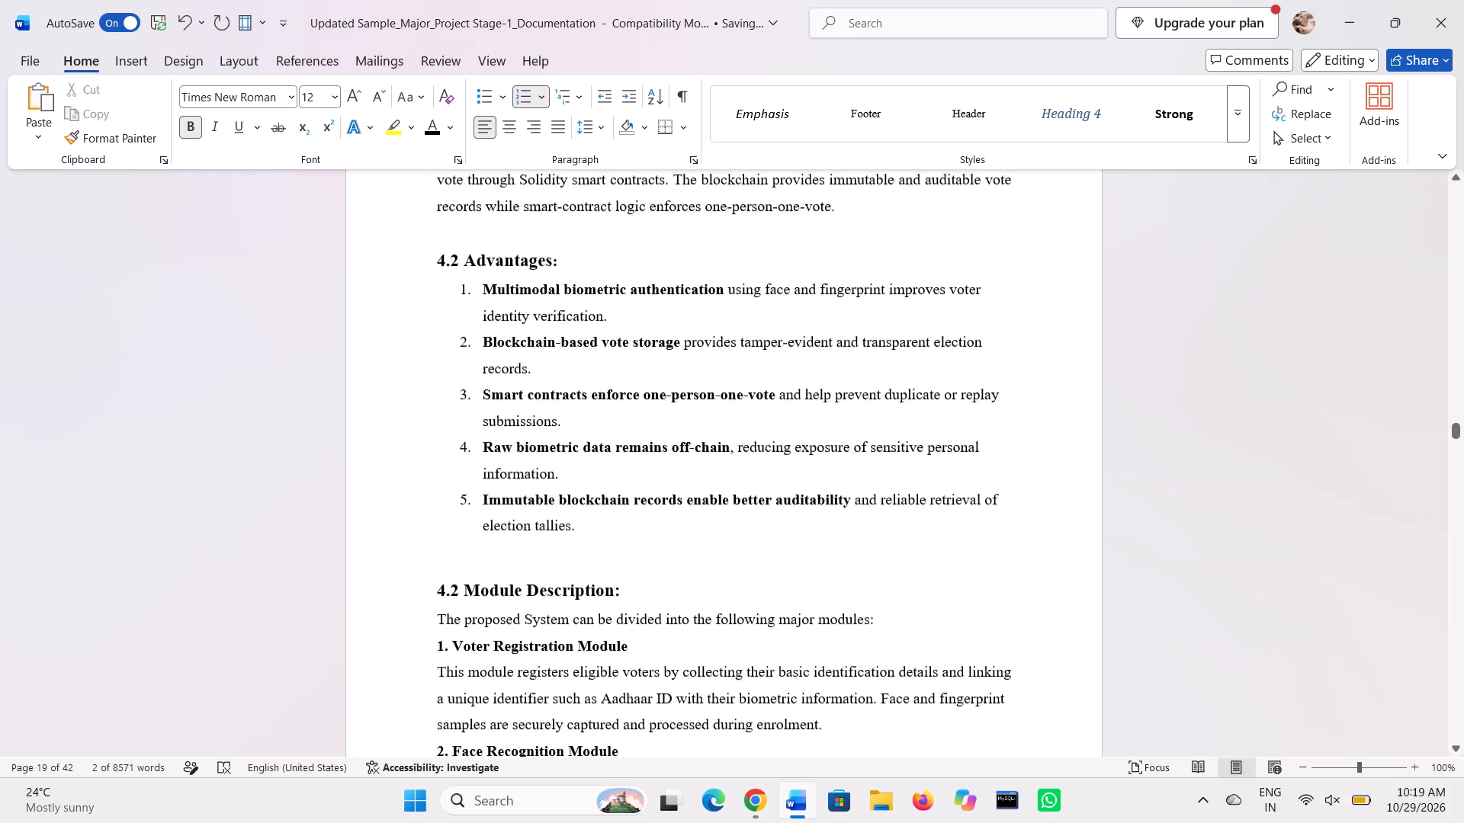
scroll(574, 559, "down", 1)
left_click(457, 580)
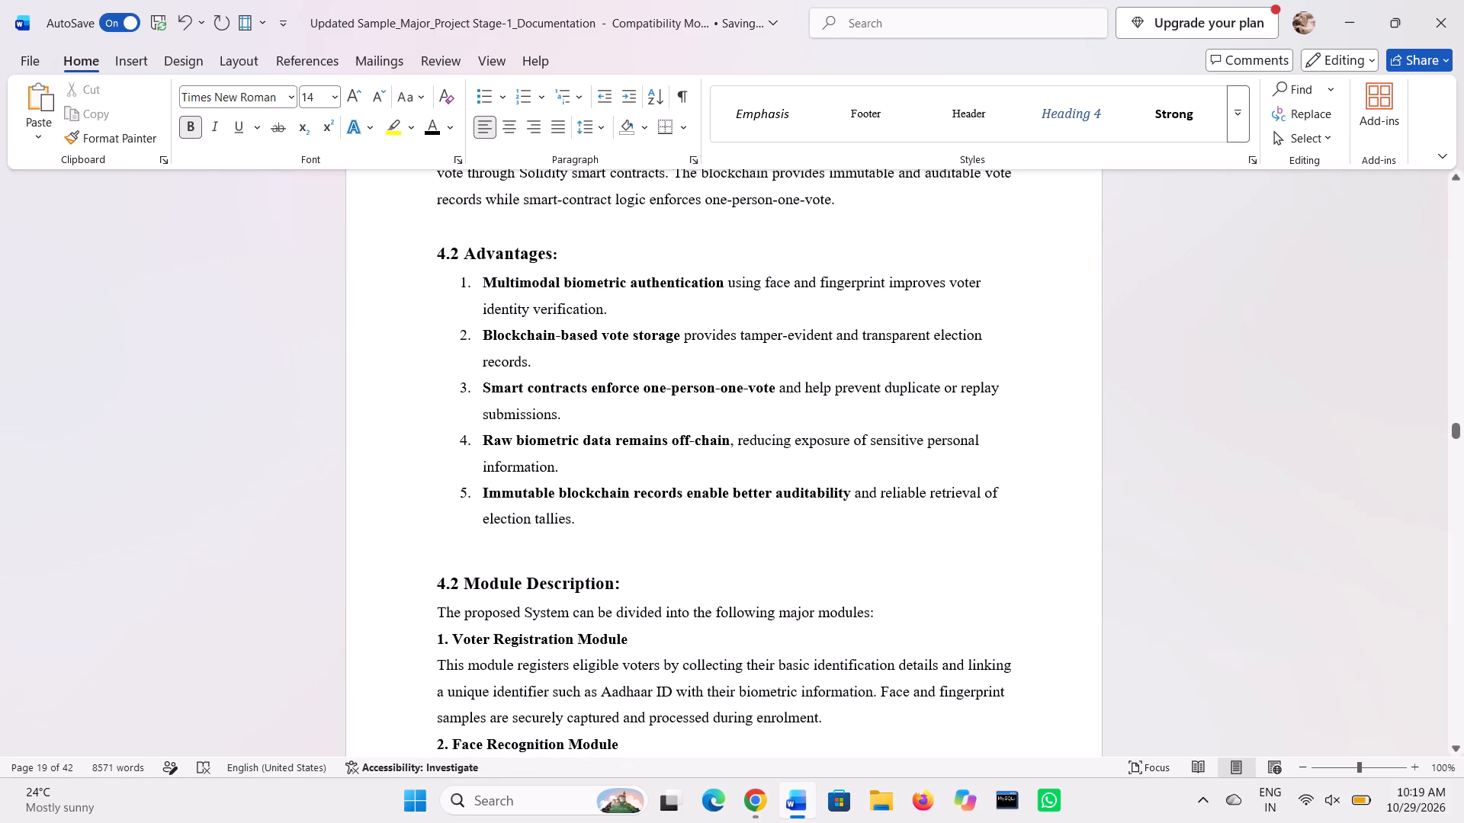
key("BackSpace")
key("3")
Copy the text "Module Description" from its section heading for use in the contents table.
scroll(457, 580, "down", 3)
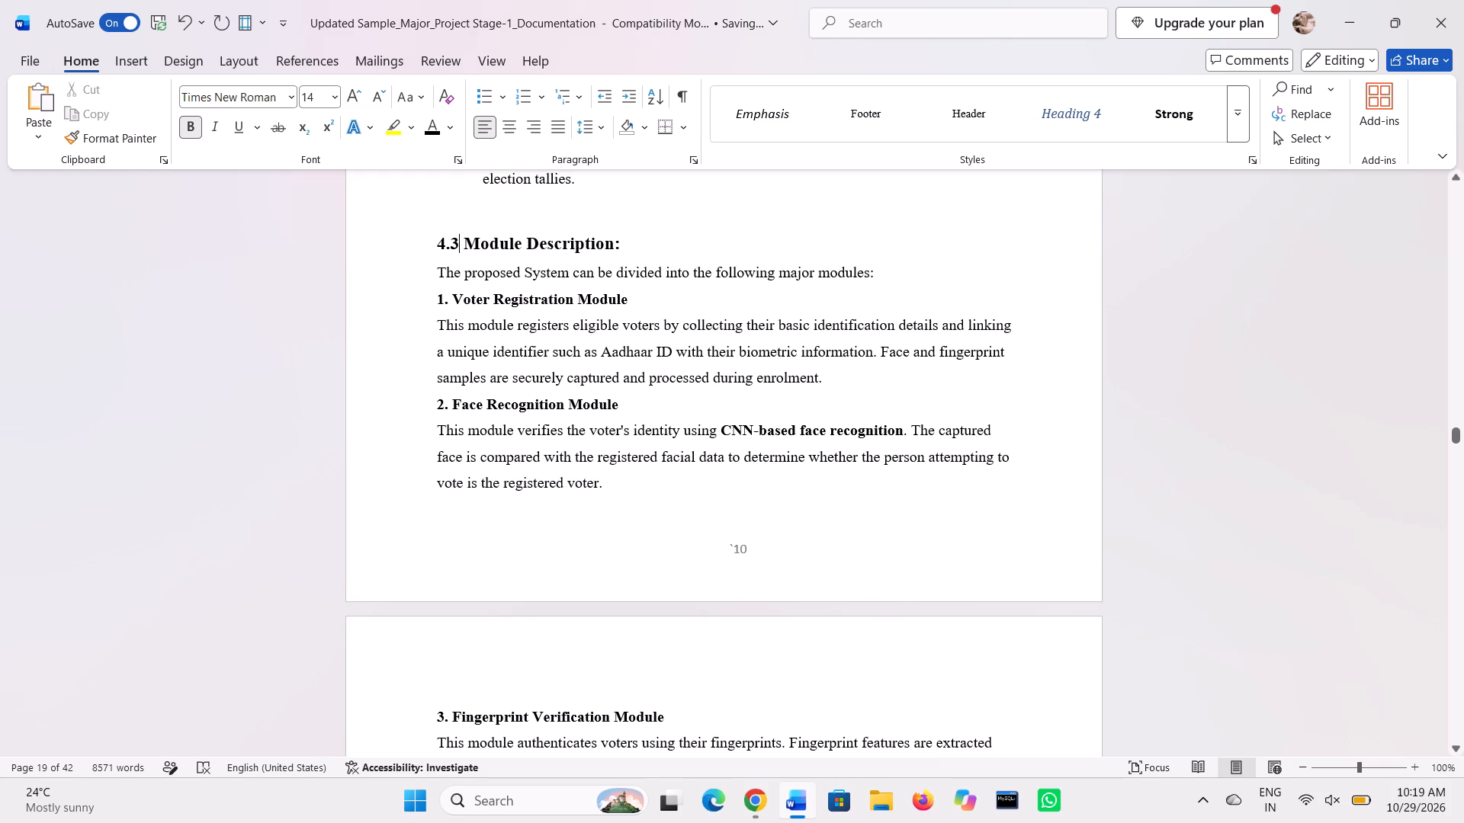
left_click_drag(467, 243, 575, 241)
key("ctrl+c")
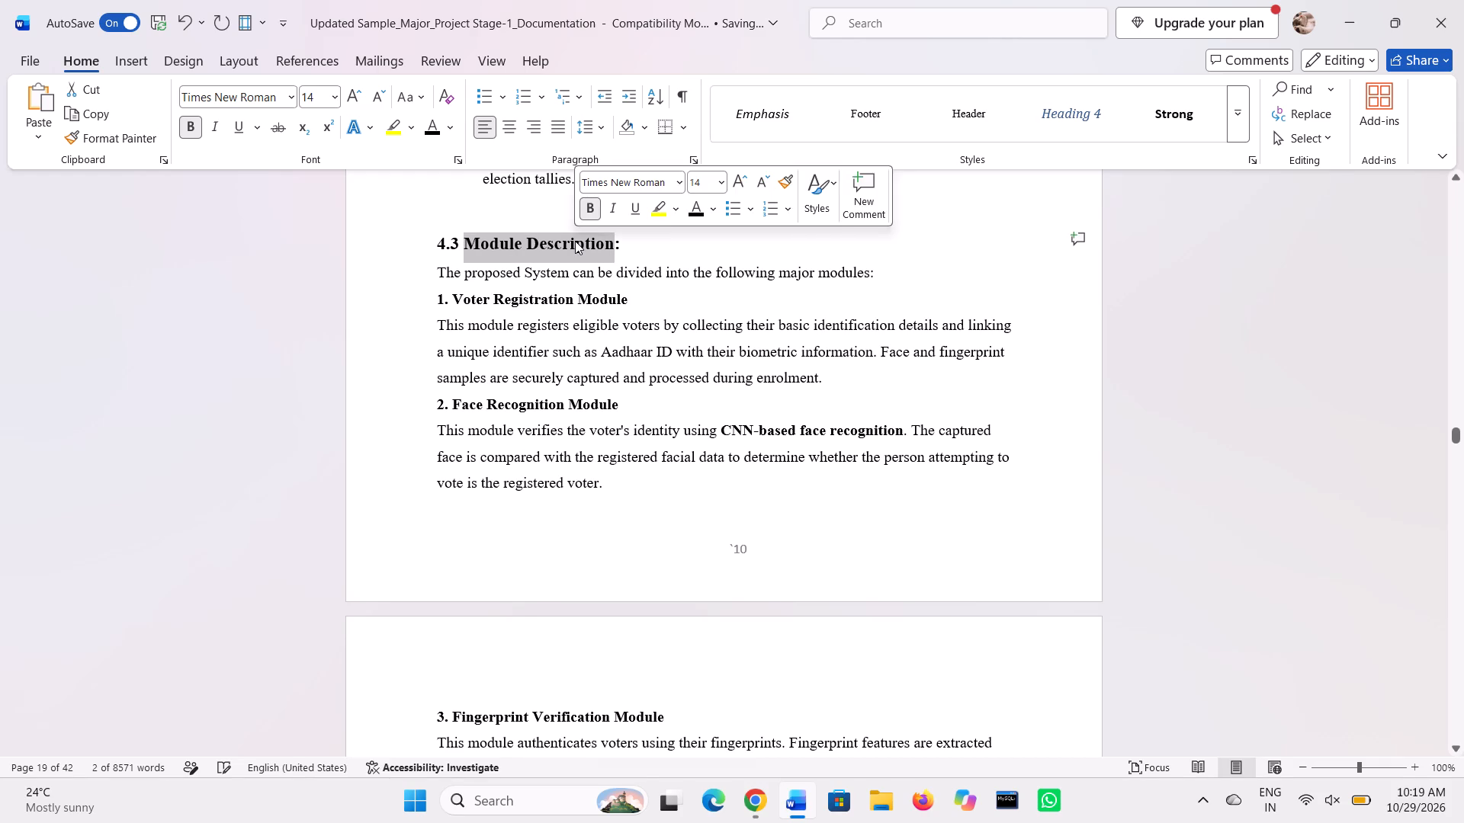
scroll(575, 241, "up", 4)
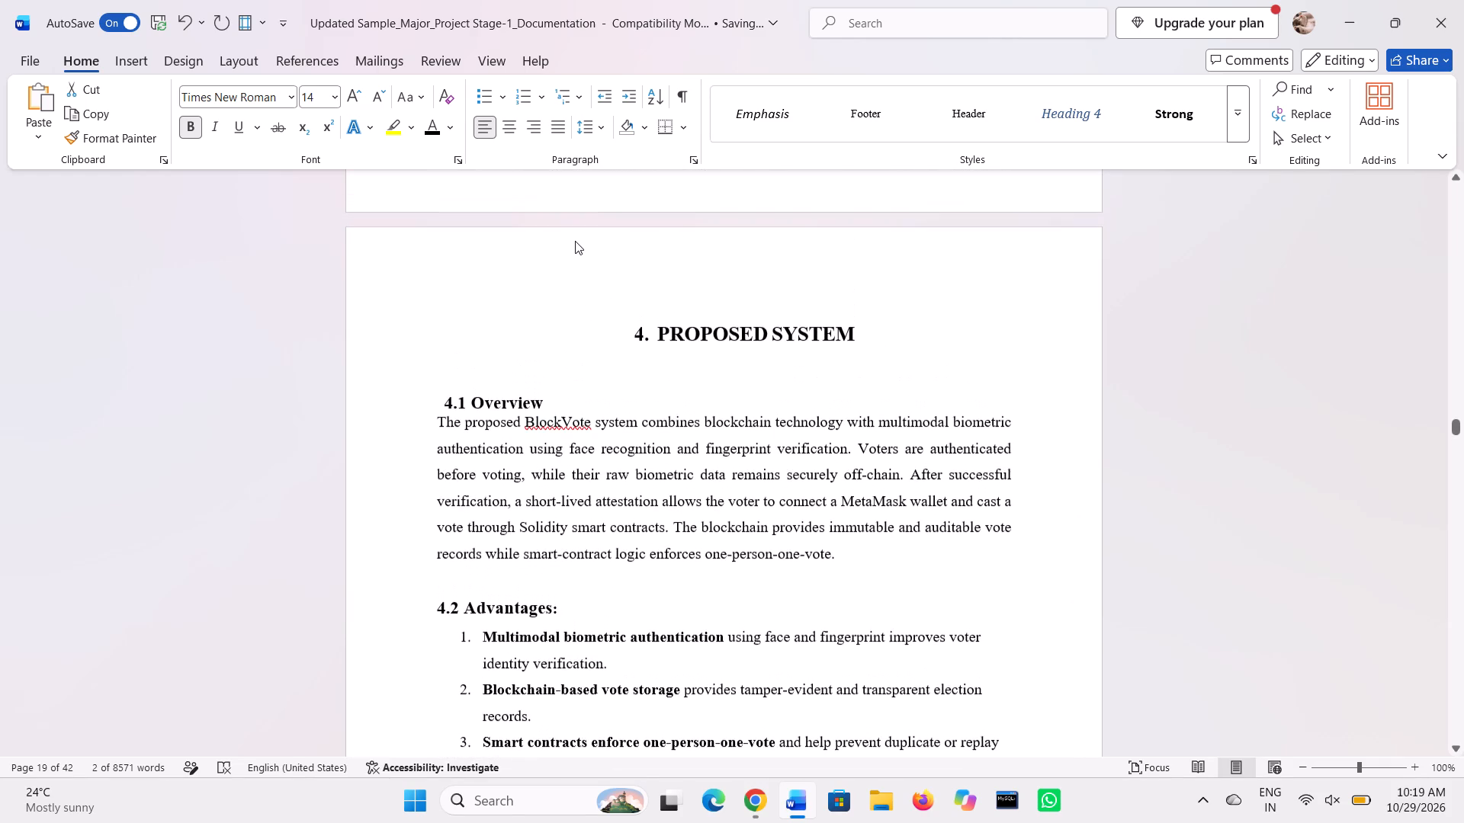
scroll(575, 241, "up", 18)
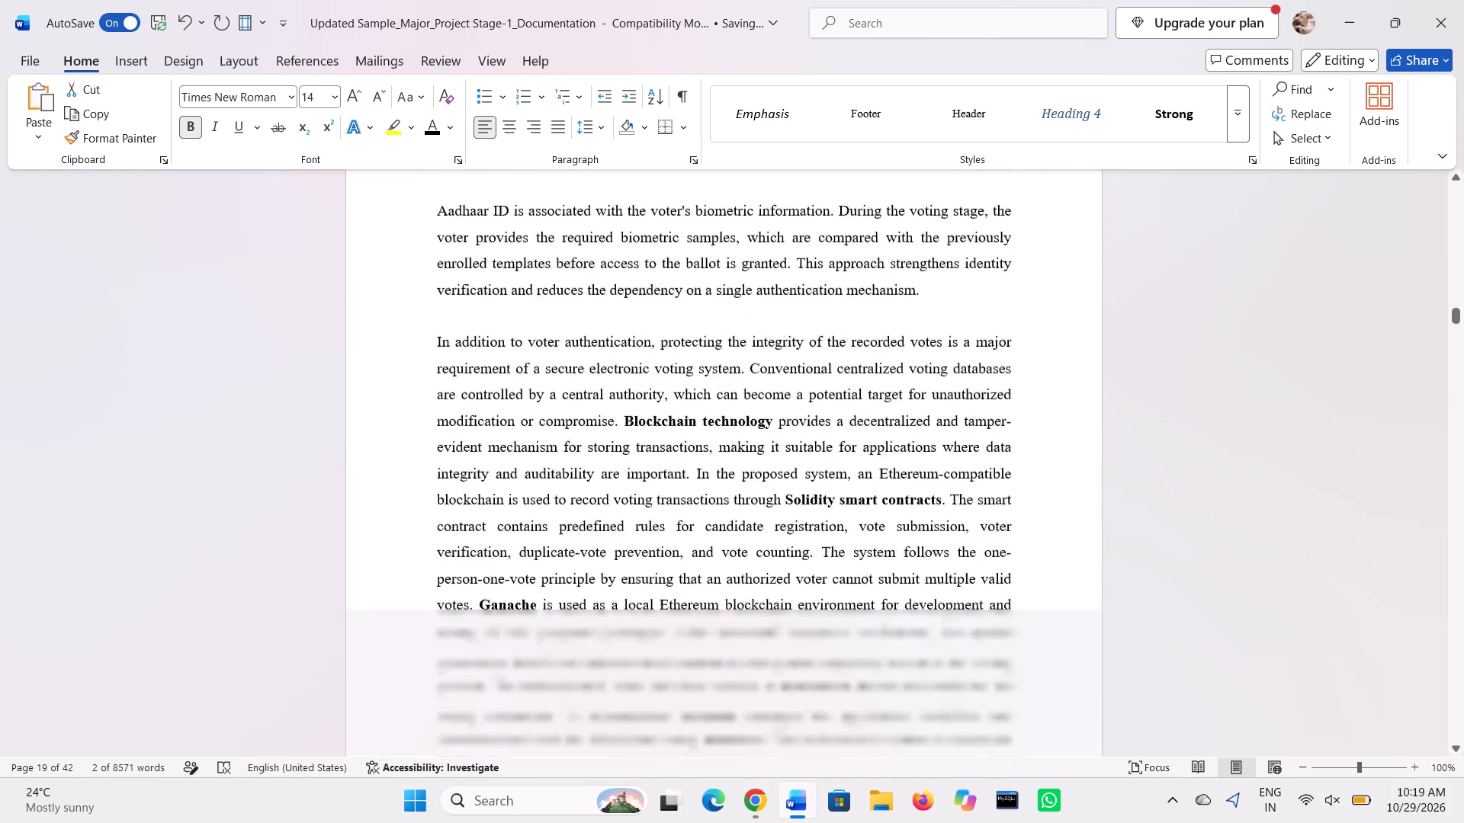
scroll(575, 241, "up", 8)
scroll(575, 241, "down", 2)
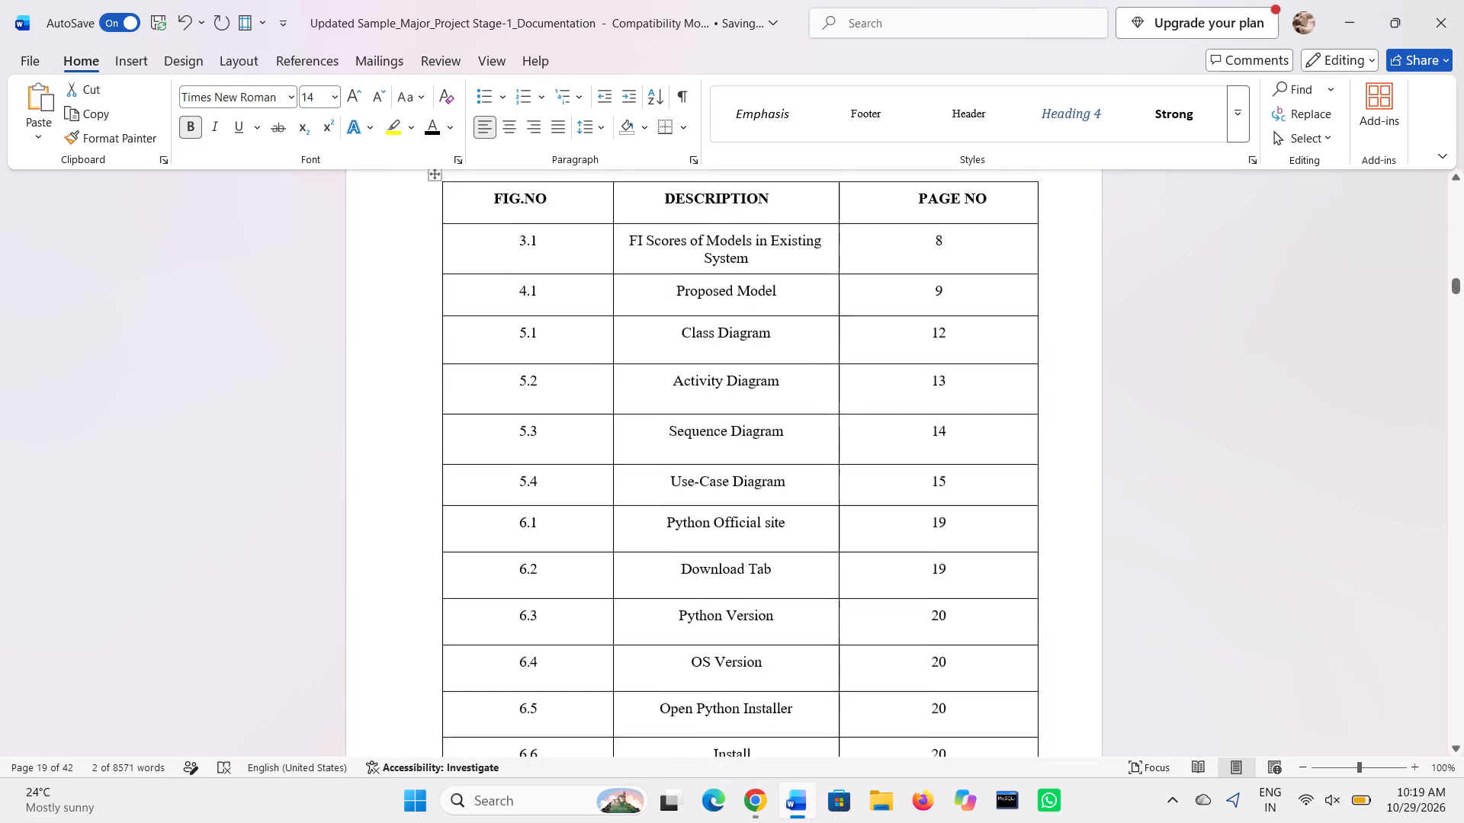
scroll(575, 241, "up", 5)
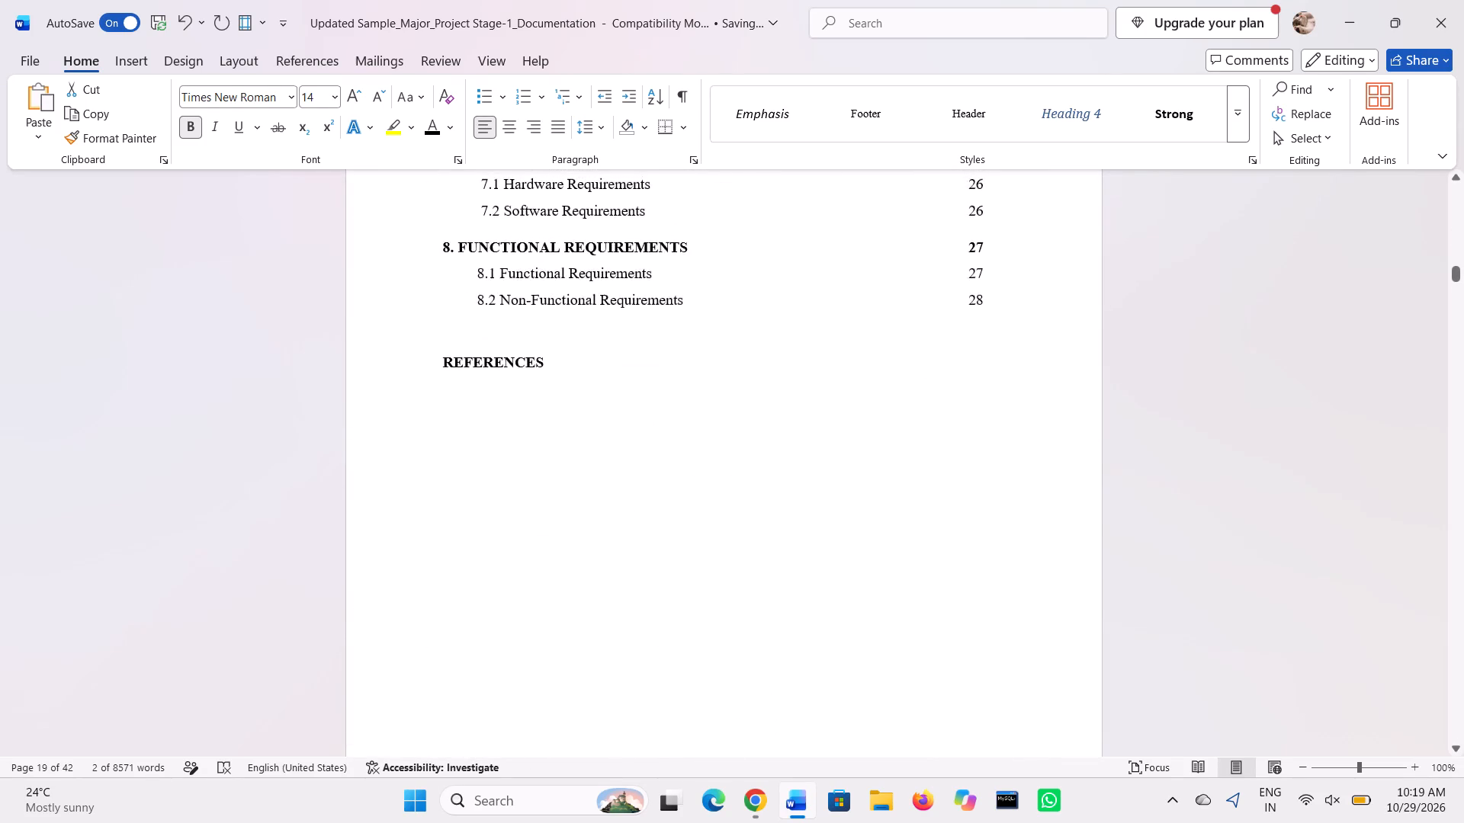
scroll(575, 241, "up", 5)
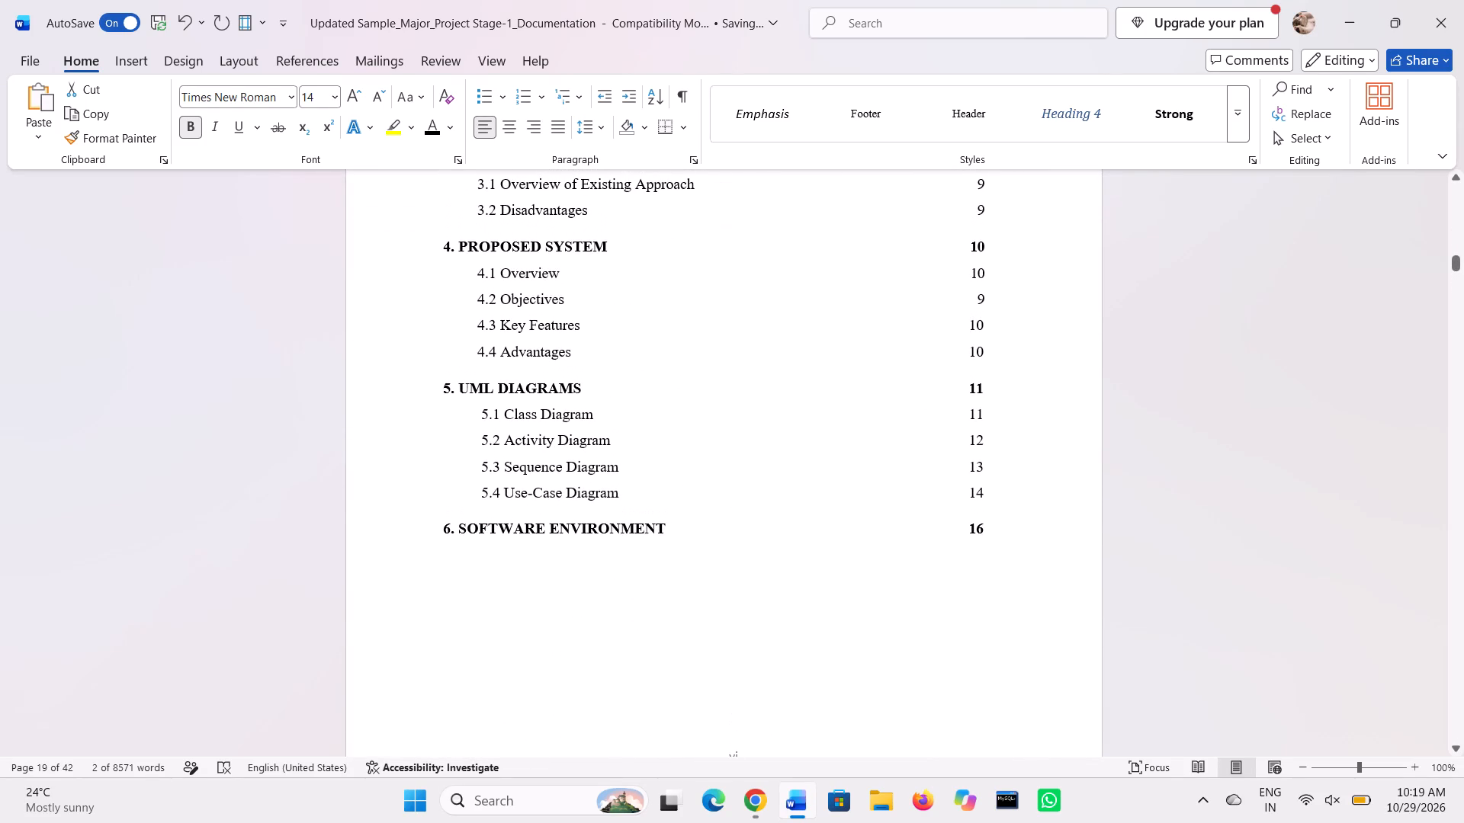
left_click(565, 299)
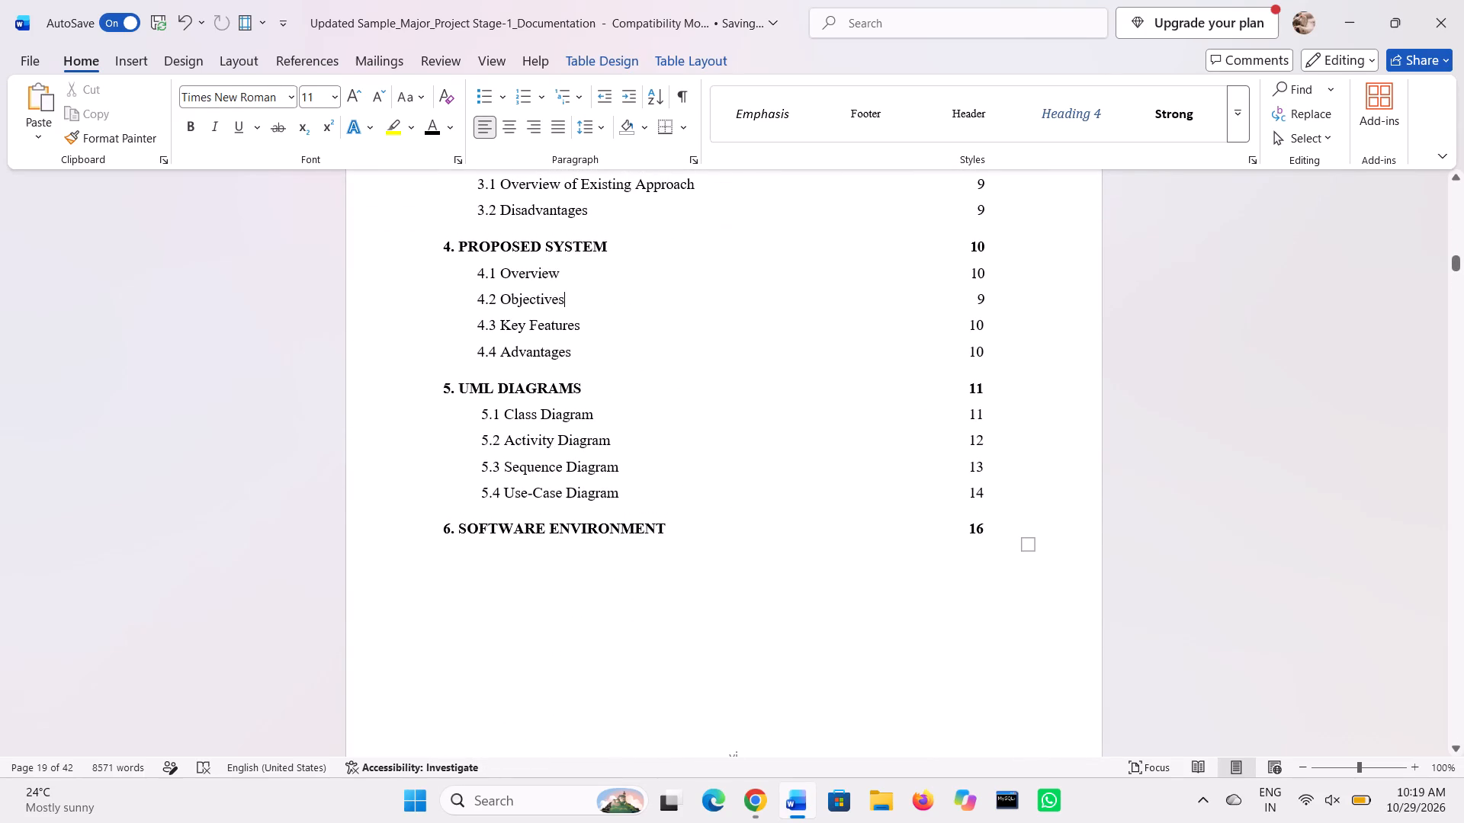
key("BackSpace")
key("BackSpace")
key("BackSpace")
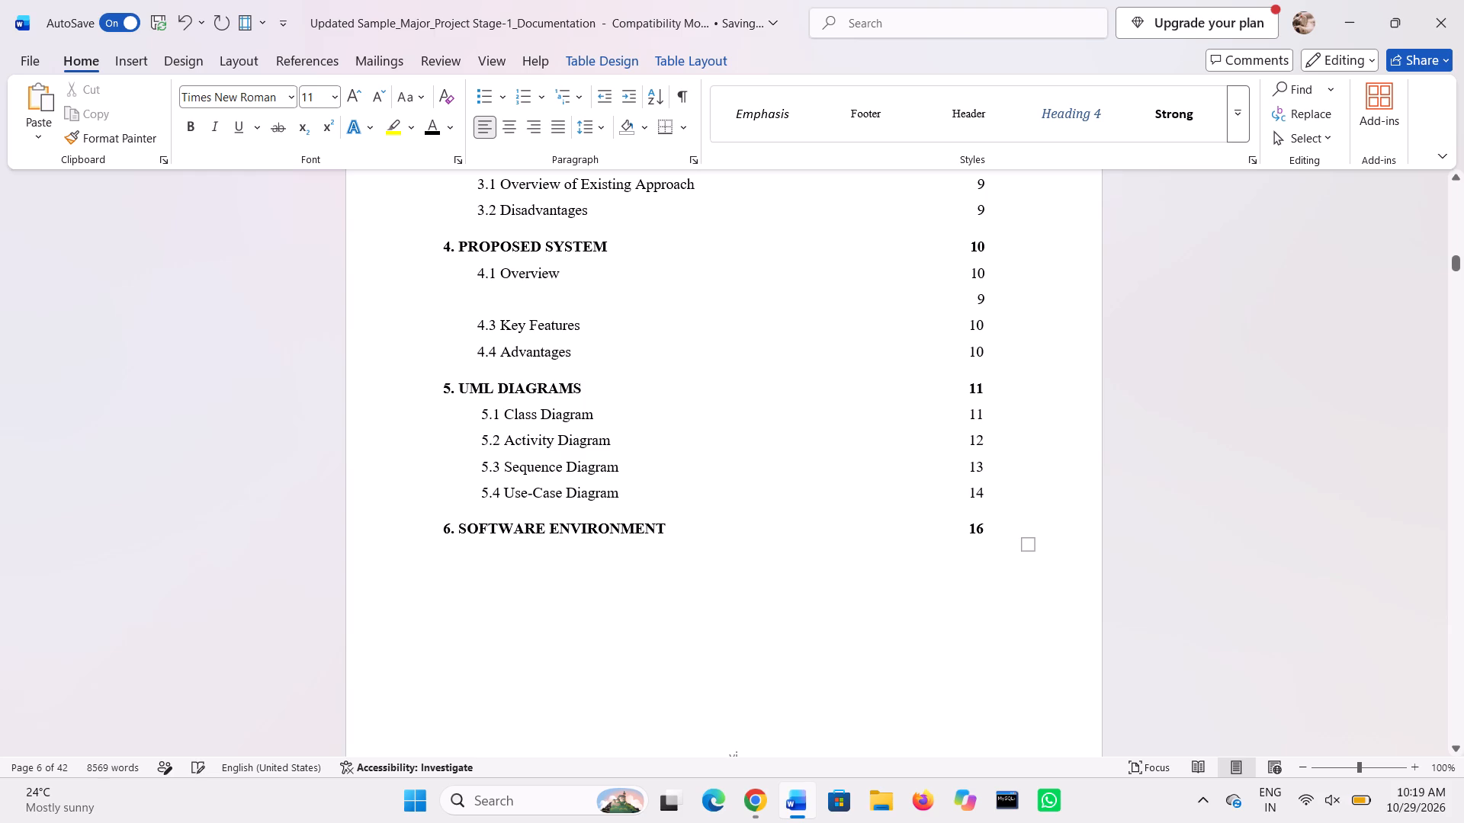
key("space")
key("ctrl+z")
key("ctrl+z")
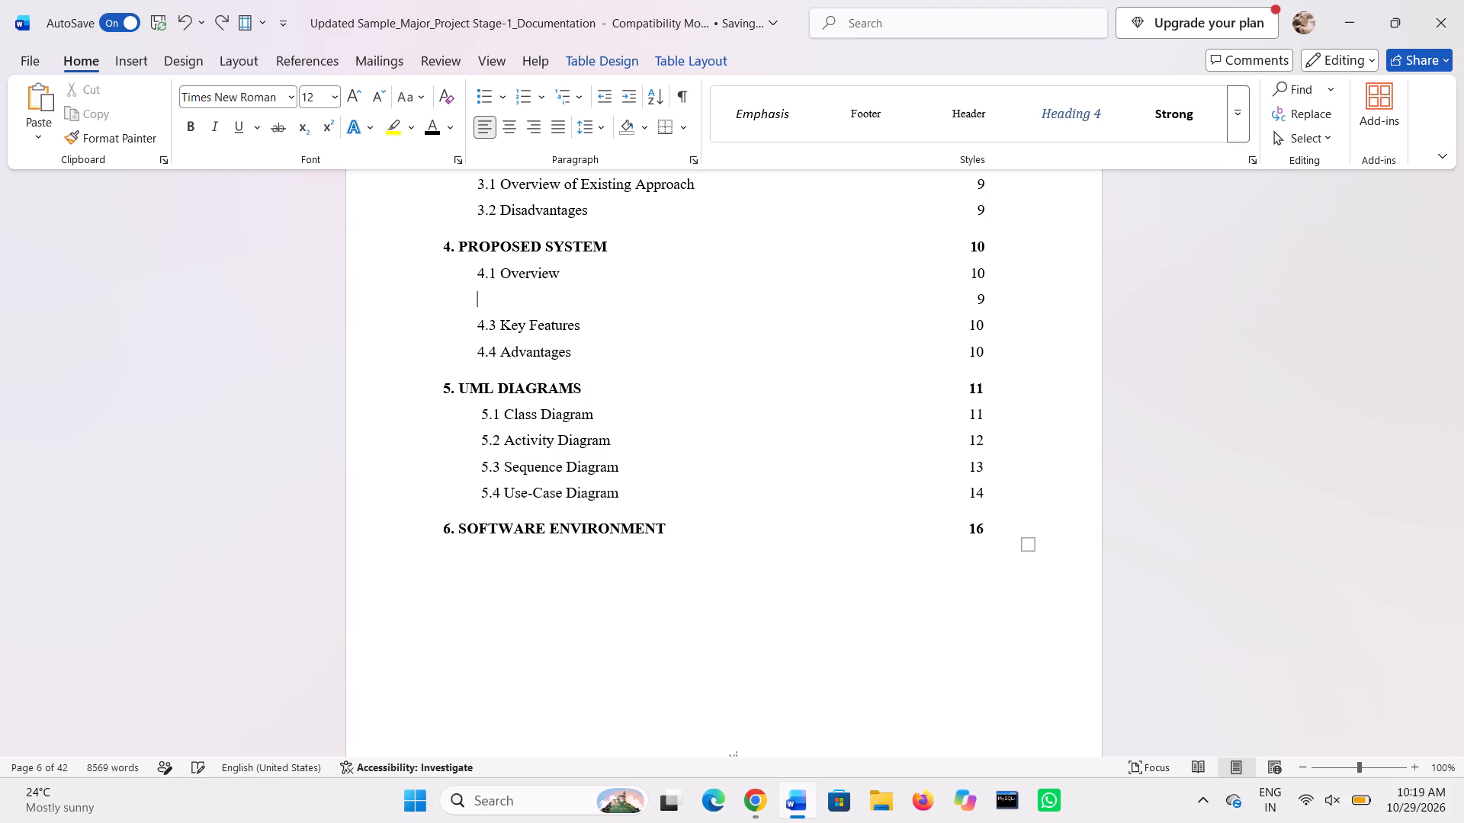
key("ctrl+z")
Replace "Objectives" in the contents table's 4.2 entry with the copied text "Module Description".
left_click(565, 299)
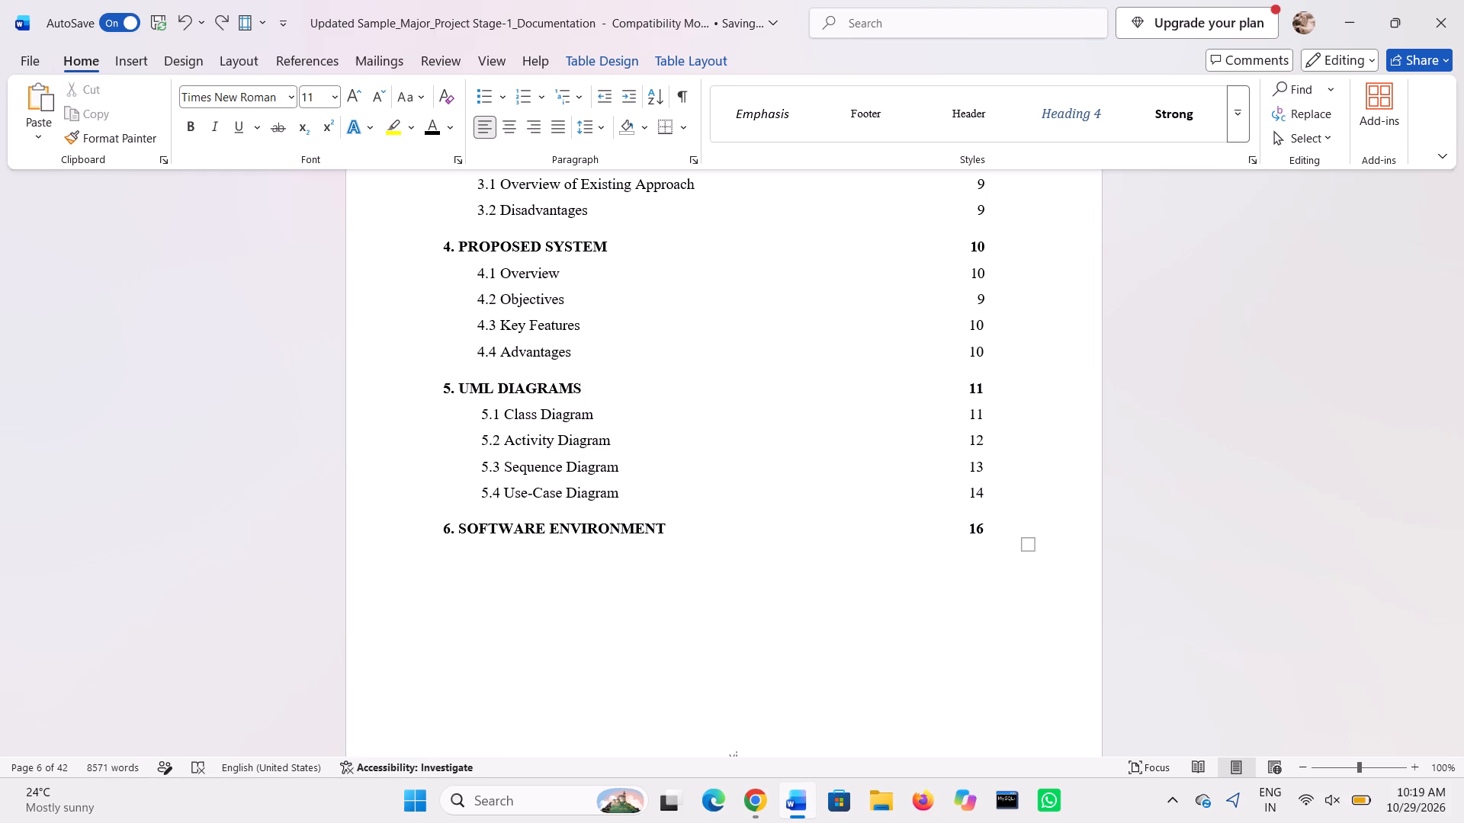
left_click_drag(501, 296, 563, 298)
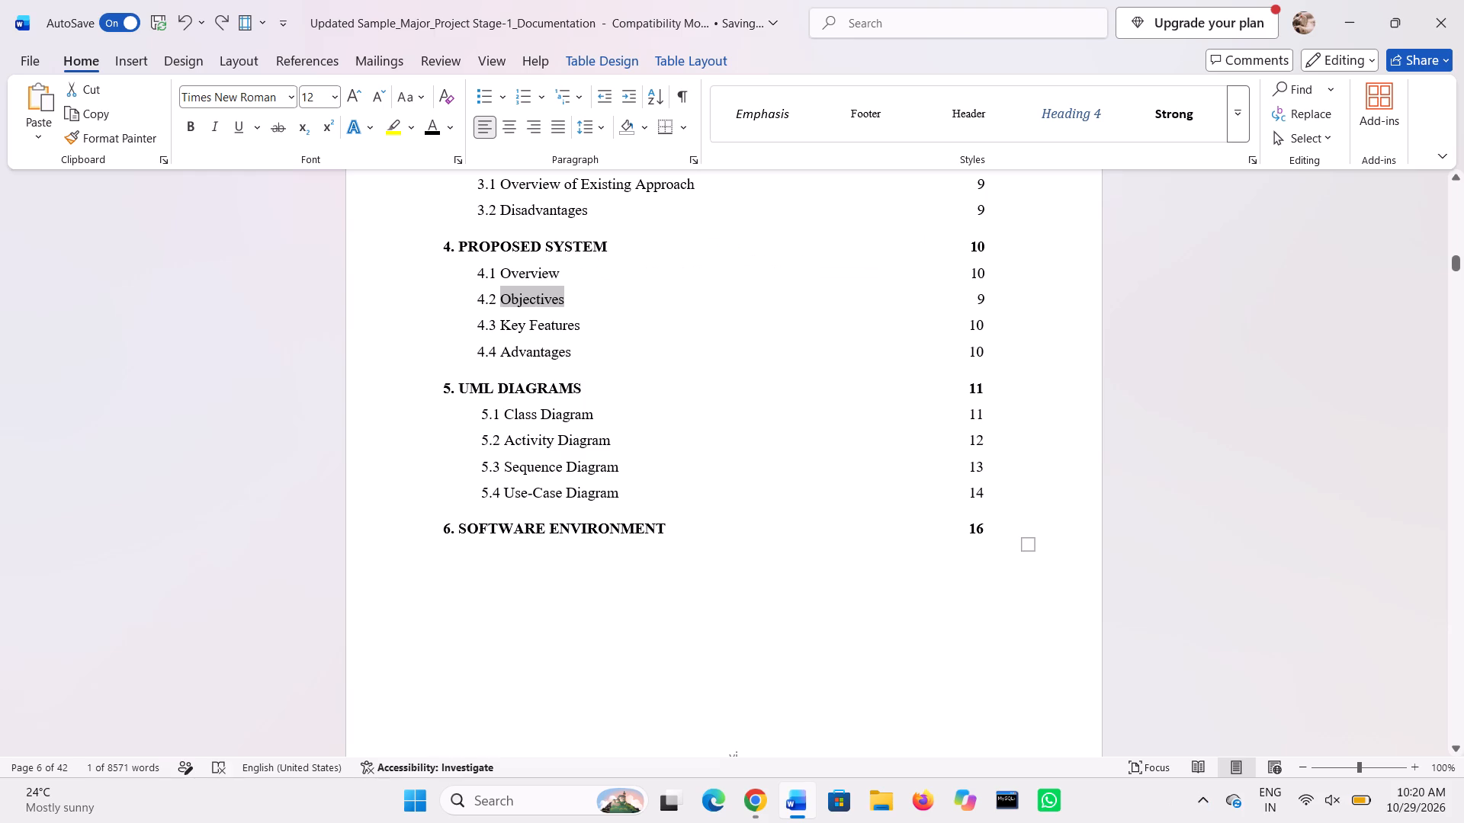
key("ctrl+v")
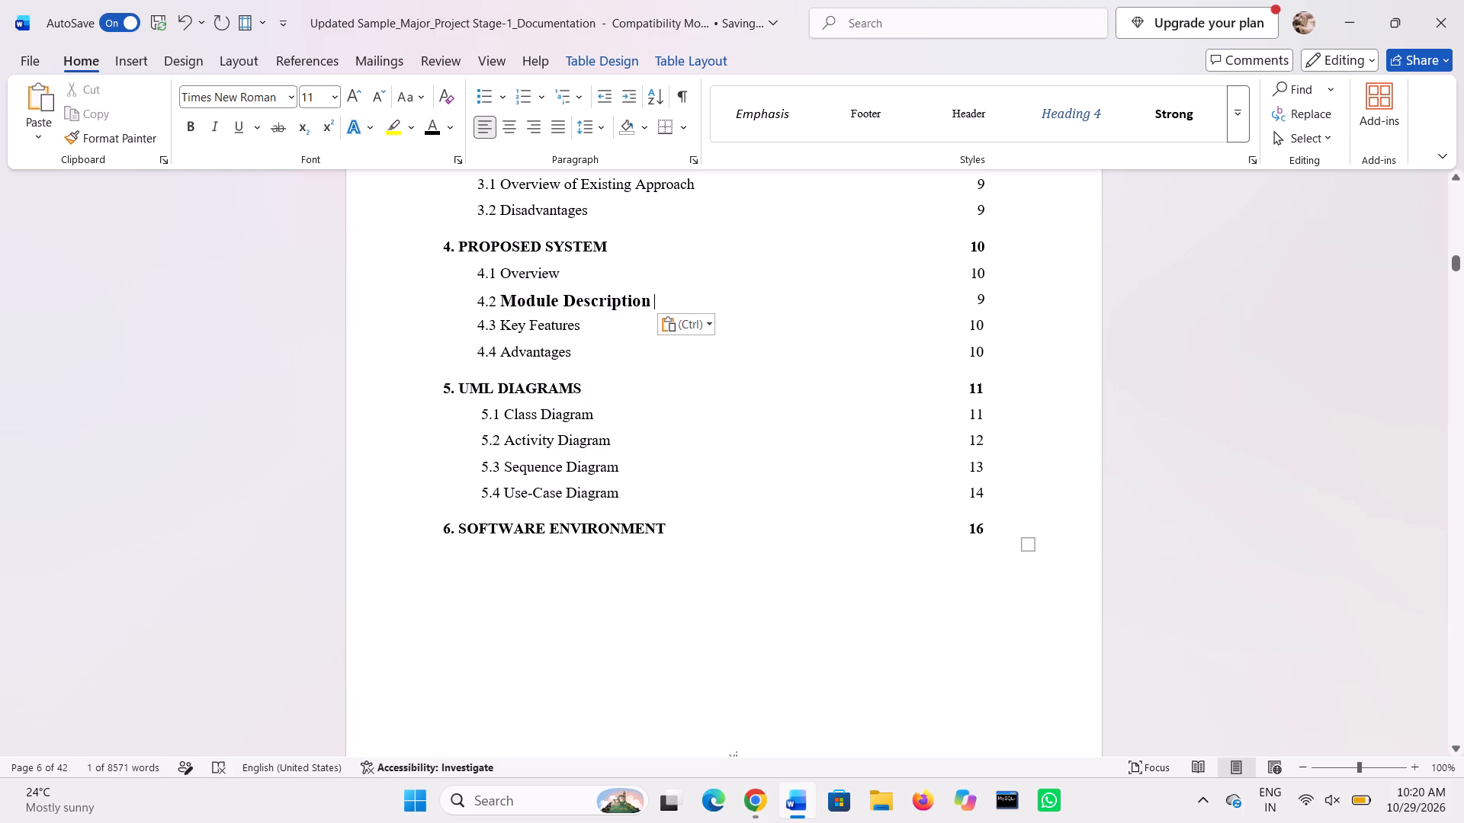
Remove the bold from "Module Description" in the contents table and set its font size to 12.
left_click_drag(502, 303, 647, 302)
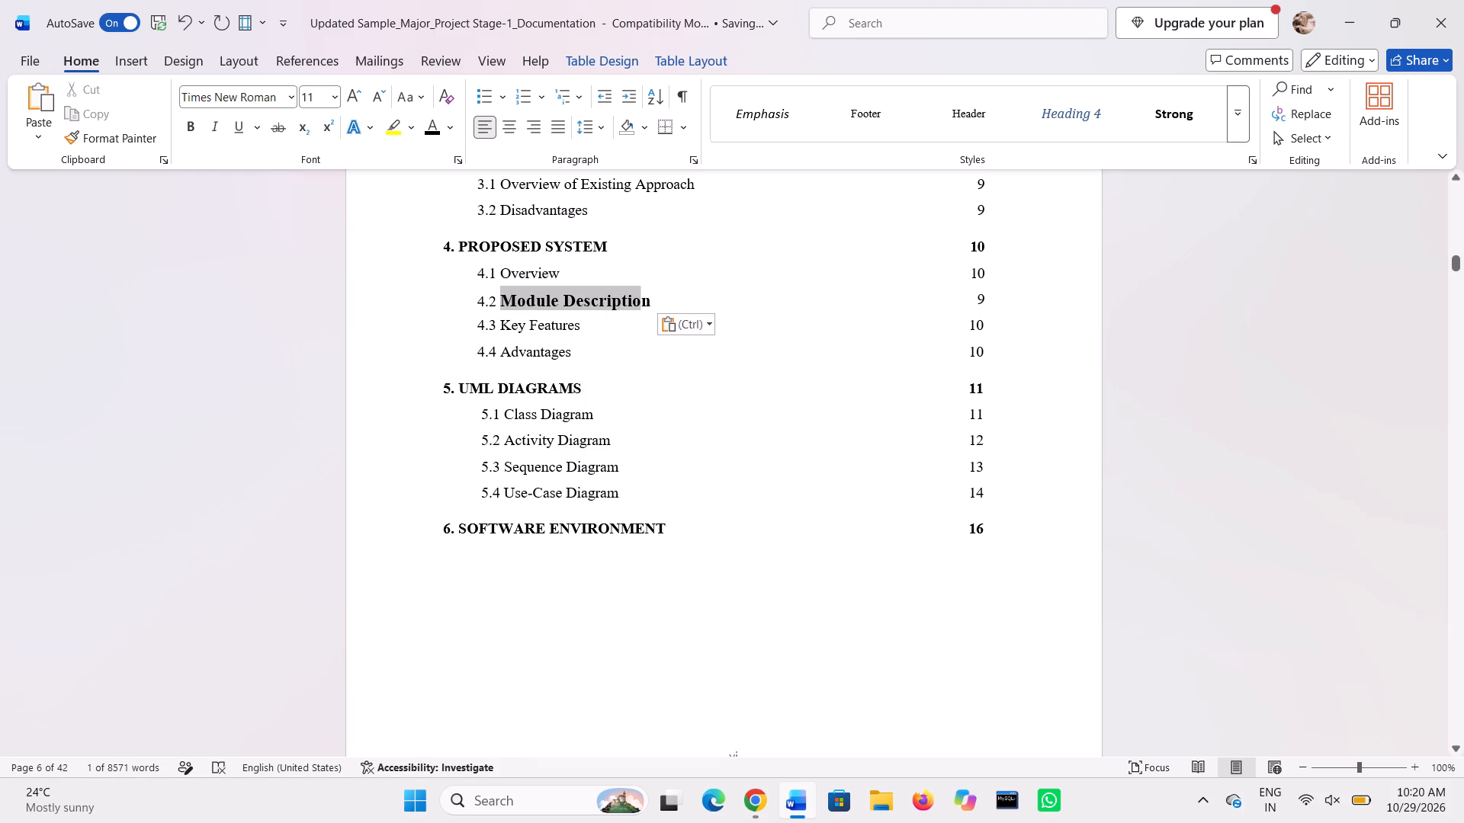
left_click_drag(647, 302, 651, 302)
left_click(668, 272)
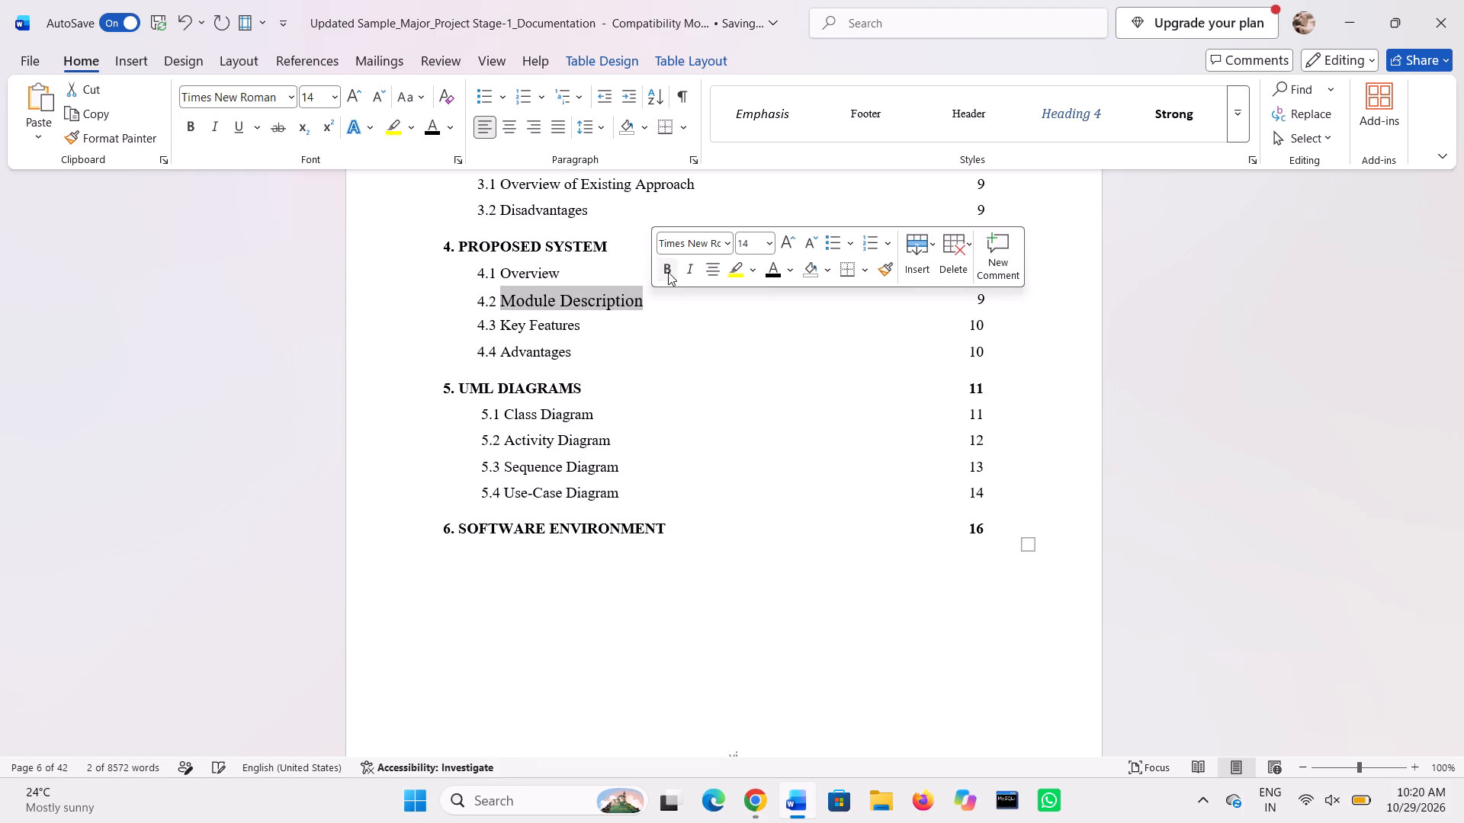
left_click(747, 245)
type("12")
key("Return")
left_click(538, 314)
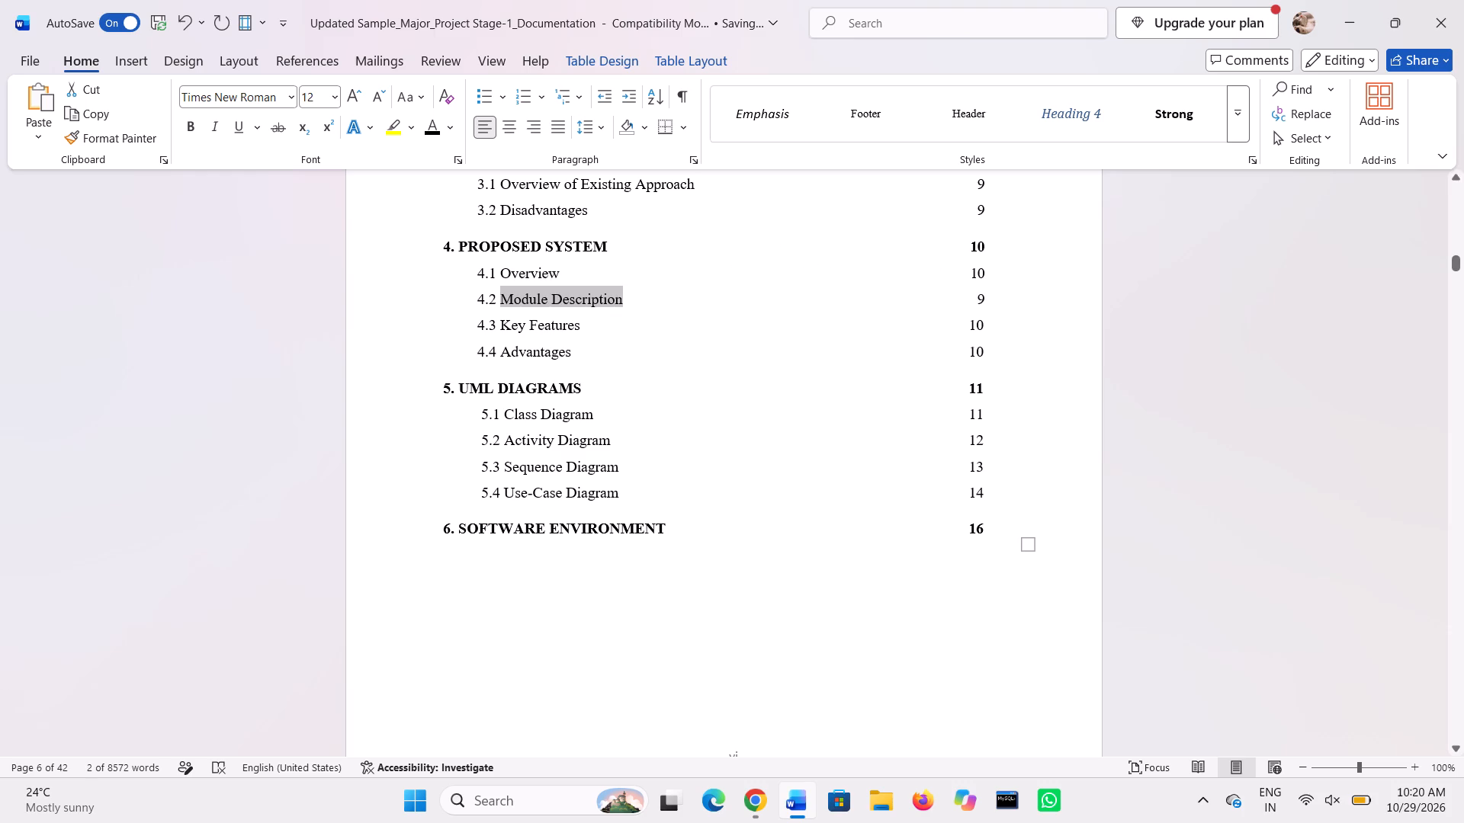
Delete the entire "4.3 Key Features" row from the contents table.
left_click_drag(583, 329, 468, 329)
left_click(468, 329)
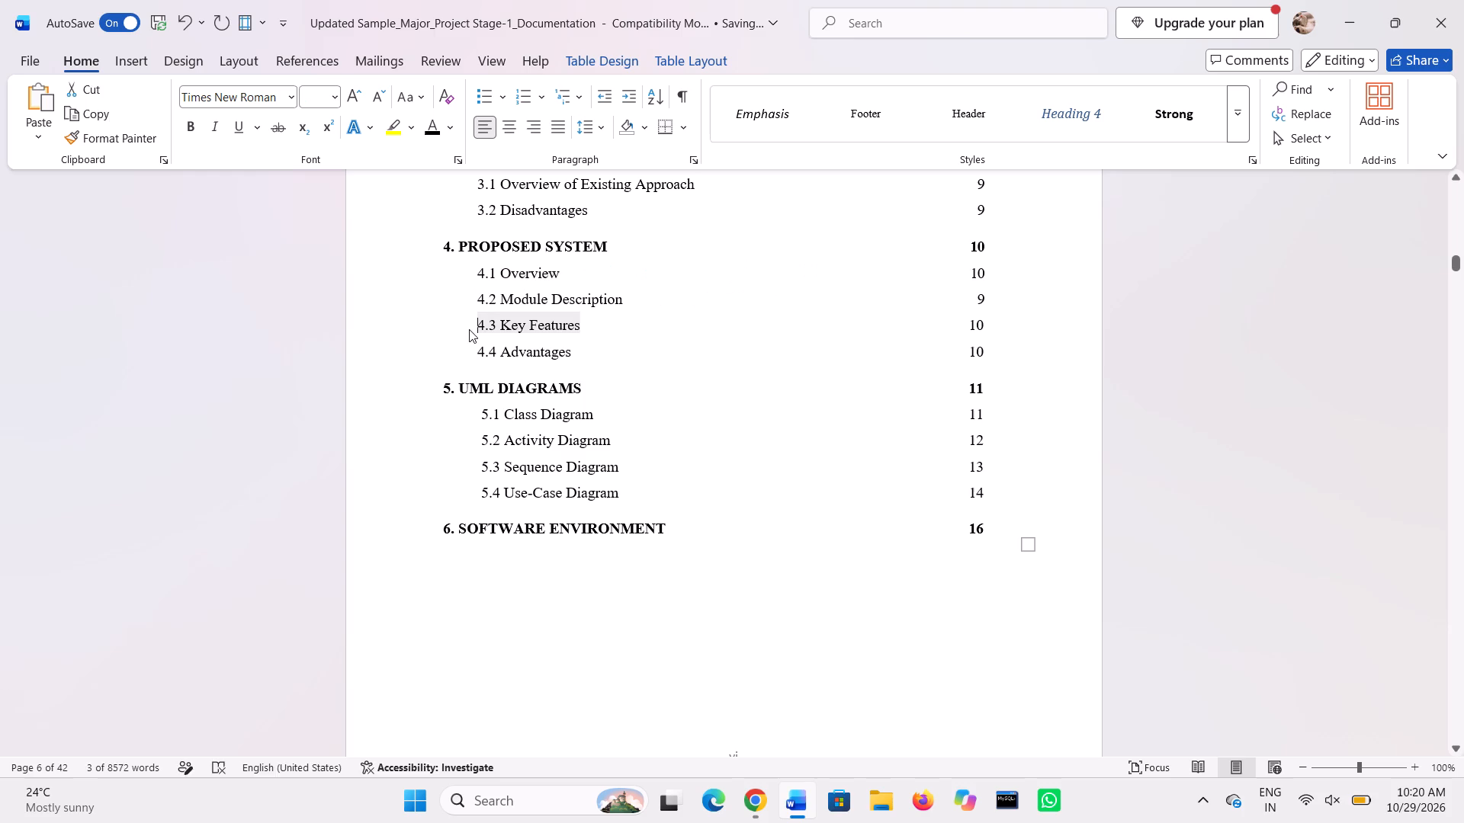
left_click_drag(477, 325, 907, 319)
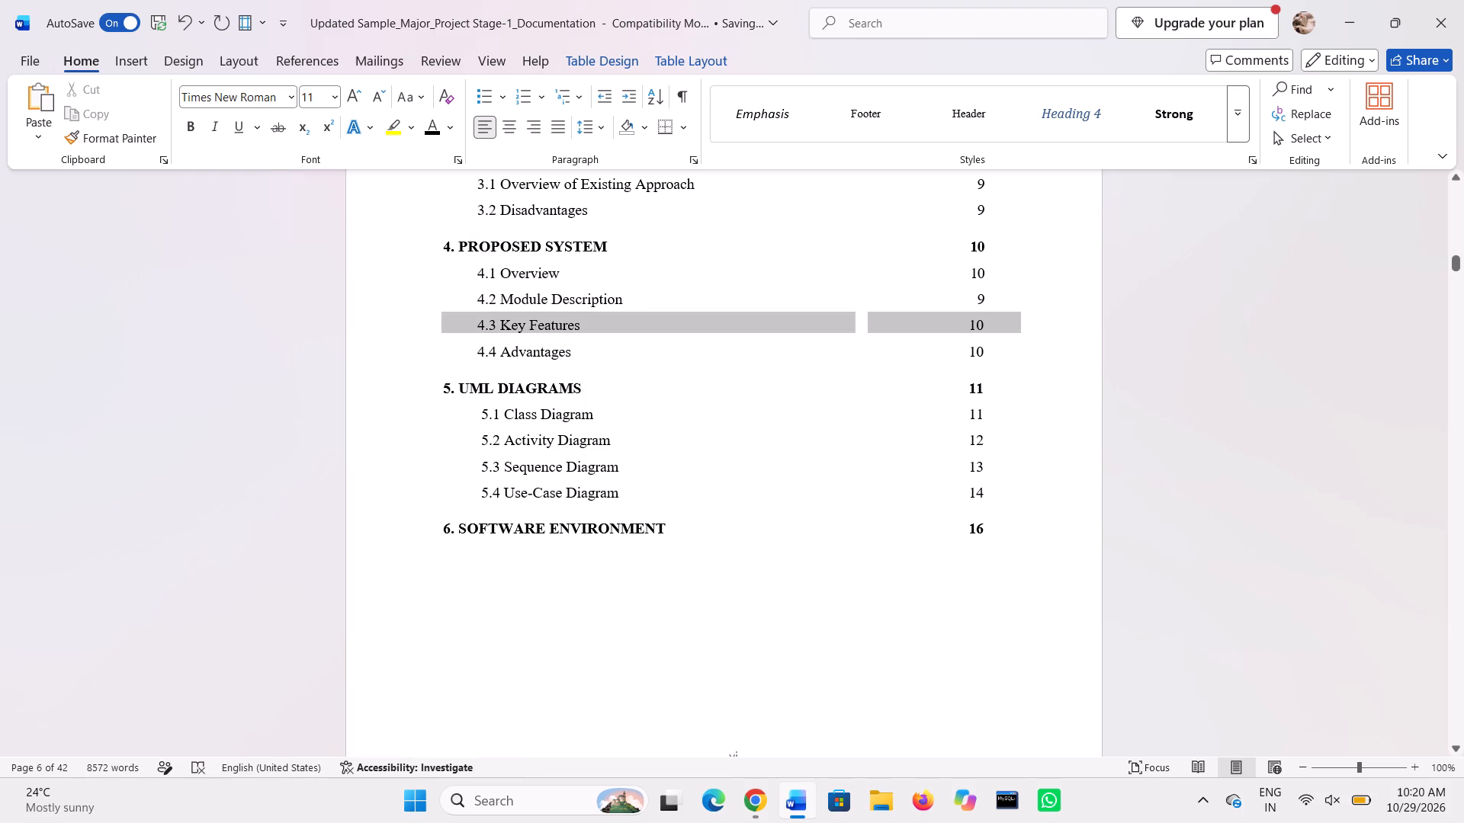
left_click_drag(907, 319, 962, 322)
key("BackSpace")
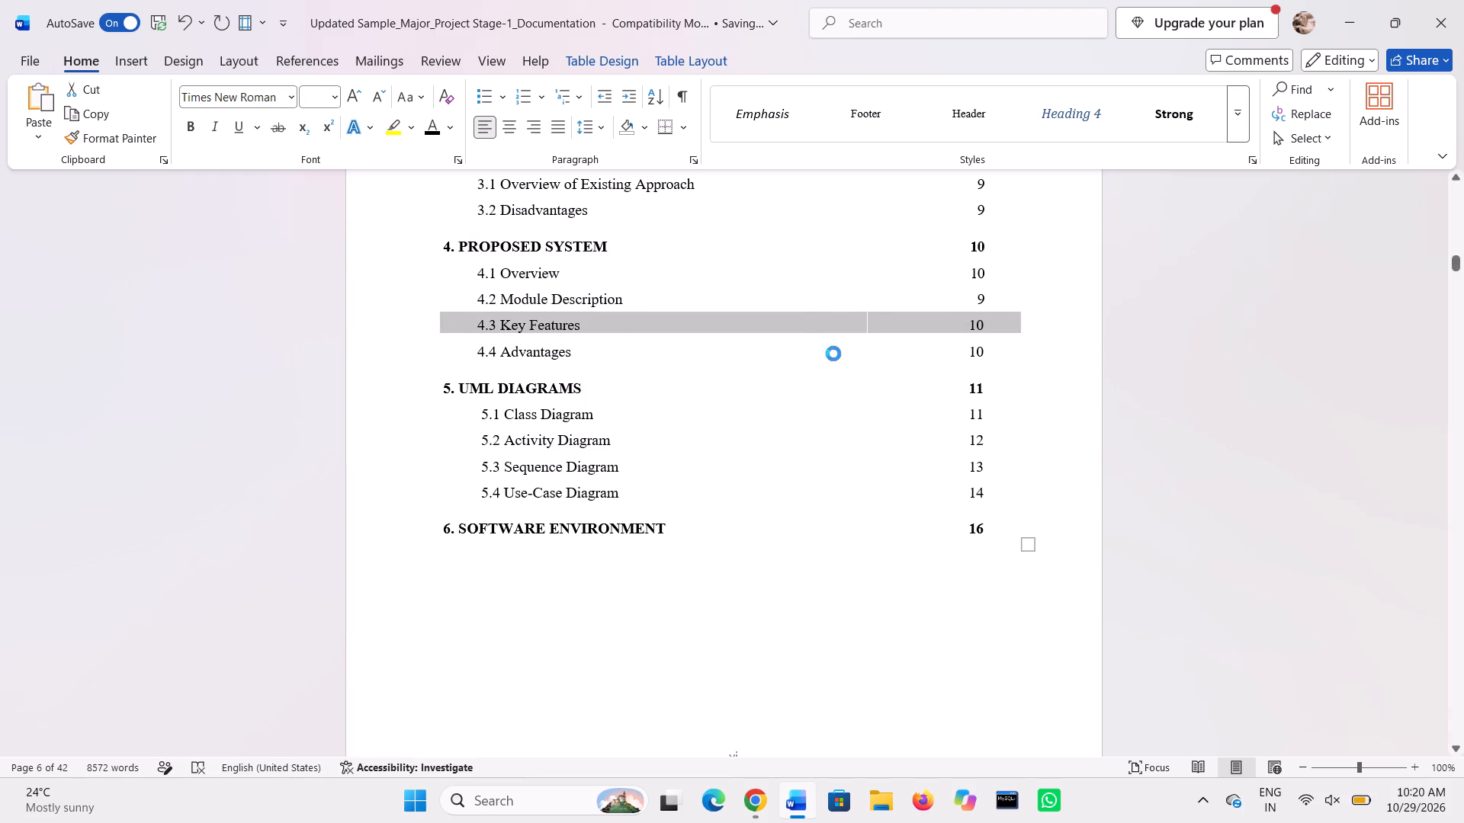
left_click(699, 377)
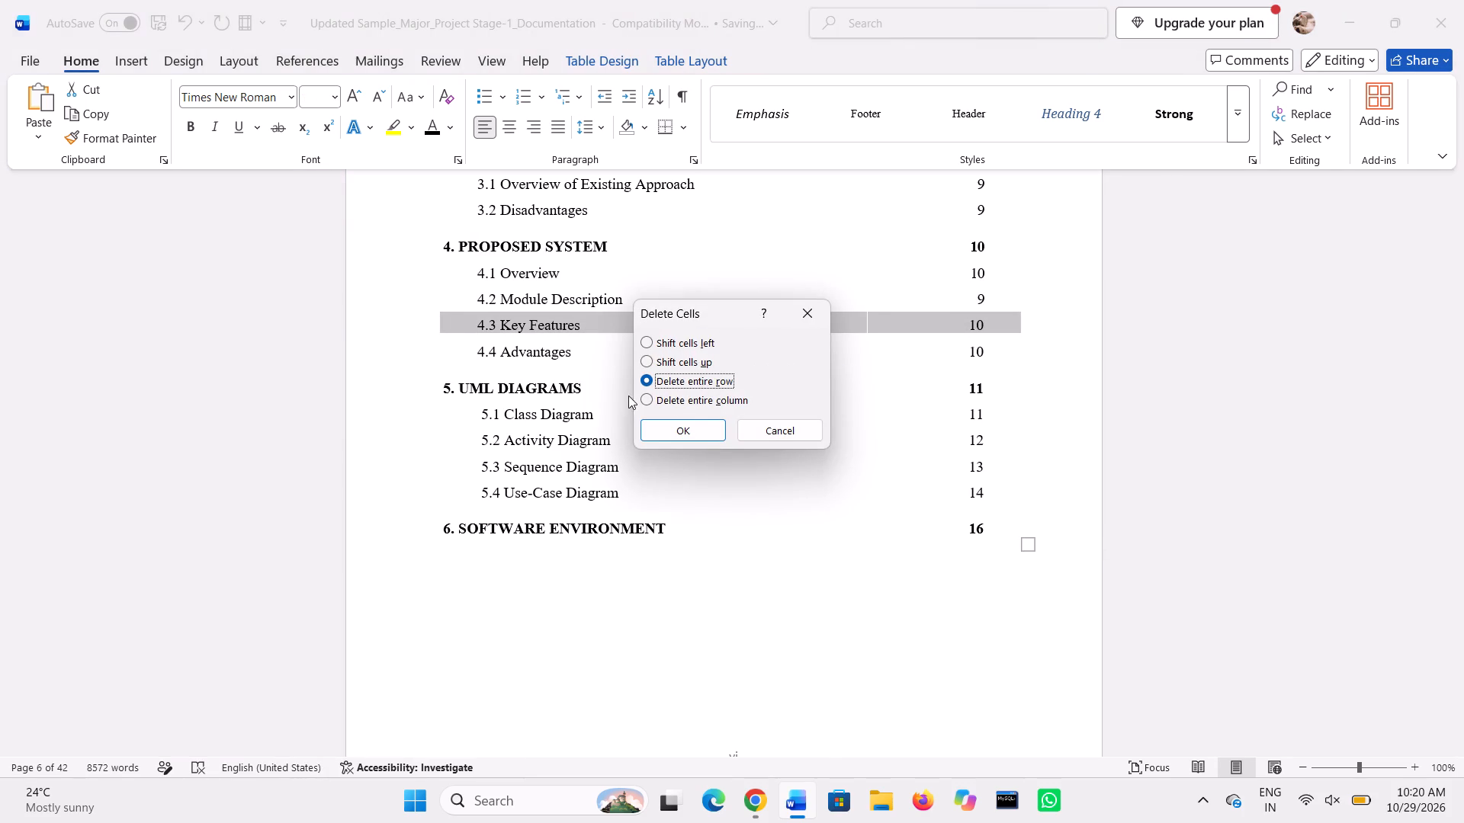
left_click(683, 424)
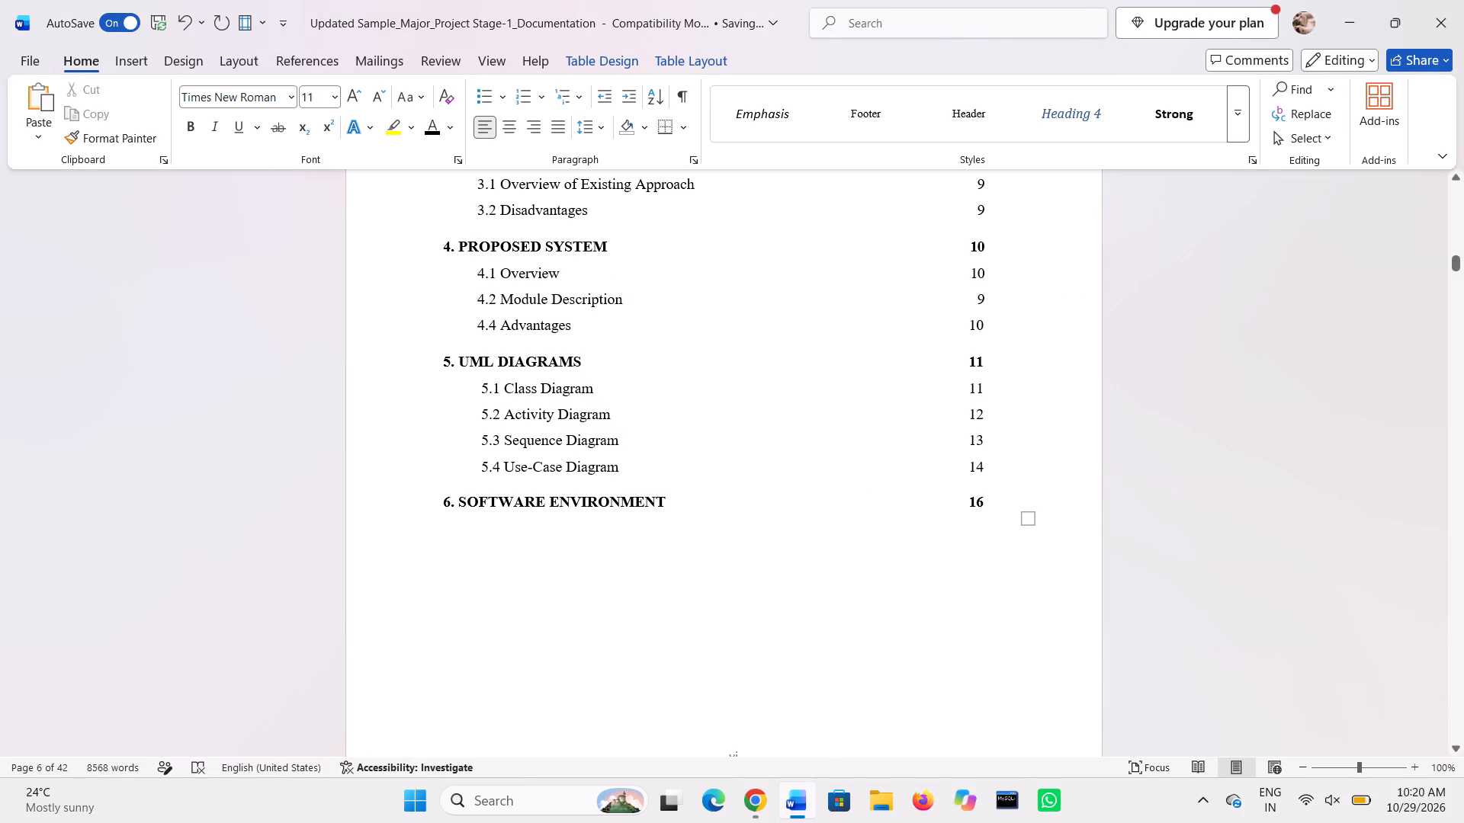
Renumber the "Advantages" entry under PROPOSED SYSTEM in the contents table as 4.3.
left_click(497, 325)
key("BackSpace")
key("3")
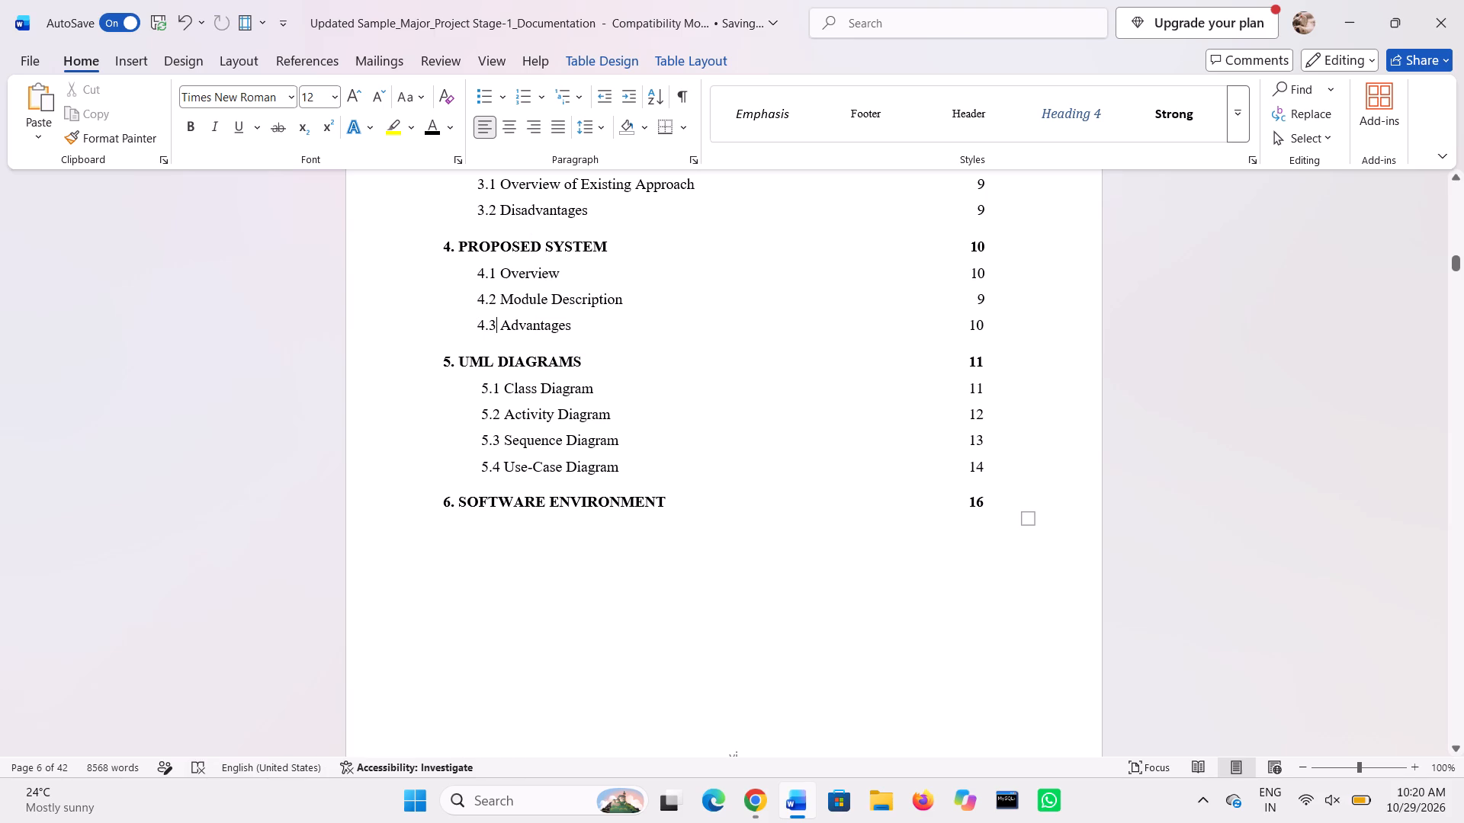
Open the page number of the contents table's "4.2 Module Description" entry for editing.
left_click(987, 299)
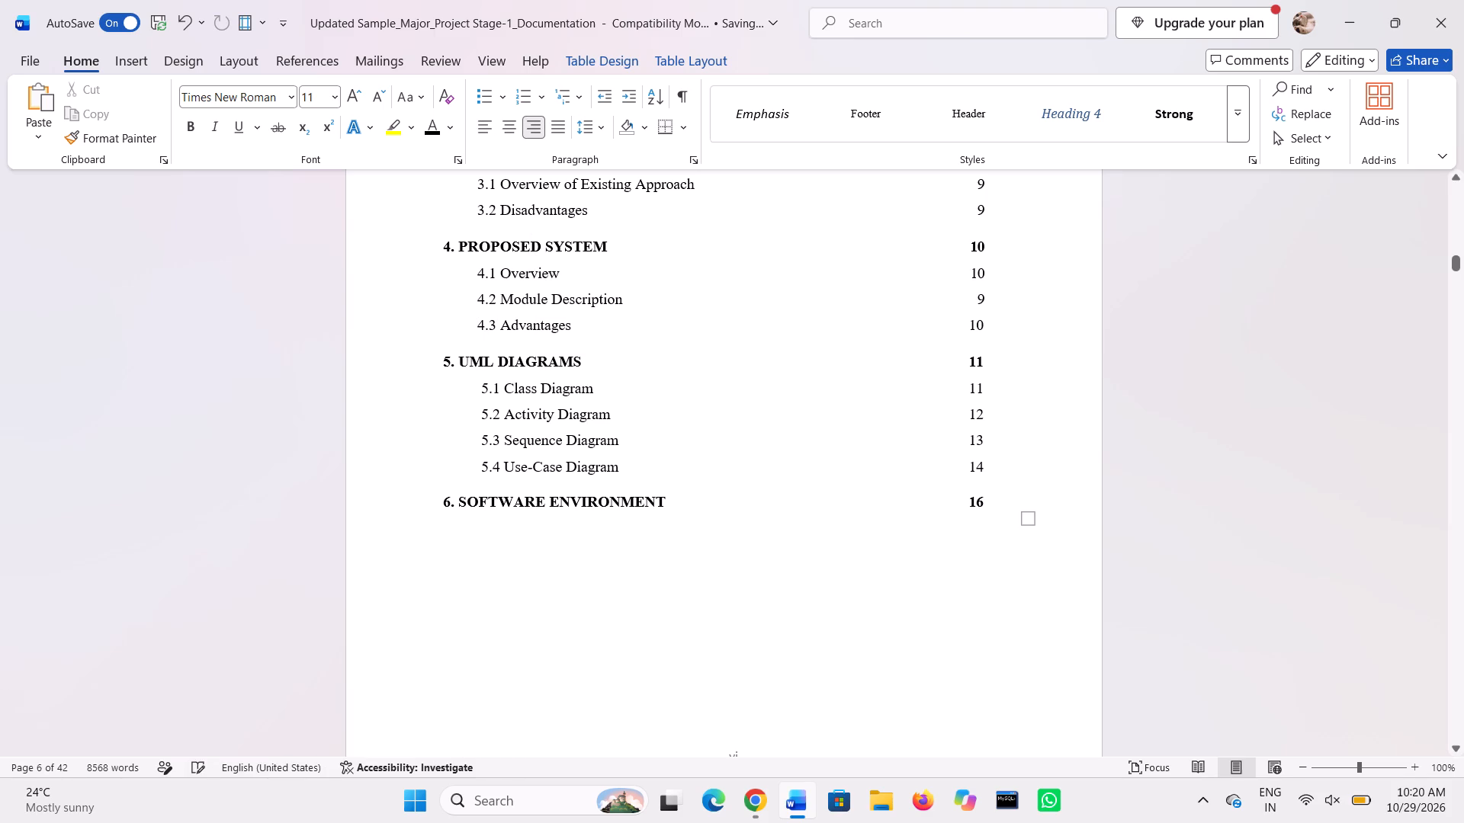
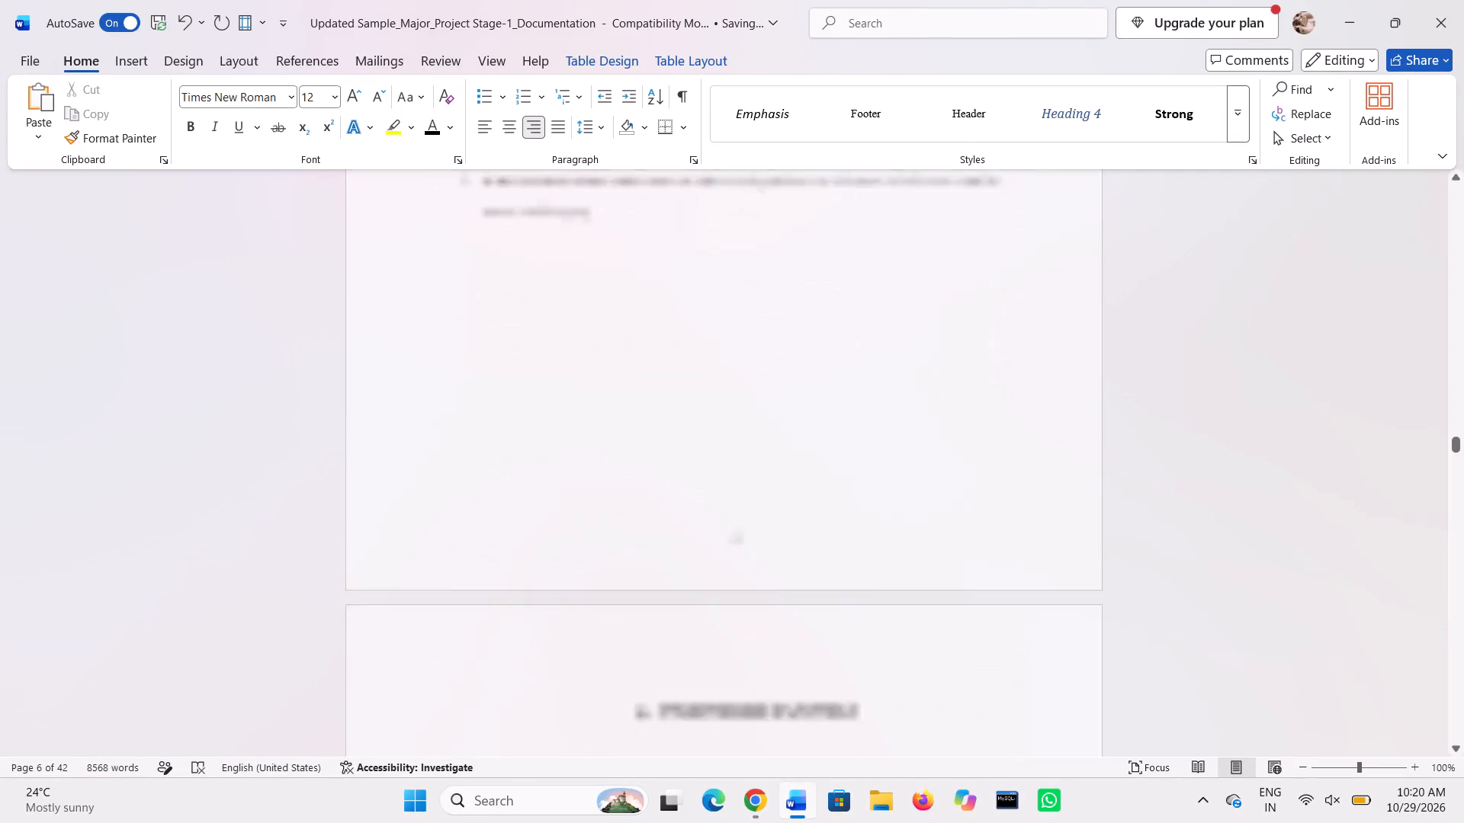
Copy the whole "4.2 Advantages" section with its five points and delete it from above the Module Description section.
scroll(794, 508, "up", 6)
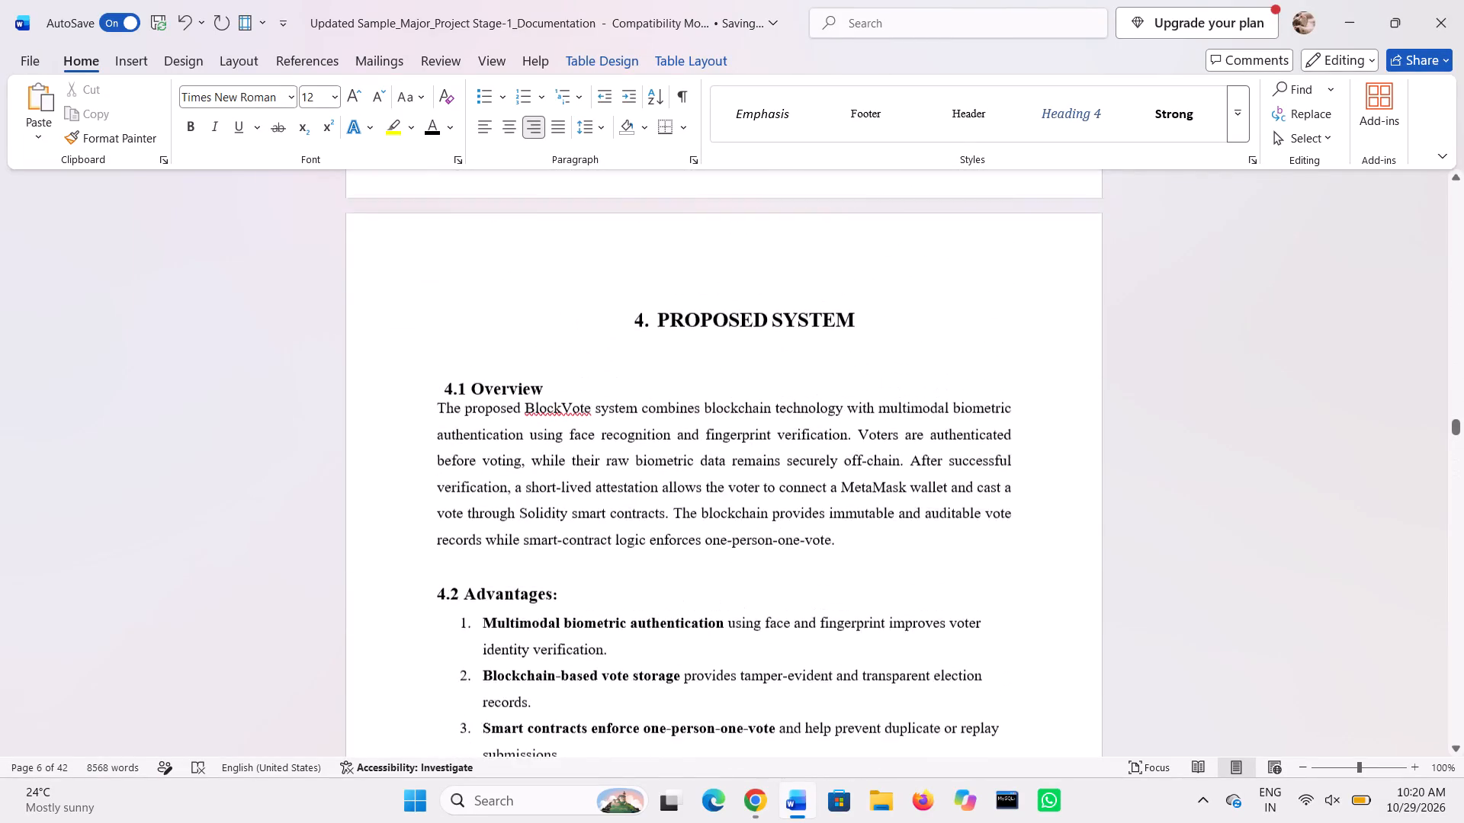
scroll(794, 508, "up", 1)
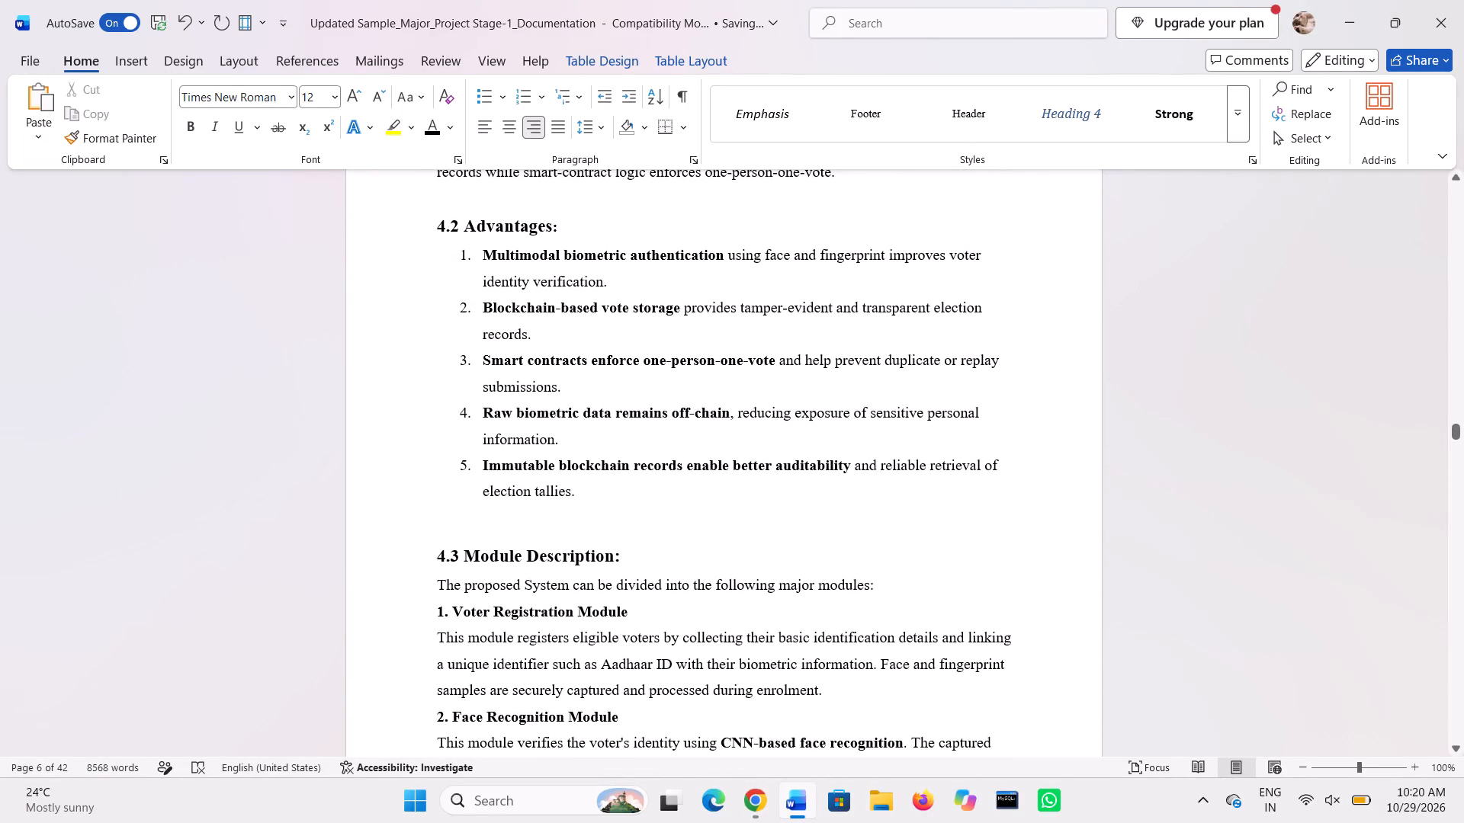
left_click_drag(435, 224, 560, 432)
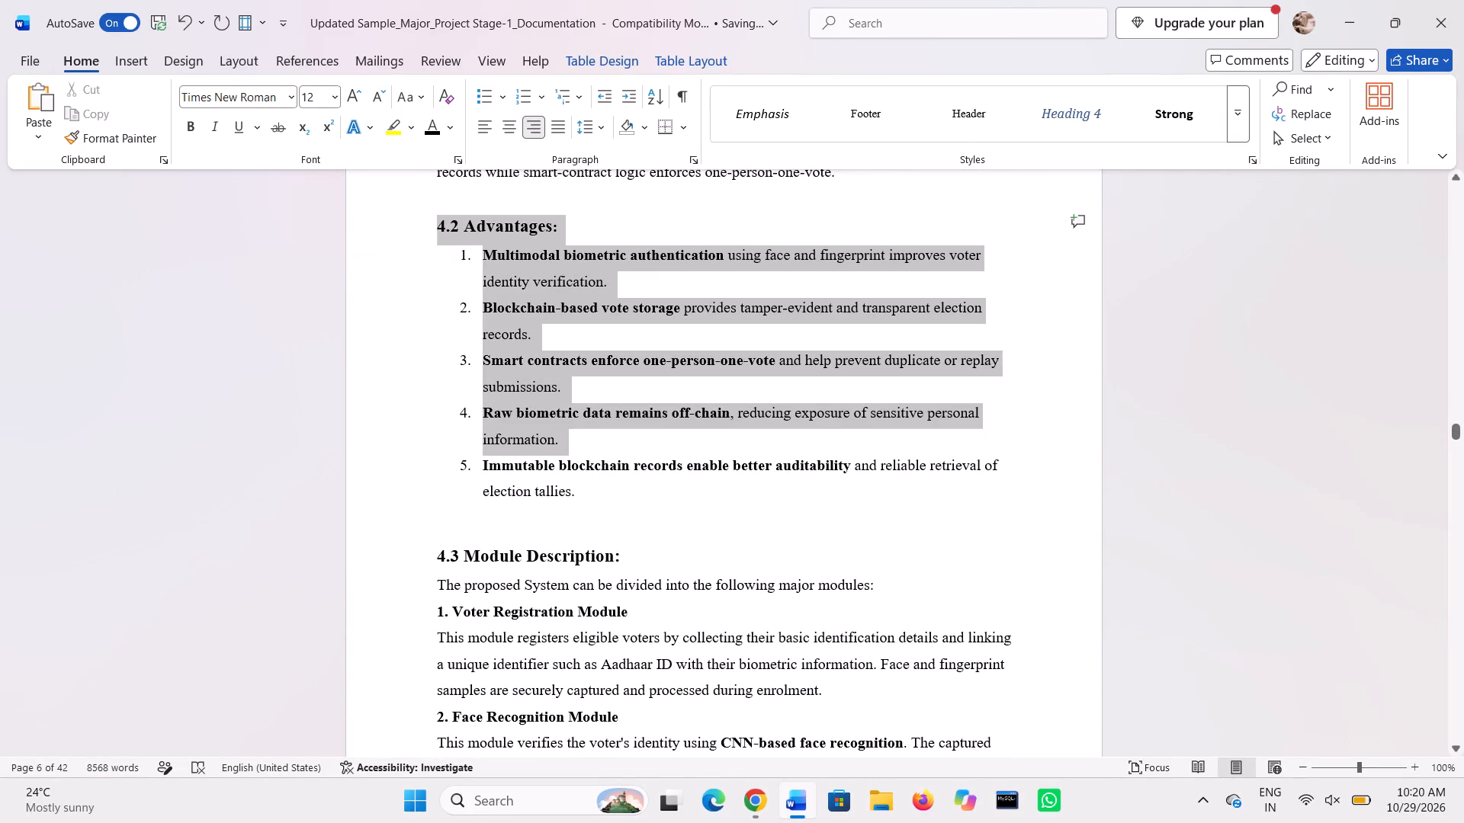
left_click_drag(560, 432, 577, 484)
key("ctrl+c")
key("BackSpace")
Renumber the "Module Description" heading in the PROPOSED SYSTEM chapter as 4.2.
scroll(577, 484, "up", 1)
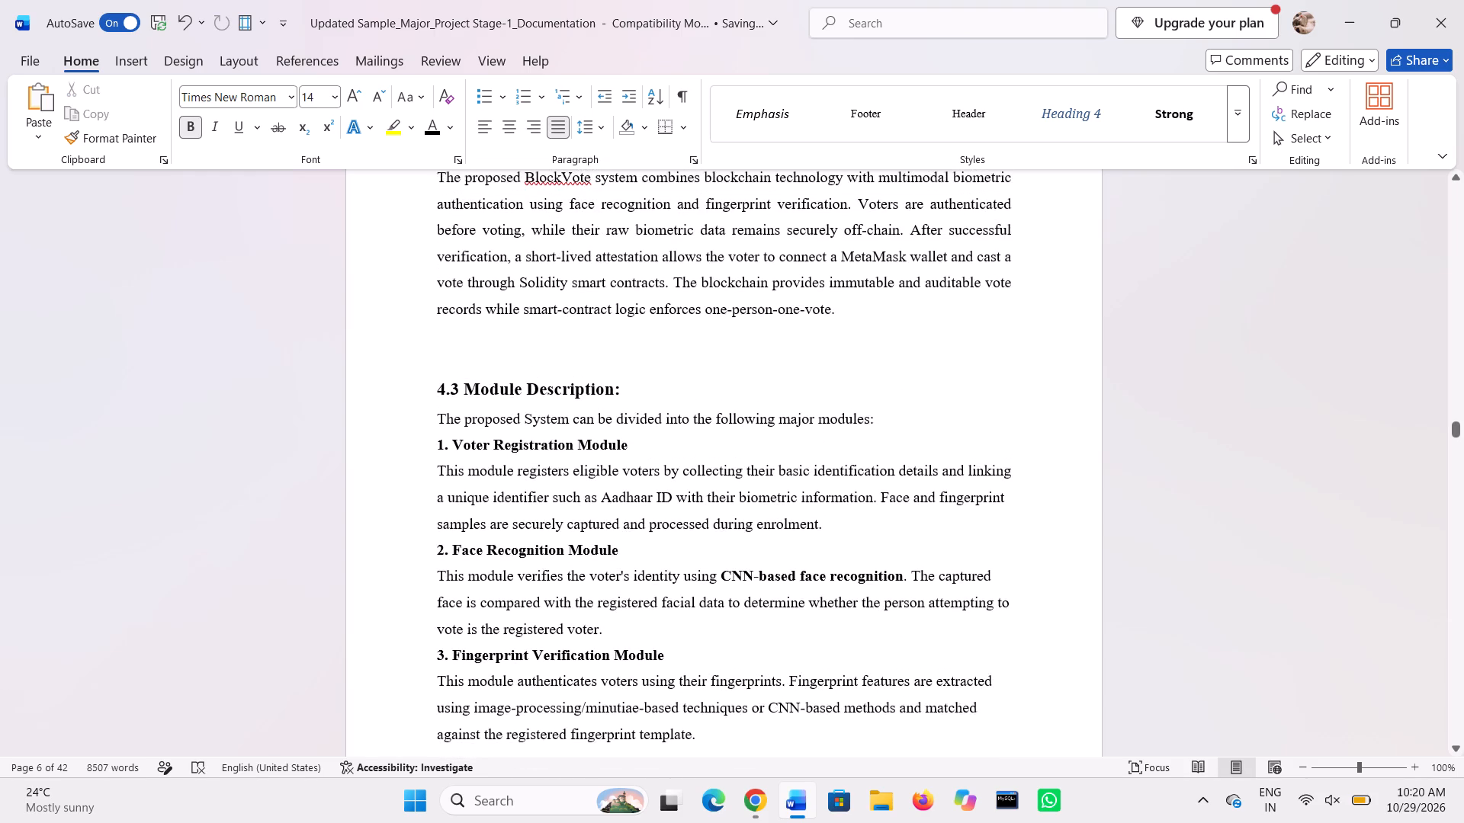
left_click(459, 396)
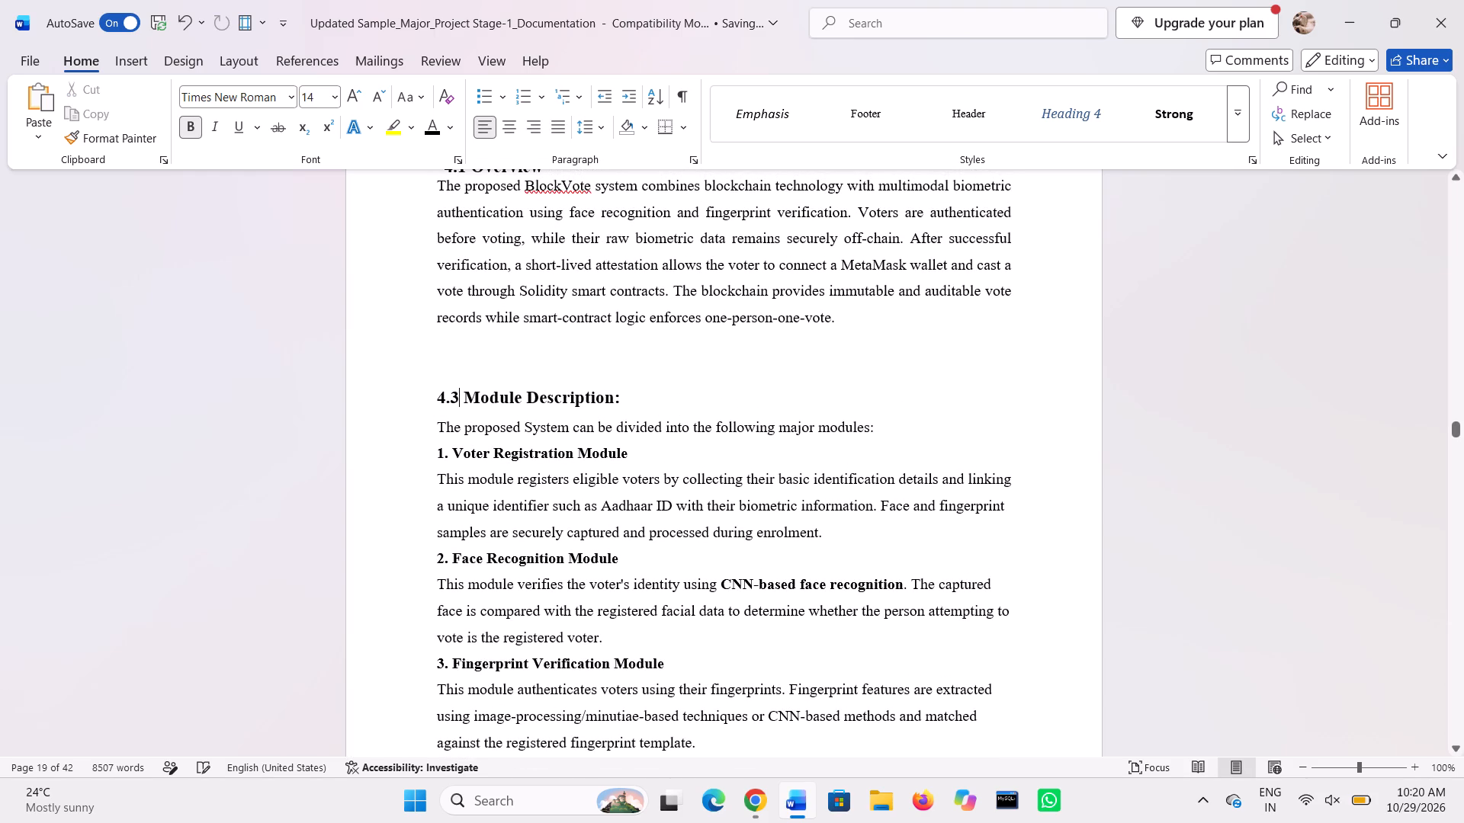
key("BackSpace")
key("2")
Paste the copied Advantages section on a new line below the "10. Vote Counting & Result Module" paragraph.
scroll(459, 396, "down", 7)
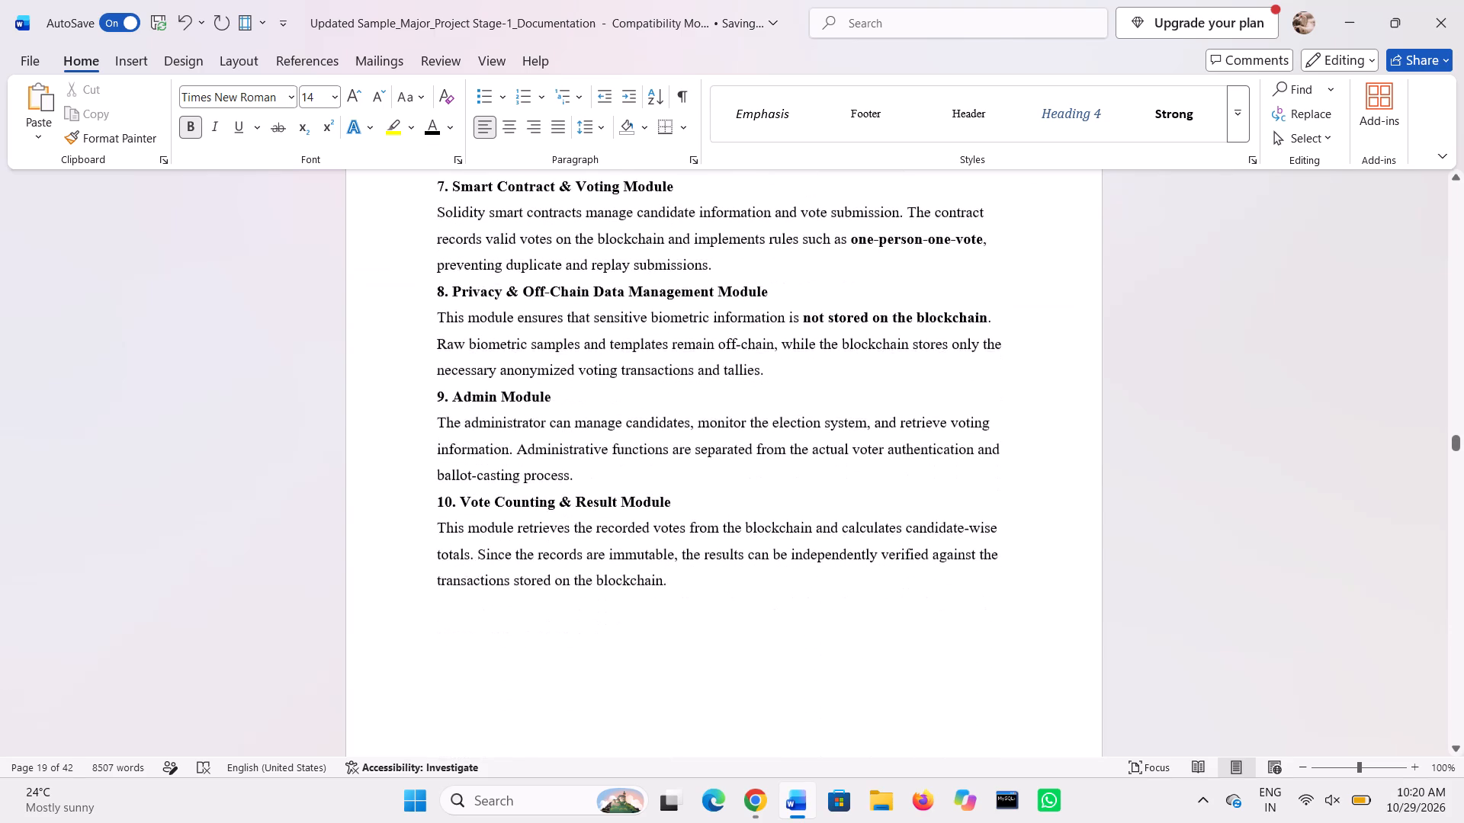
scroll(459, 396, "down", 2)
left_click(709, 444)
key("Return")
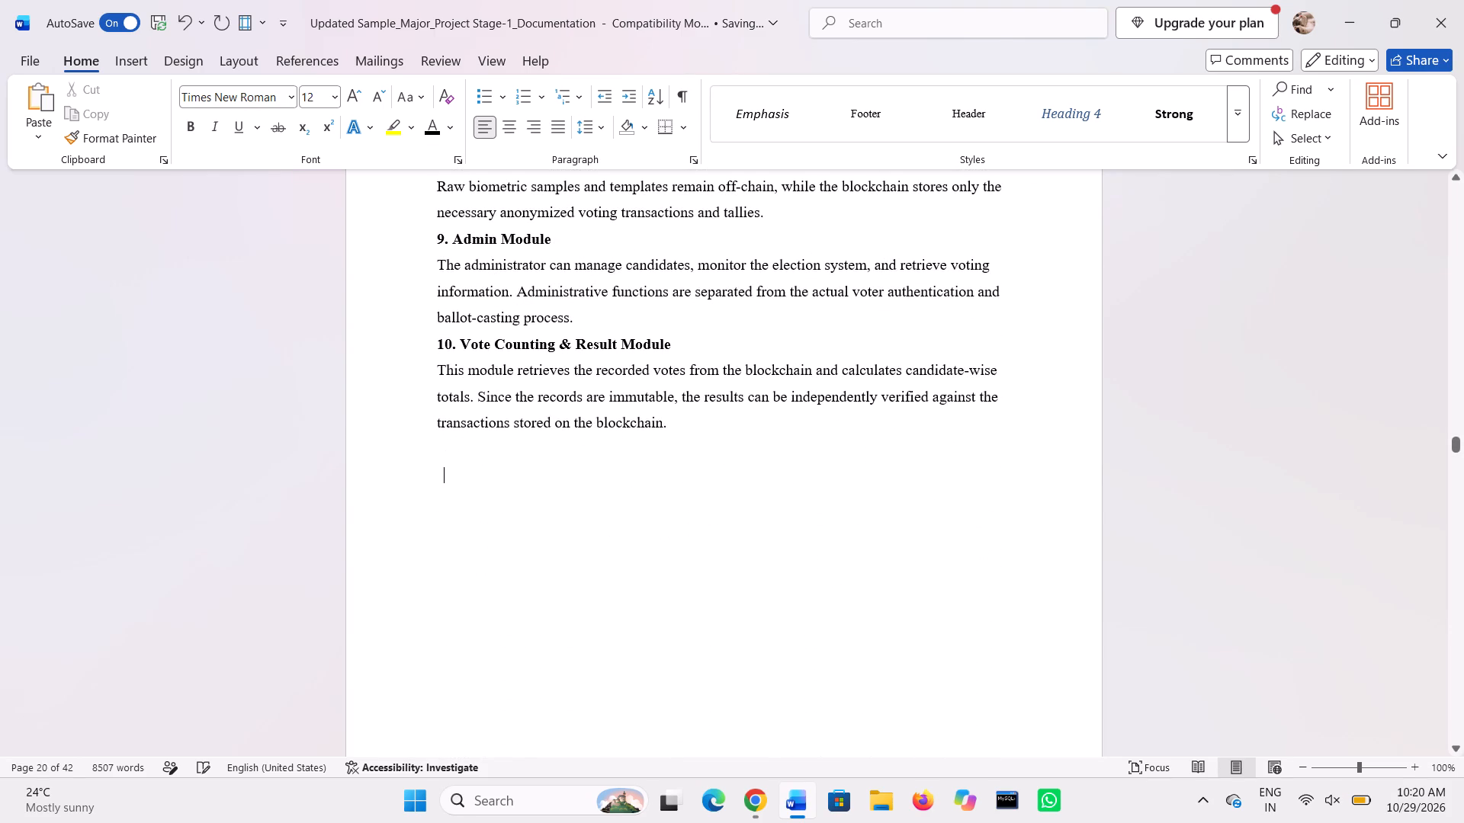
key("ctrl+v")
Remove the blank lines between the Vote Counting & Result Module paragraph and the pasted Advantages heading.
scroll(709, 444, "down", 2)
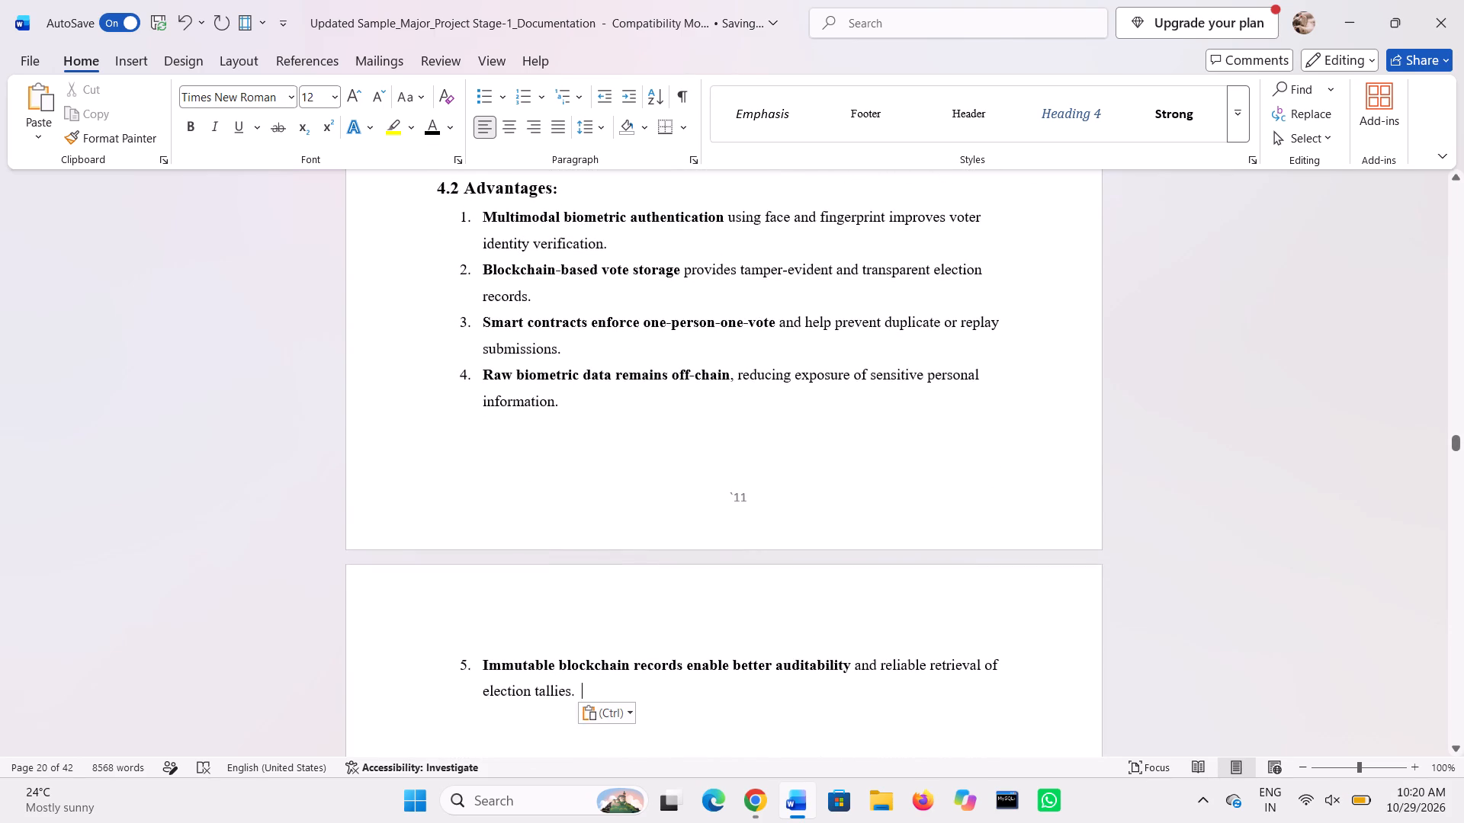
scroll(709, 444, "down", 5)
scroll(709, 444, "up", 2)
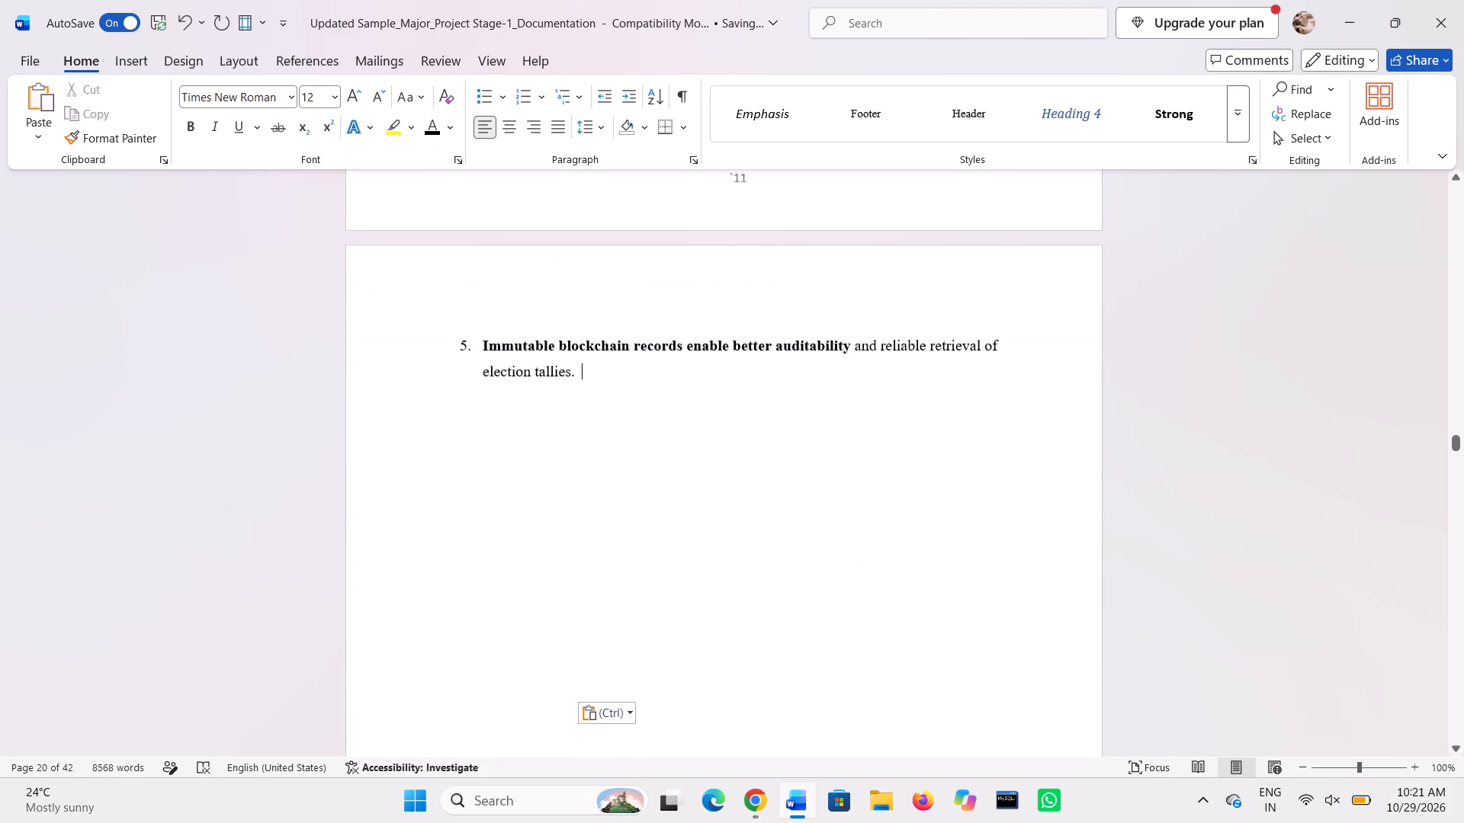
scroll(709, 444, "up", 4)
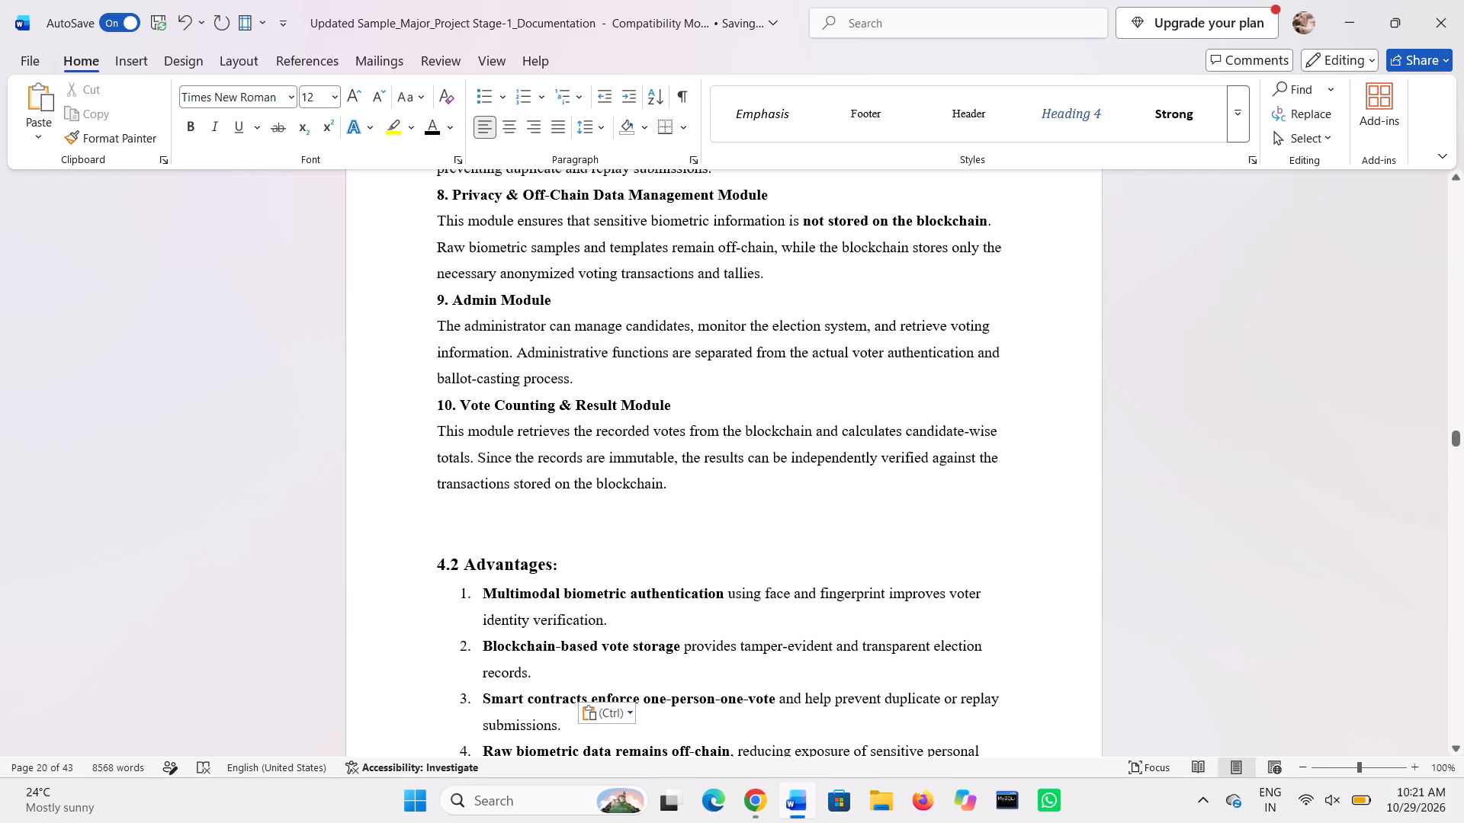
left_click(439, 556)
key("BackSpace")
key("BackSpace")
Set the page number of the "4.3 Advantages" entry in the contents table to 11.
scroll(439, 556, "down", 1)
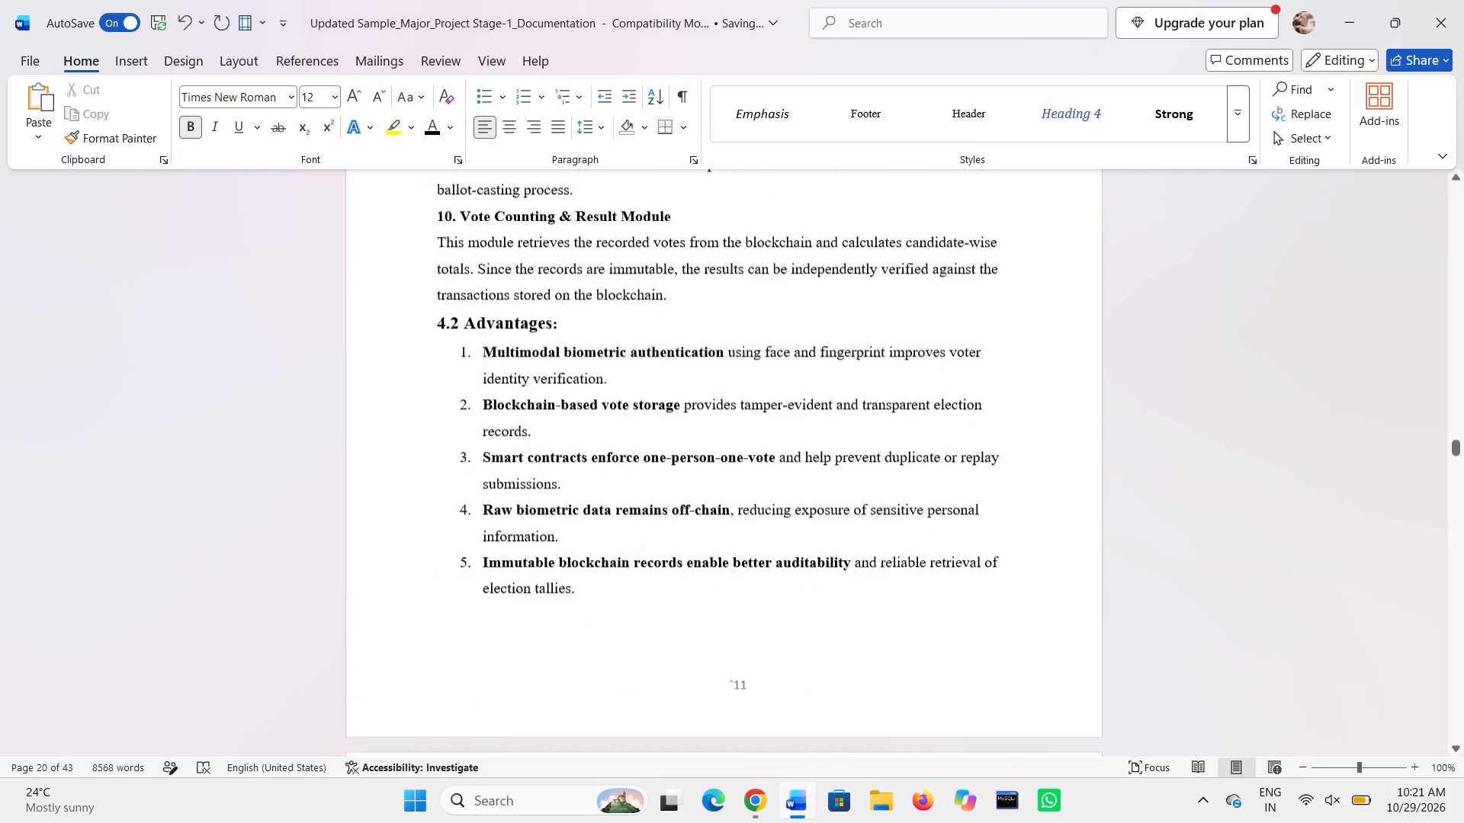
scroll(439, 556, "down", 1)
scroll(439, 556, "up", 1)
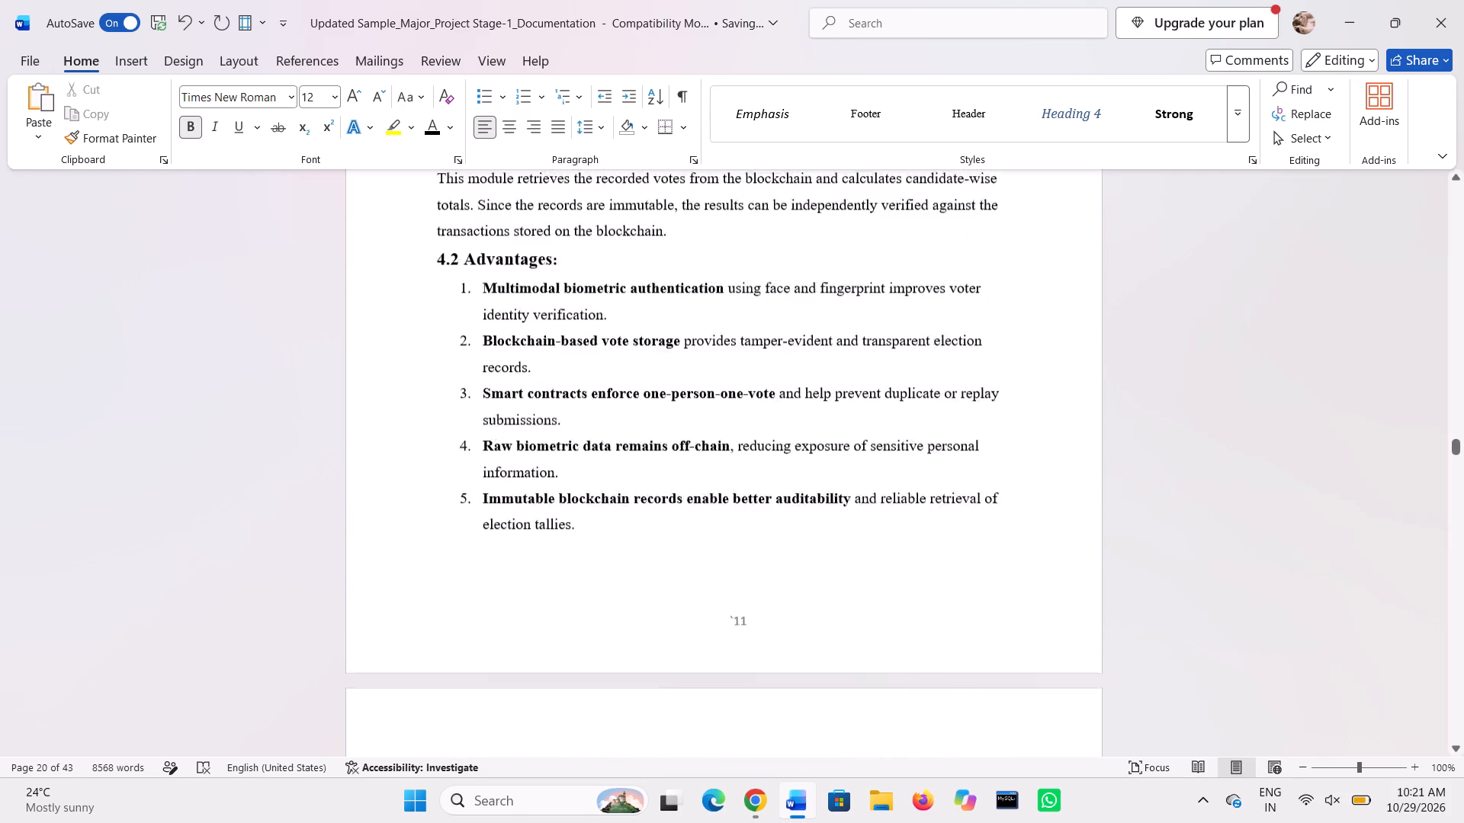
scroll(439, 556, "up", 10)
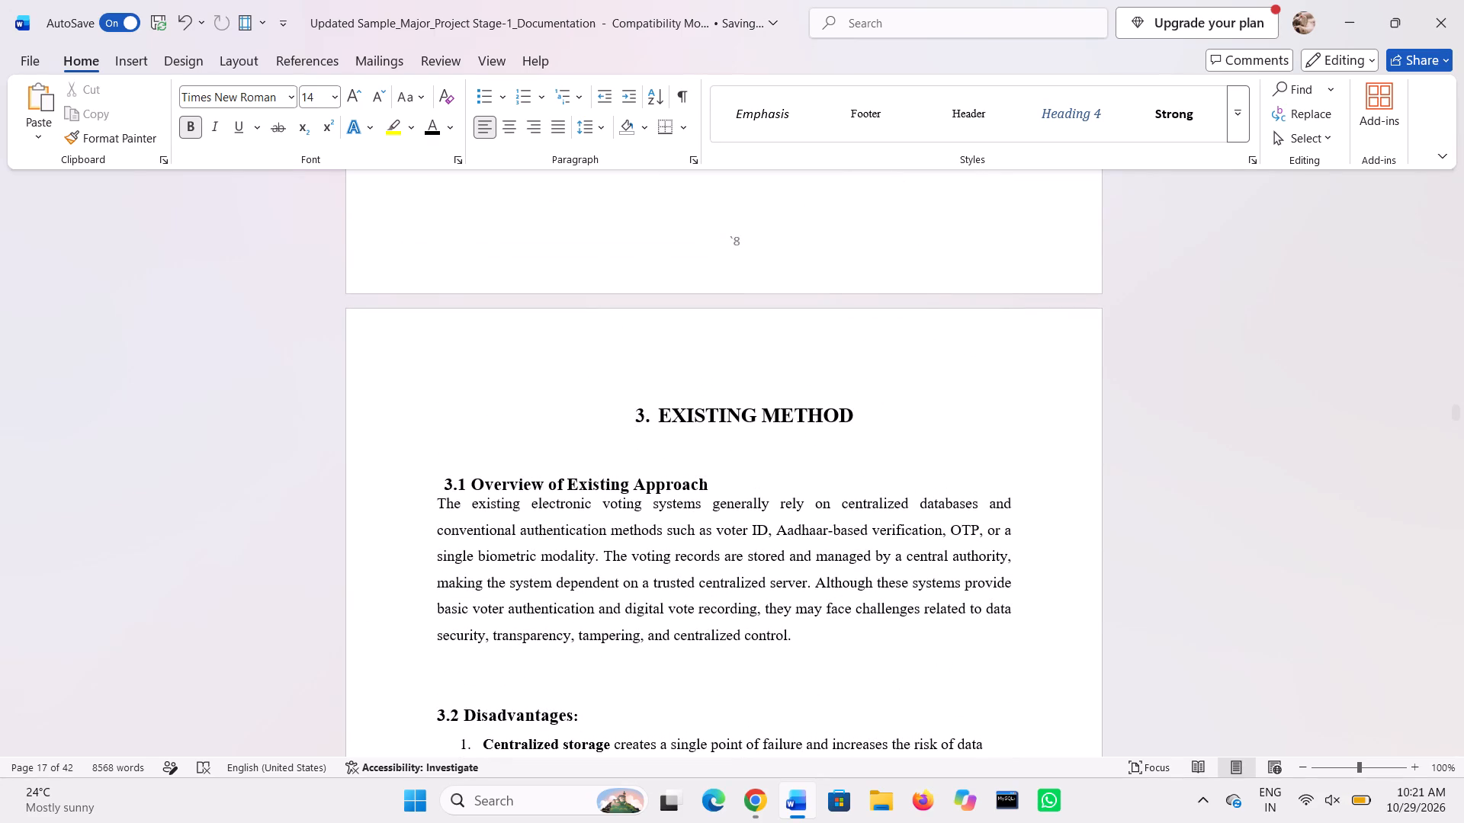
scroll(439, 556, "up", 2)
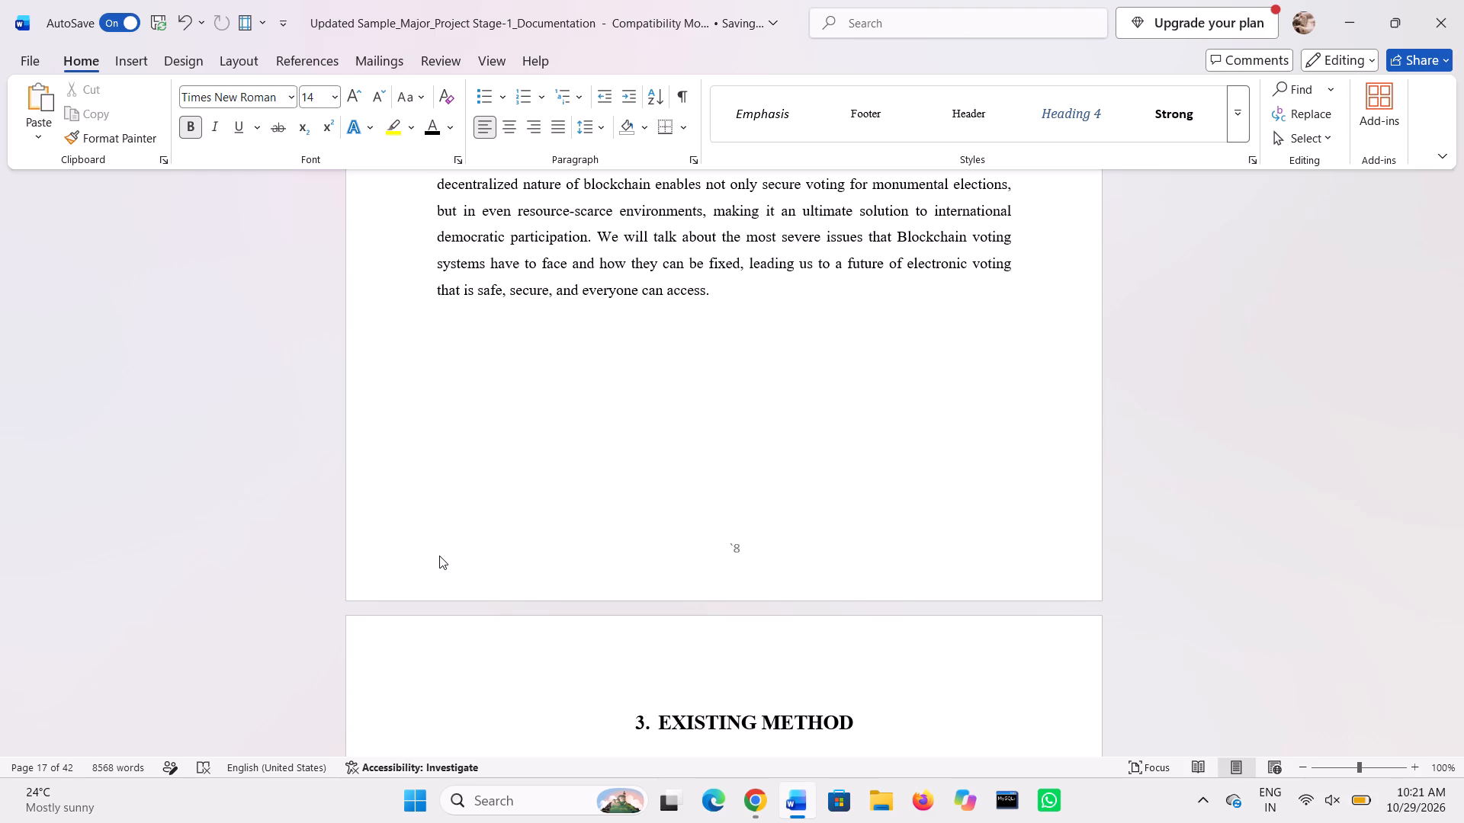
scroll(439, 556, "up", 12)
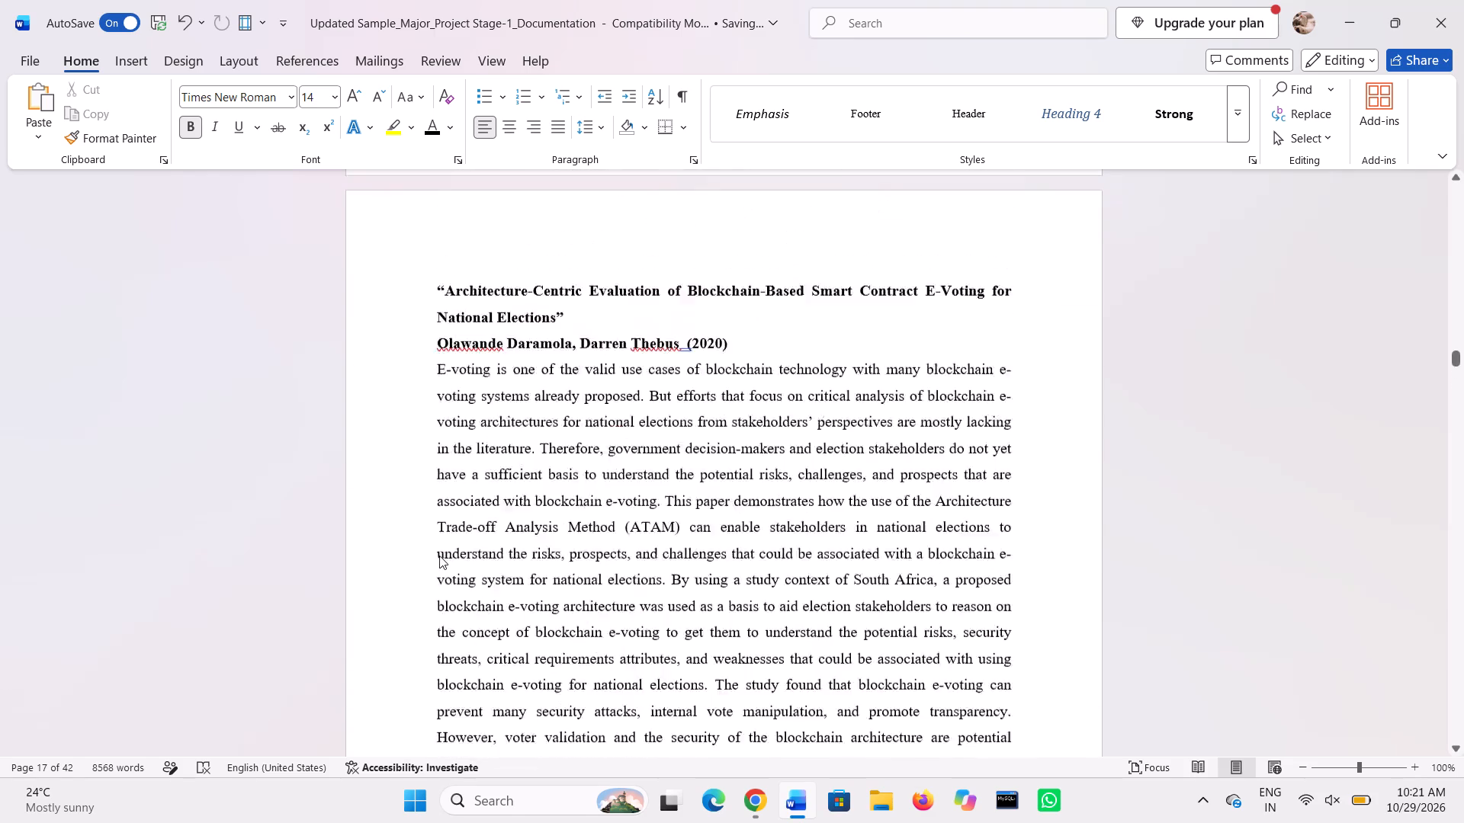
scroll(439, 556, "up", 10)
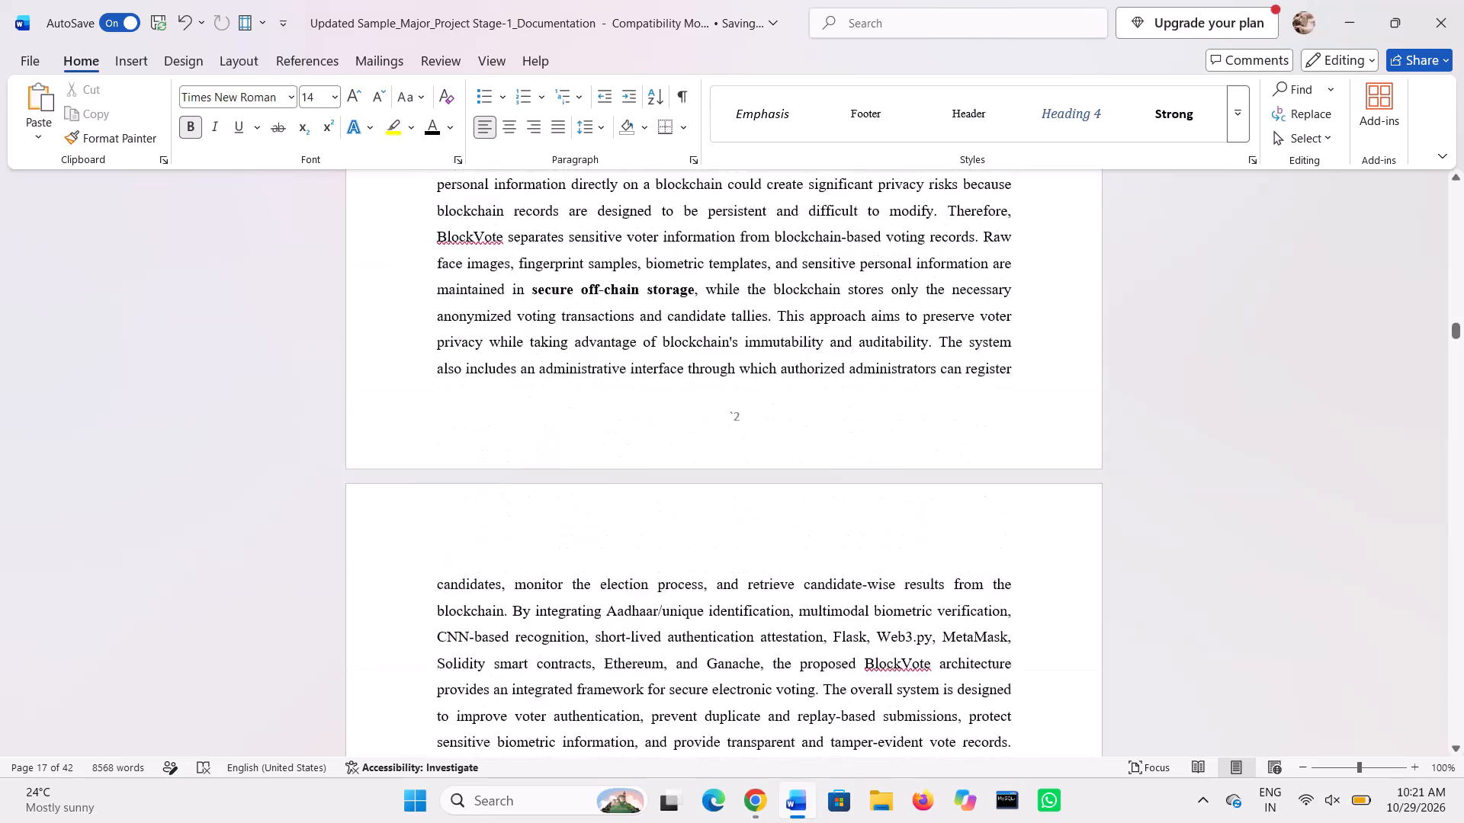
scroll(439, 556, "up", 8)
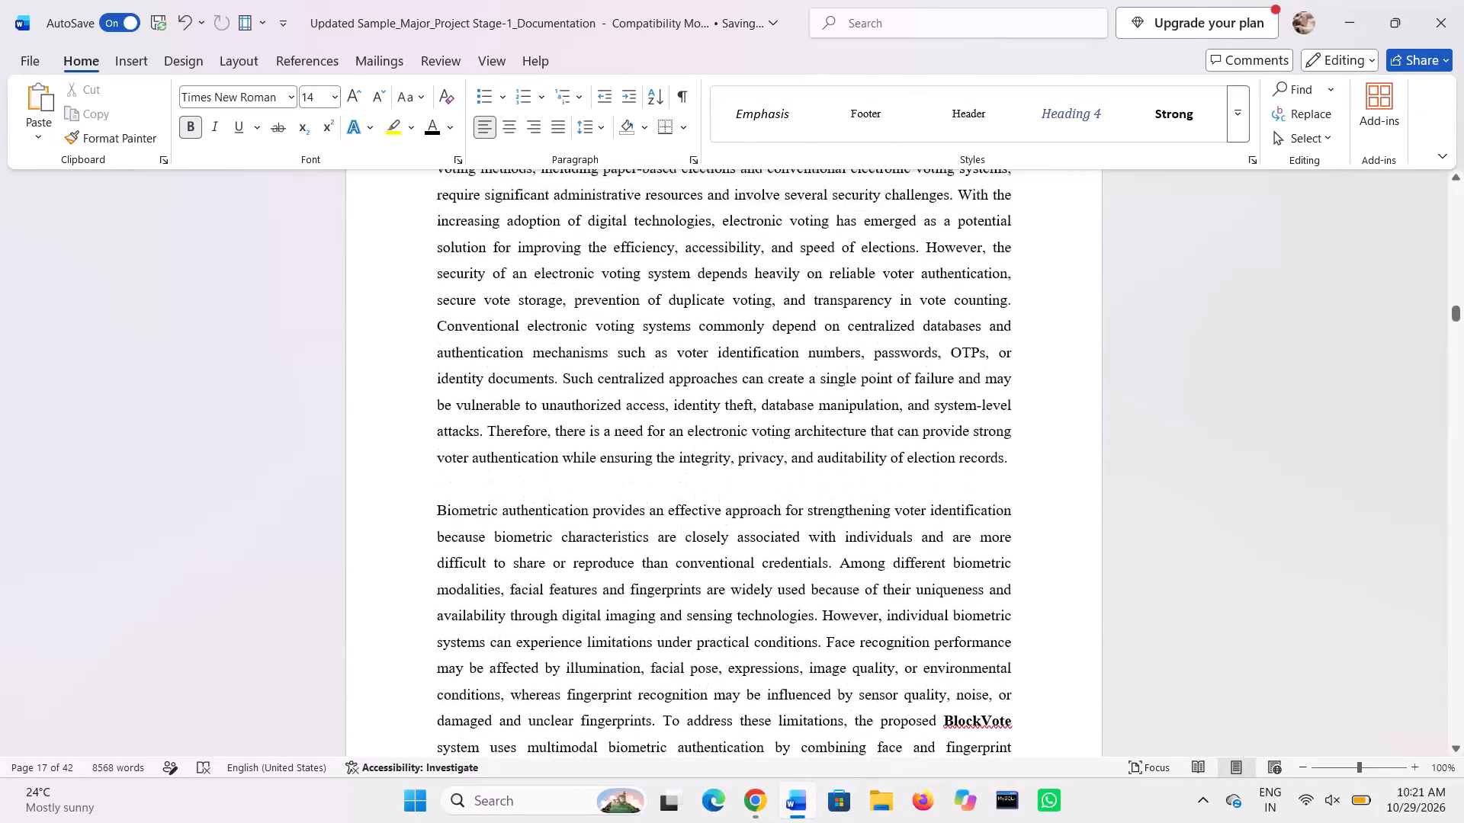
scroll(439, 556, "up", 8)
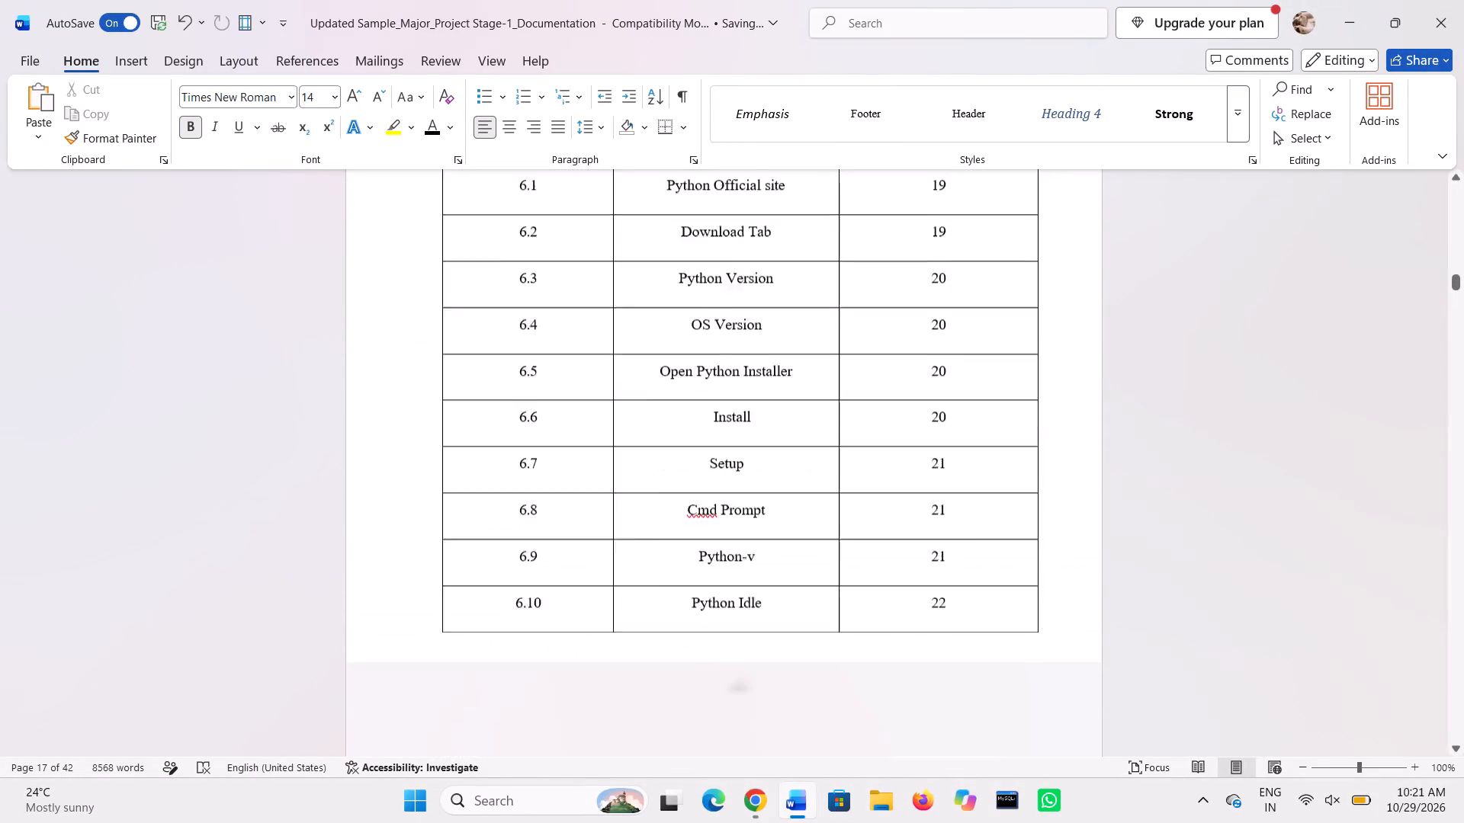
scroll(439, 556, "up", 2)
scroll(439, 556, "down", 1)
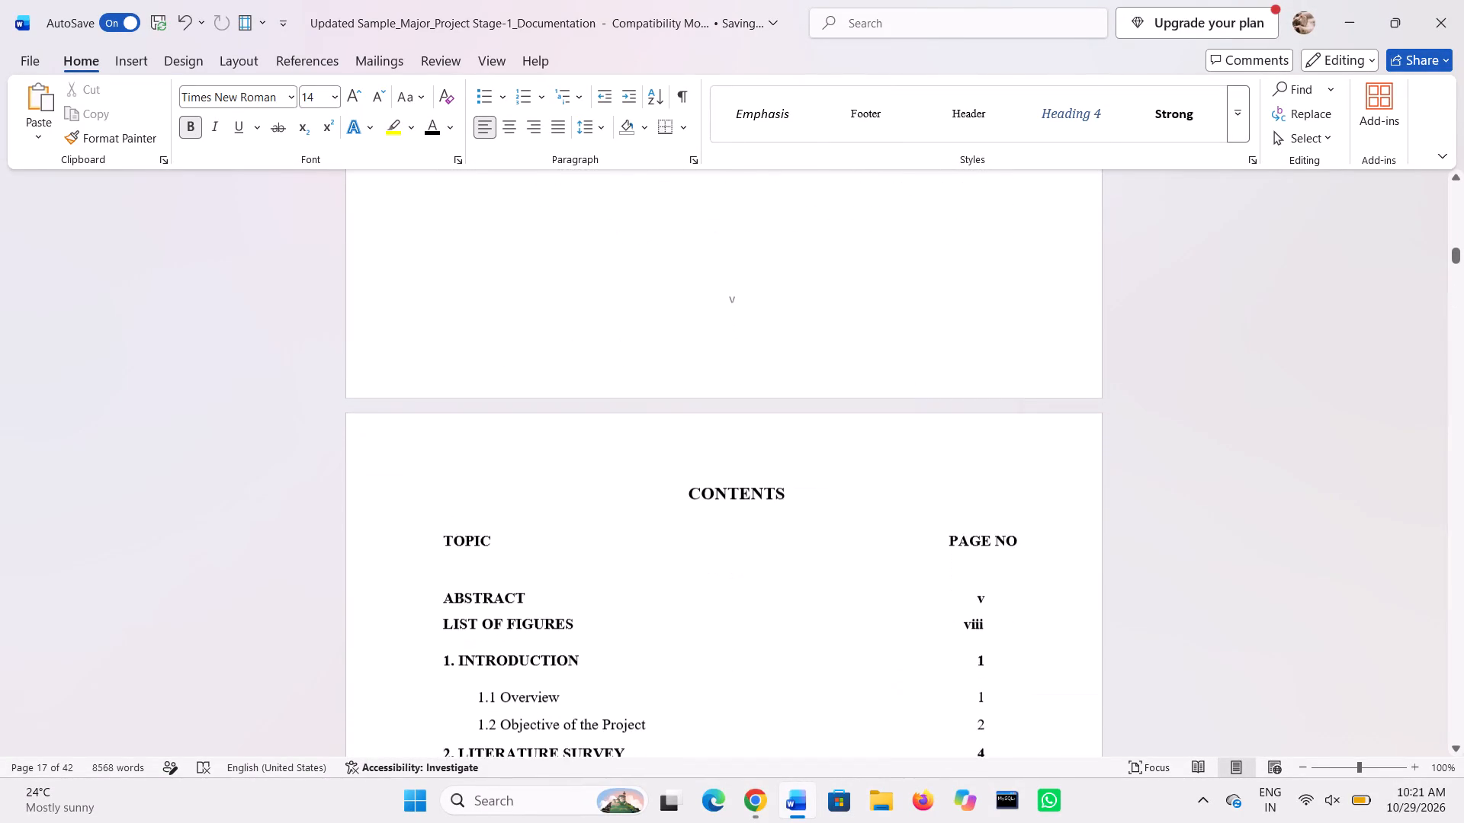
scroll(439, 556, "down", 2)
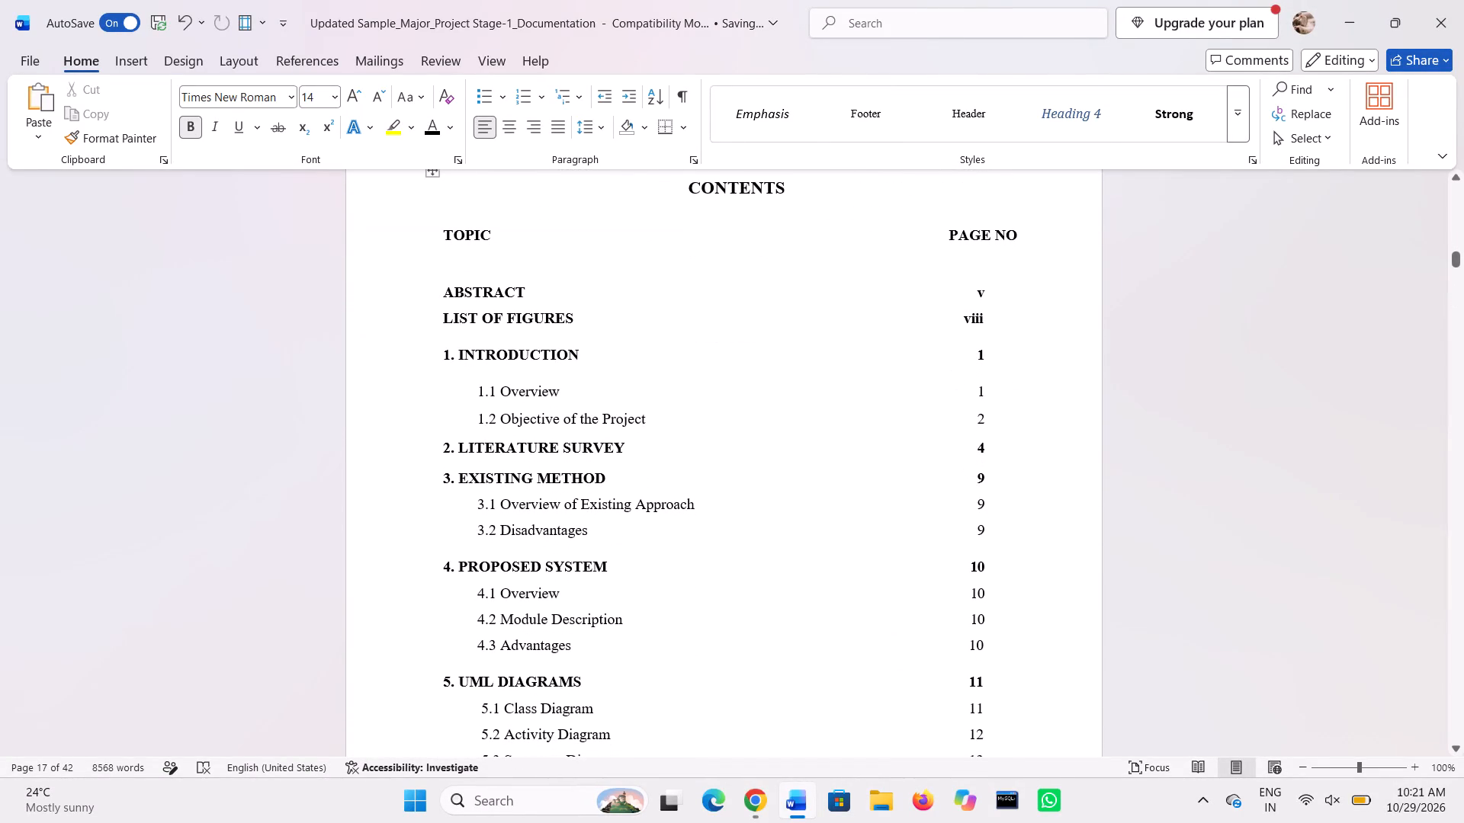
left_click(1000, 636)
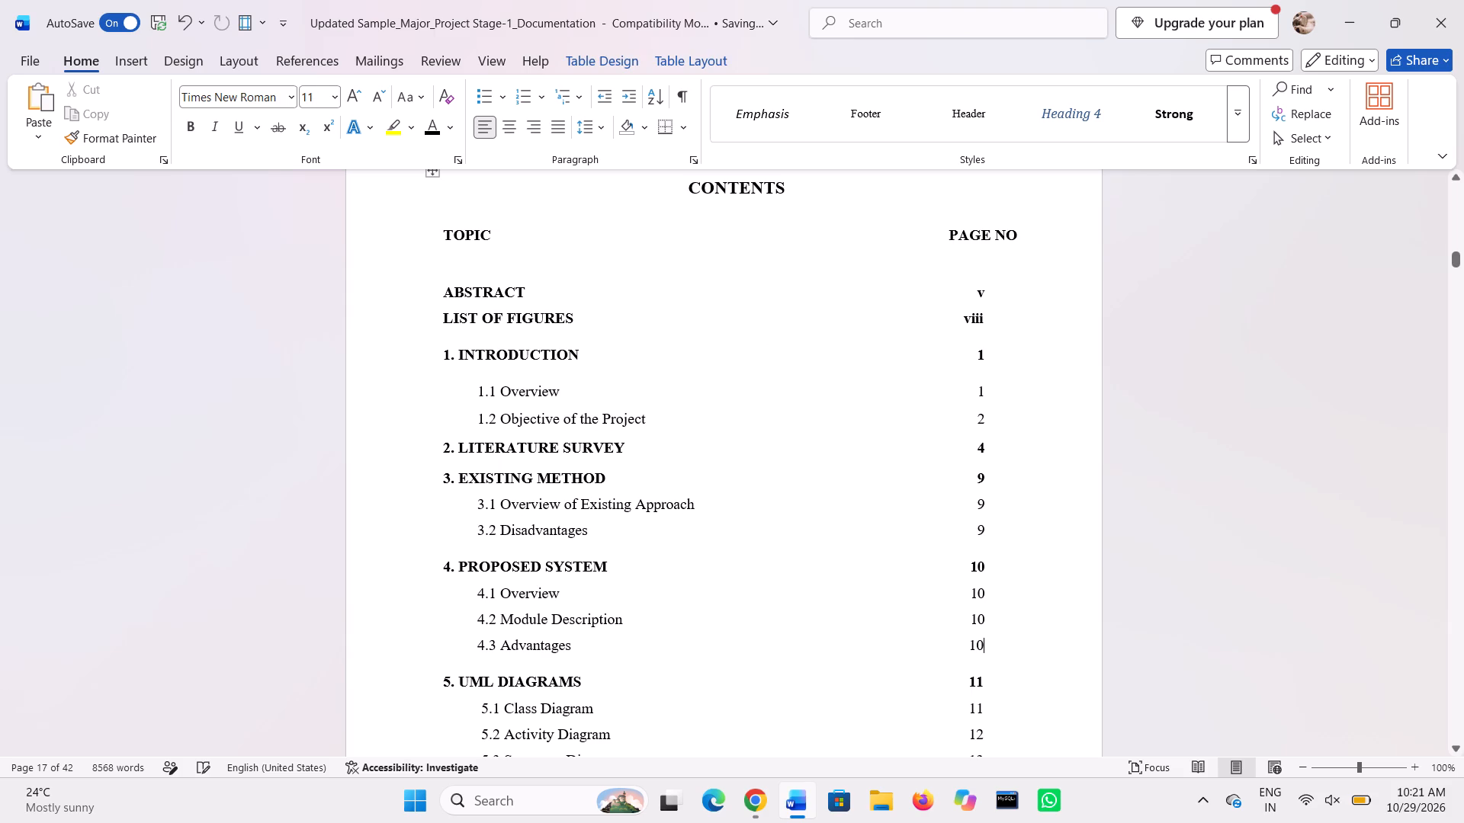
key("BackSpace")
type("11")
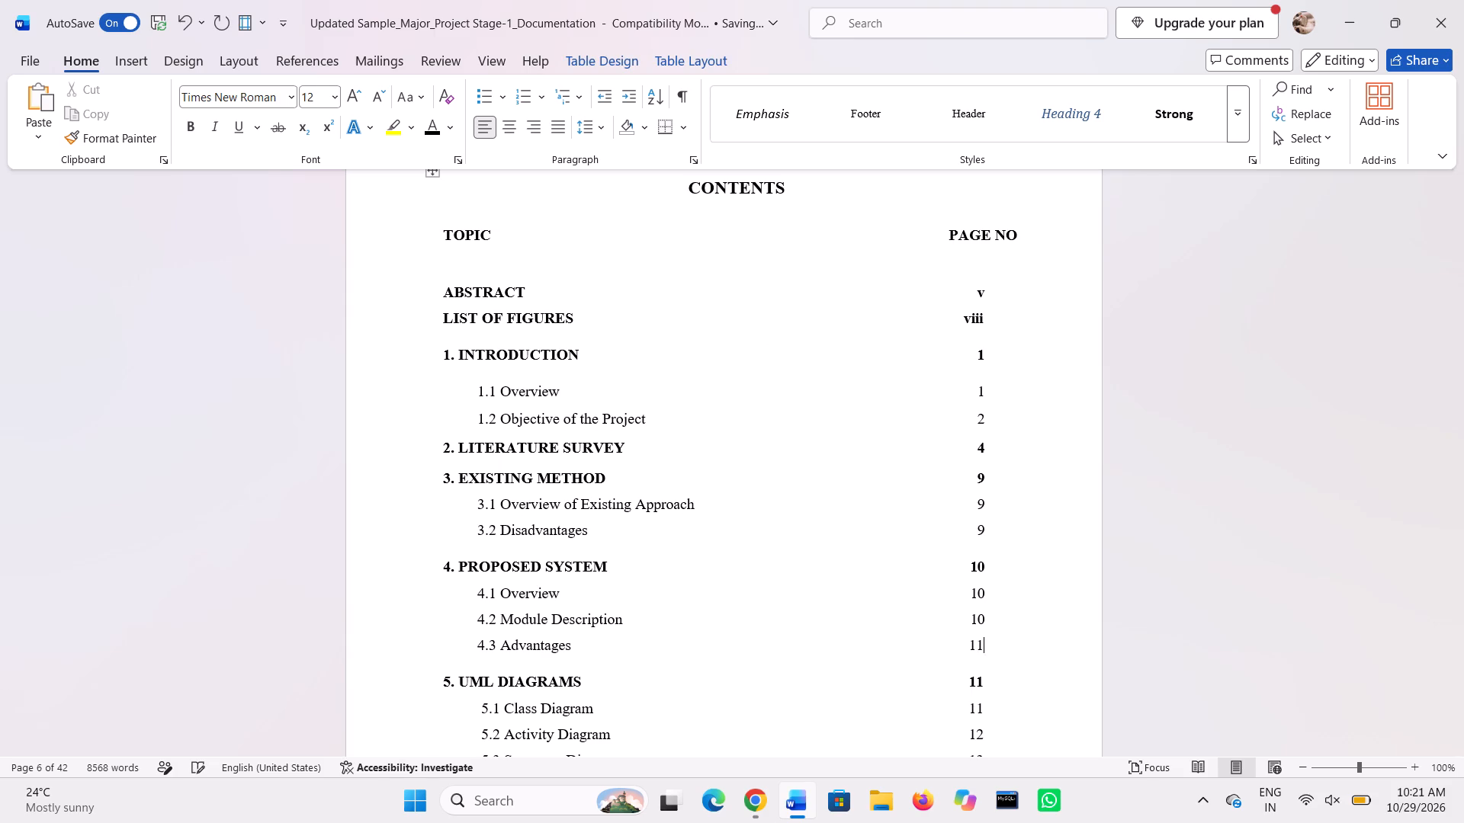
Adjust the spacing before the "4.3 Advantages" page number so it lines up with the other page numbers in the contents table.
scroll(994, 639, "down", 1)
left_click(970, 598)
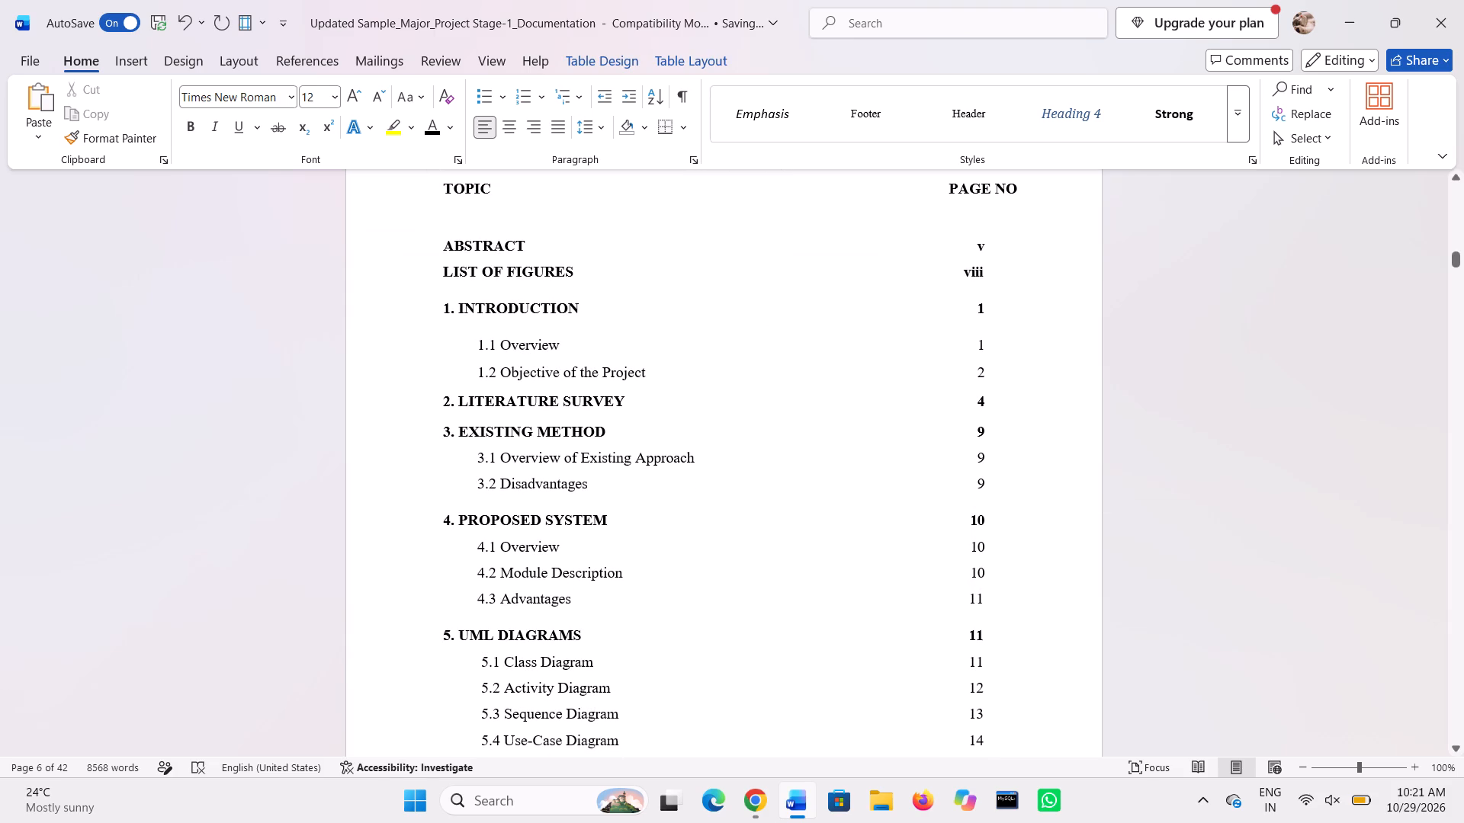
key("space")
key("BackSpace")
key("BackSpace")
key("space")
key("space")
key("space")
key("space")
key("space")
key("space")
key("space")
key("space")
key("space")
key("space")
key("space")
key("space")
key("space")
key("space")
key("space")
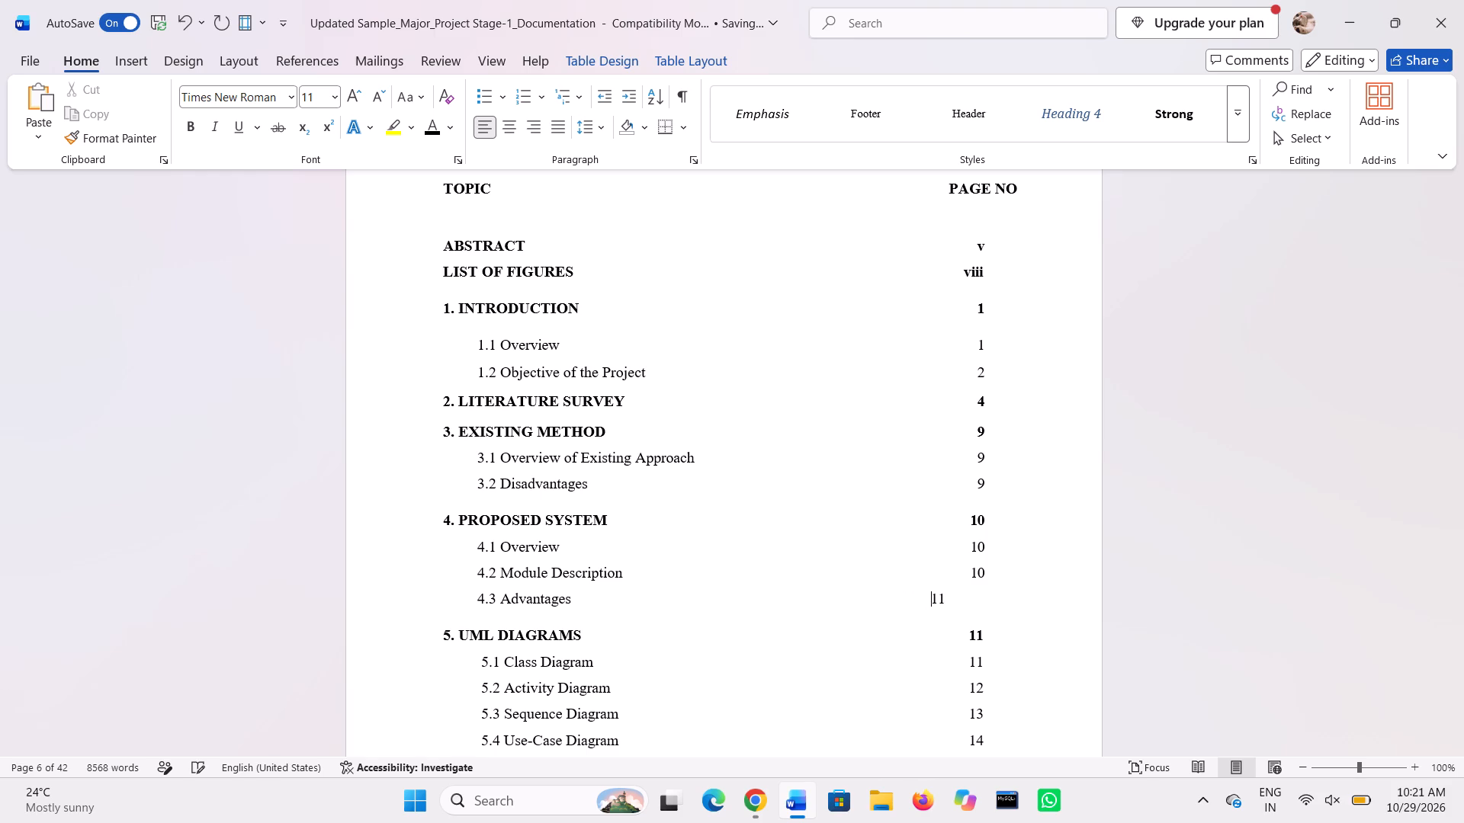
key("space")
key("space")
key("space")
key("space")
key("space")
key("space")
key("space")
key("space")
key("space")
key("space")
key("space")
left_click(974, 634)
left_click(976, 602)
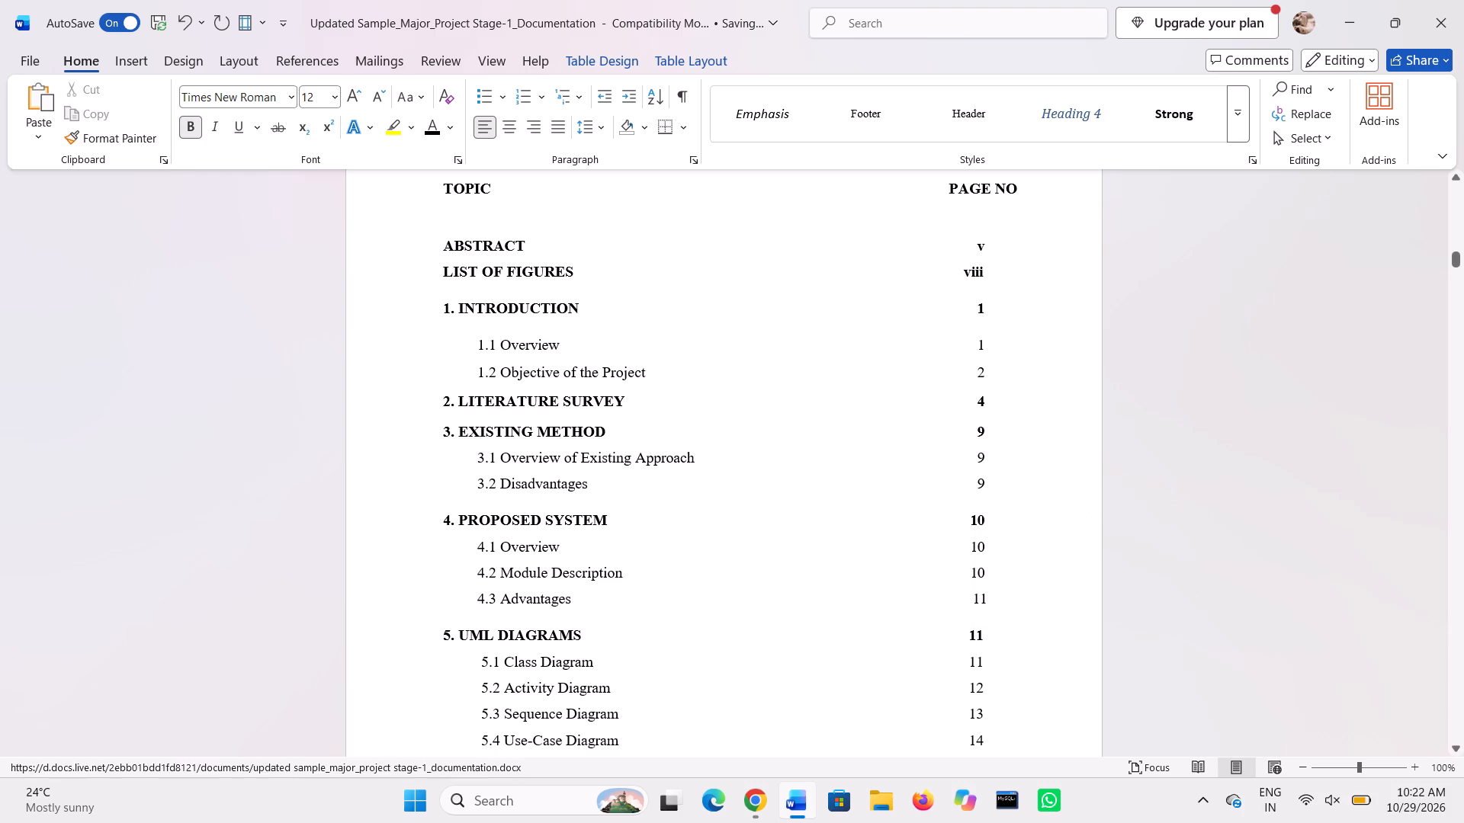
key("BackSpace")
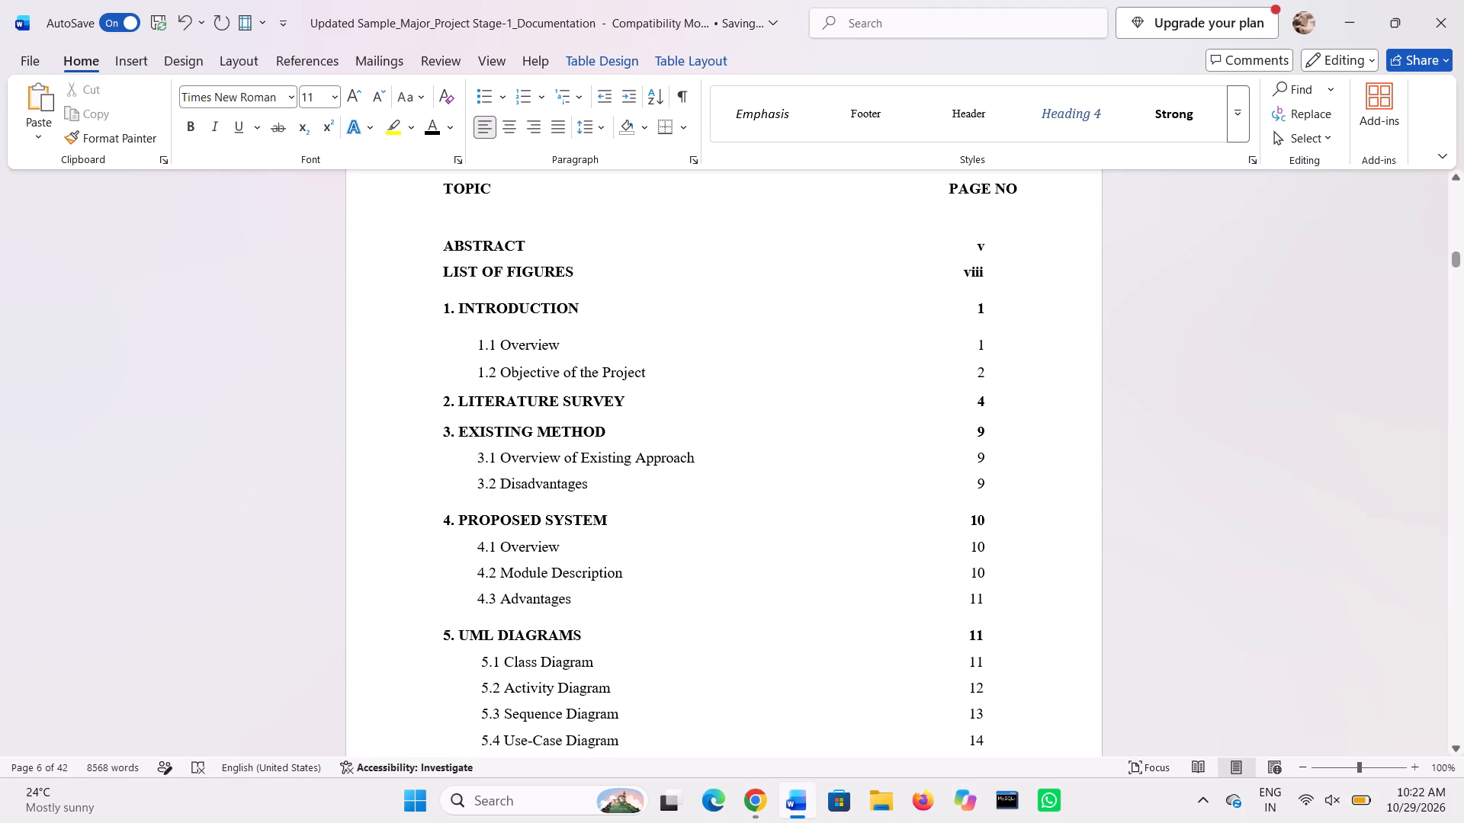
Set the page number of the "5. UML DIAGRAMS" entry in the contents table to 12.
left_click(982, 636)
key("BackSpace")
key("2")
key("BackSpace")
type("`1")
key("2")
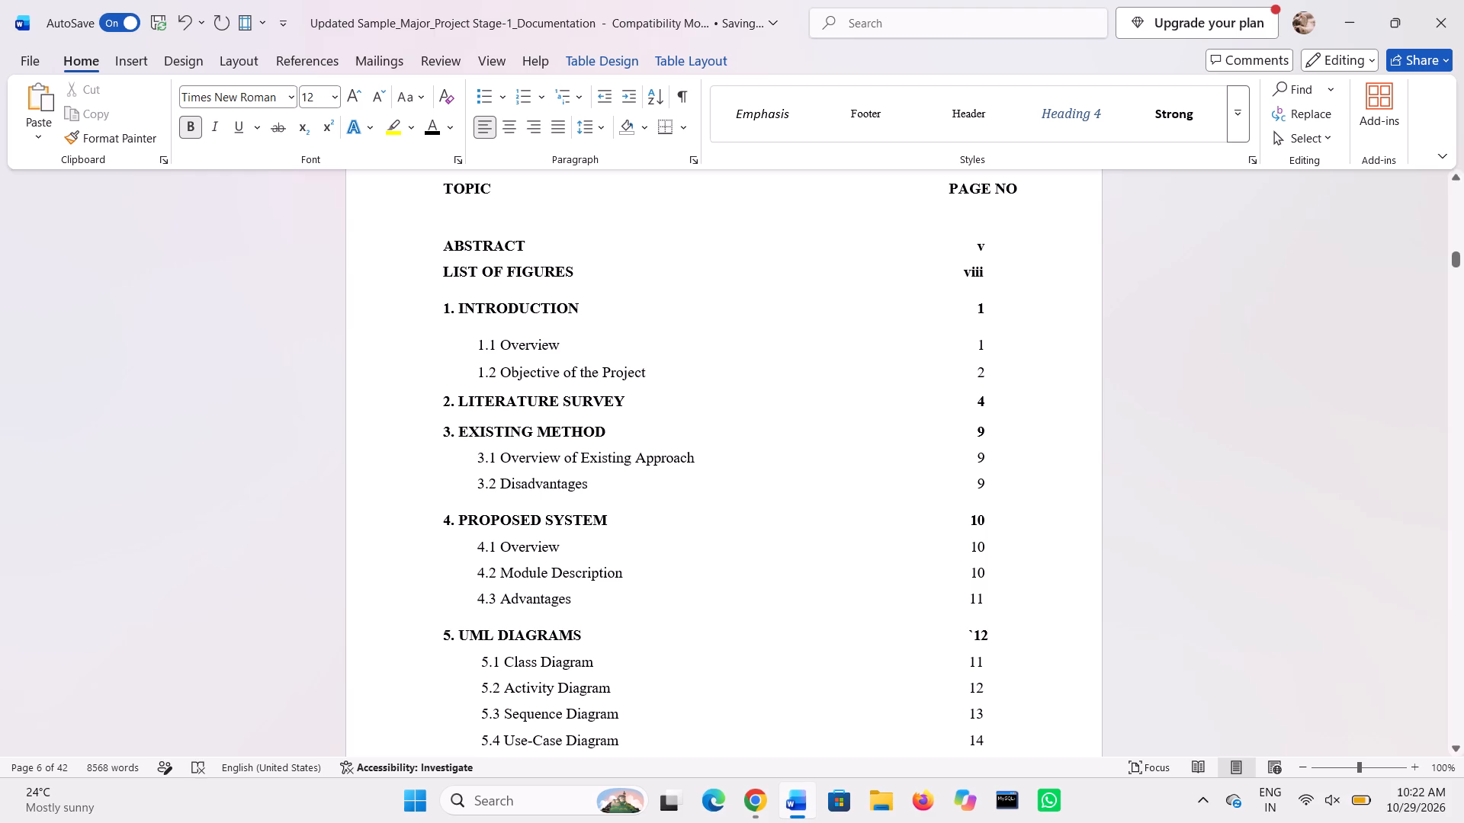
scroll(805, 690, "down", 1)
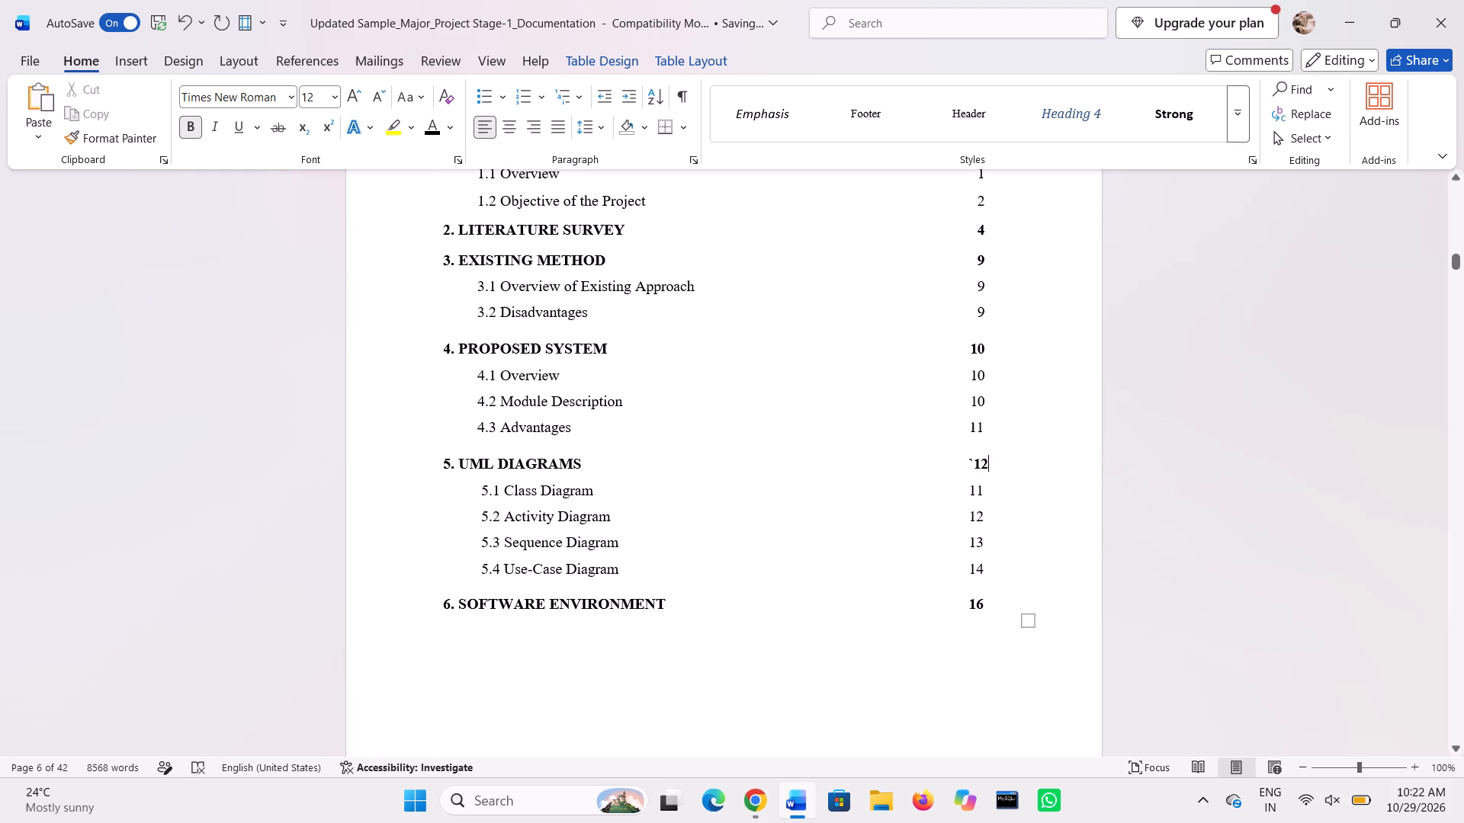
scroll(721, 682, "down", 1)
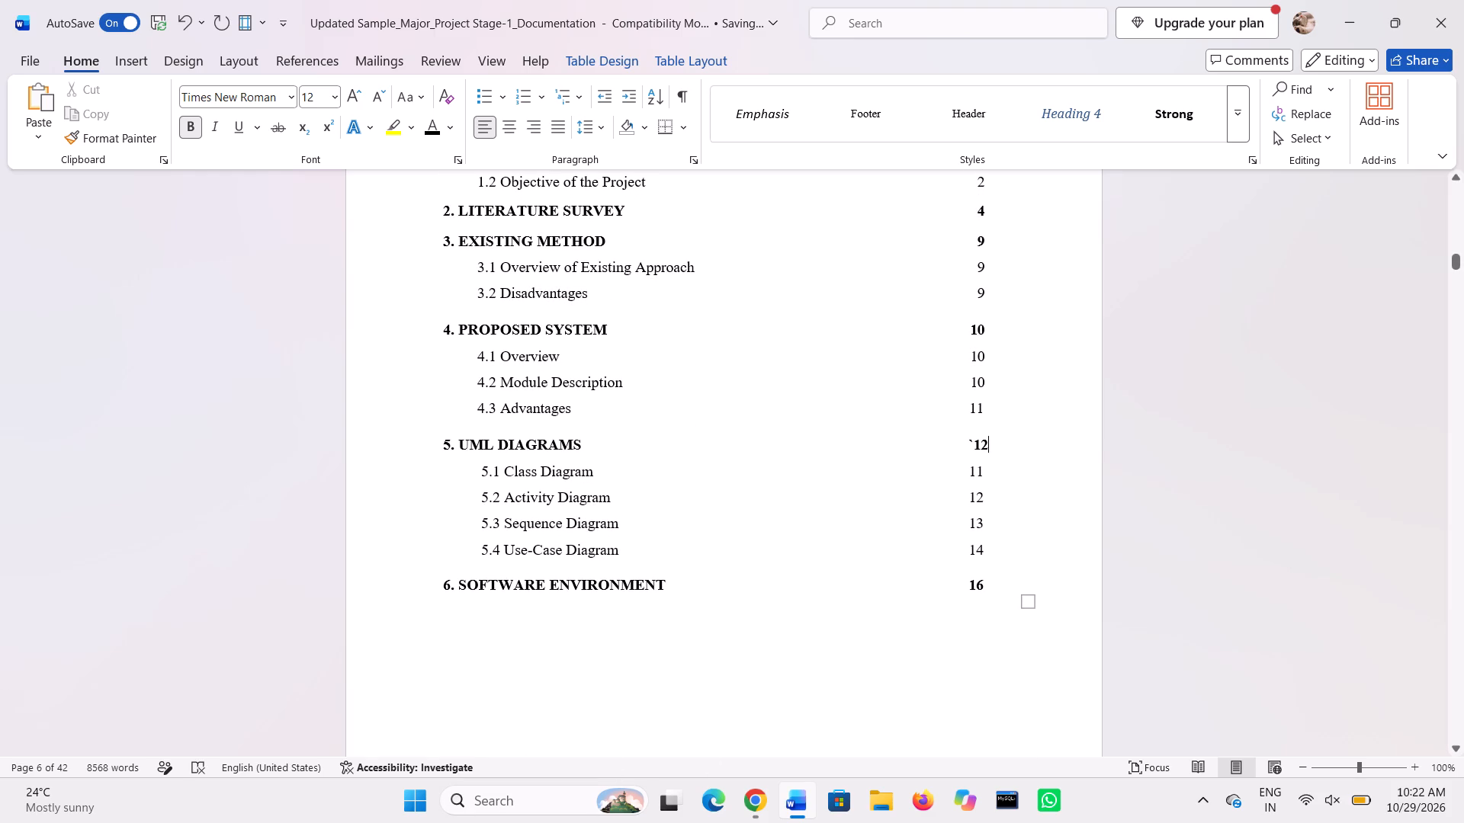
left_click(971, 447)
key("BackSpace")
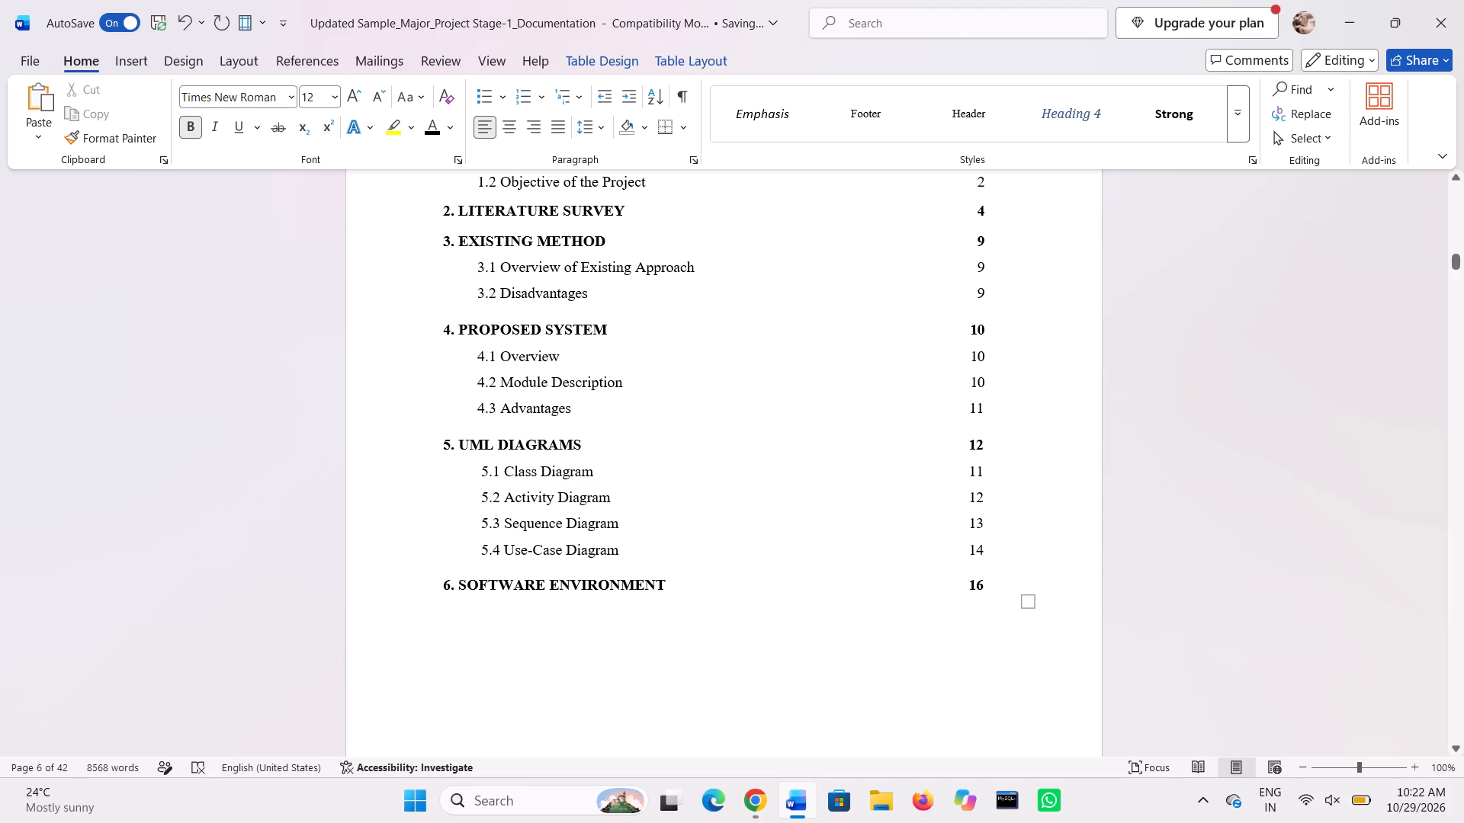
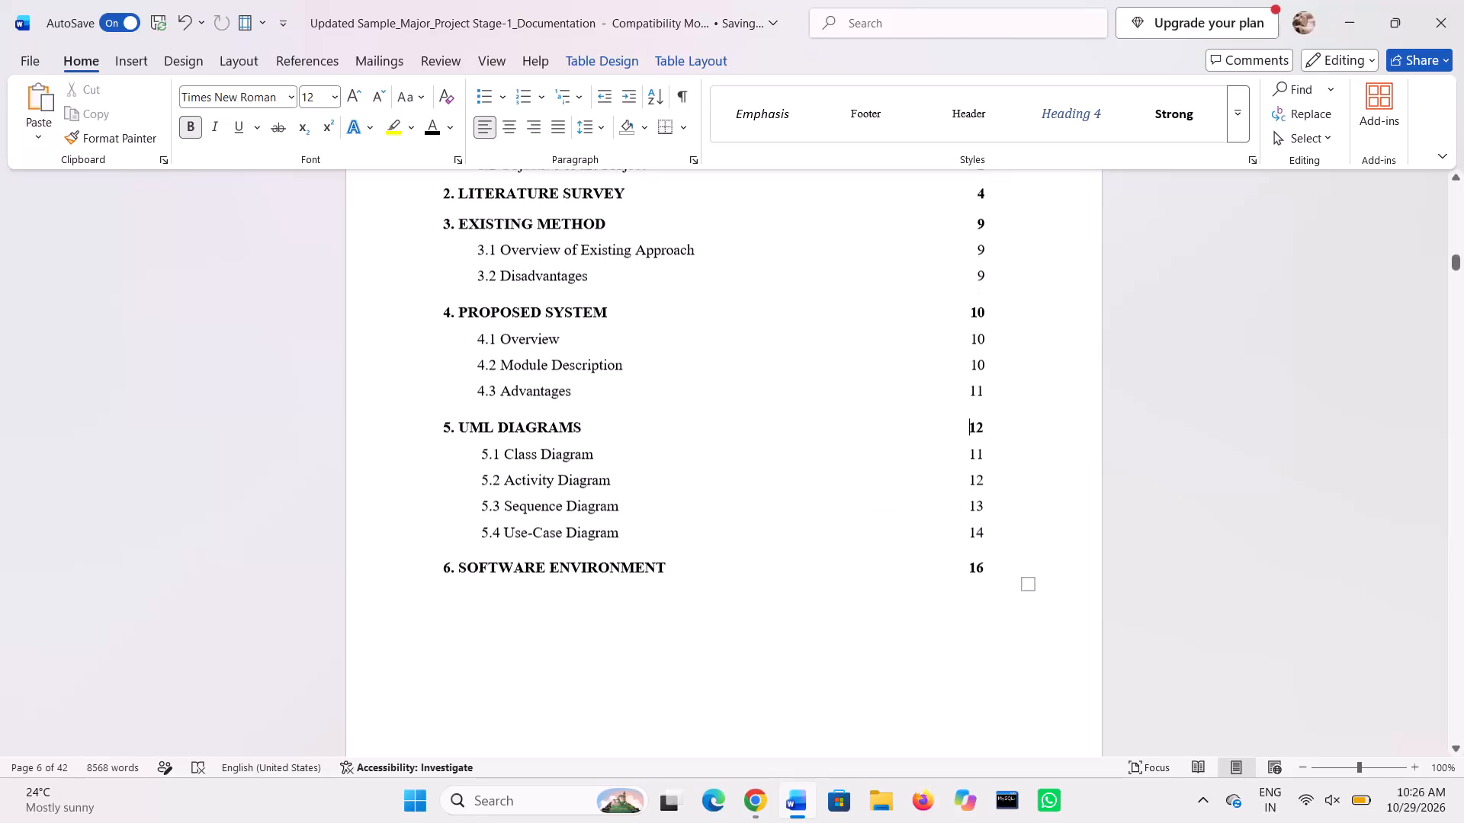
Look through the document body up to the UML Diagrams chapter to check which pages its diagram sections are on.
scroll(873, 505, "down", 1)
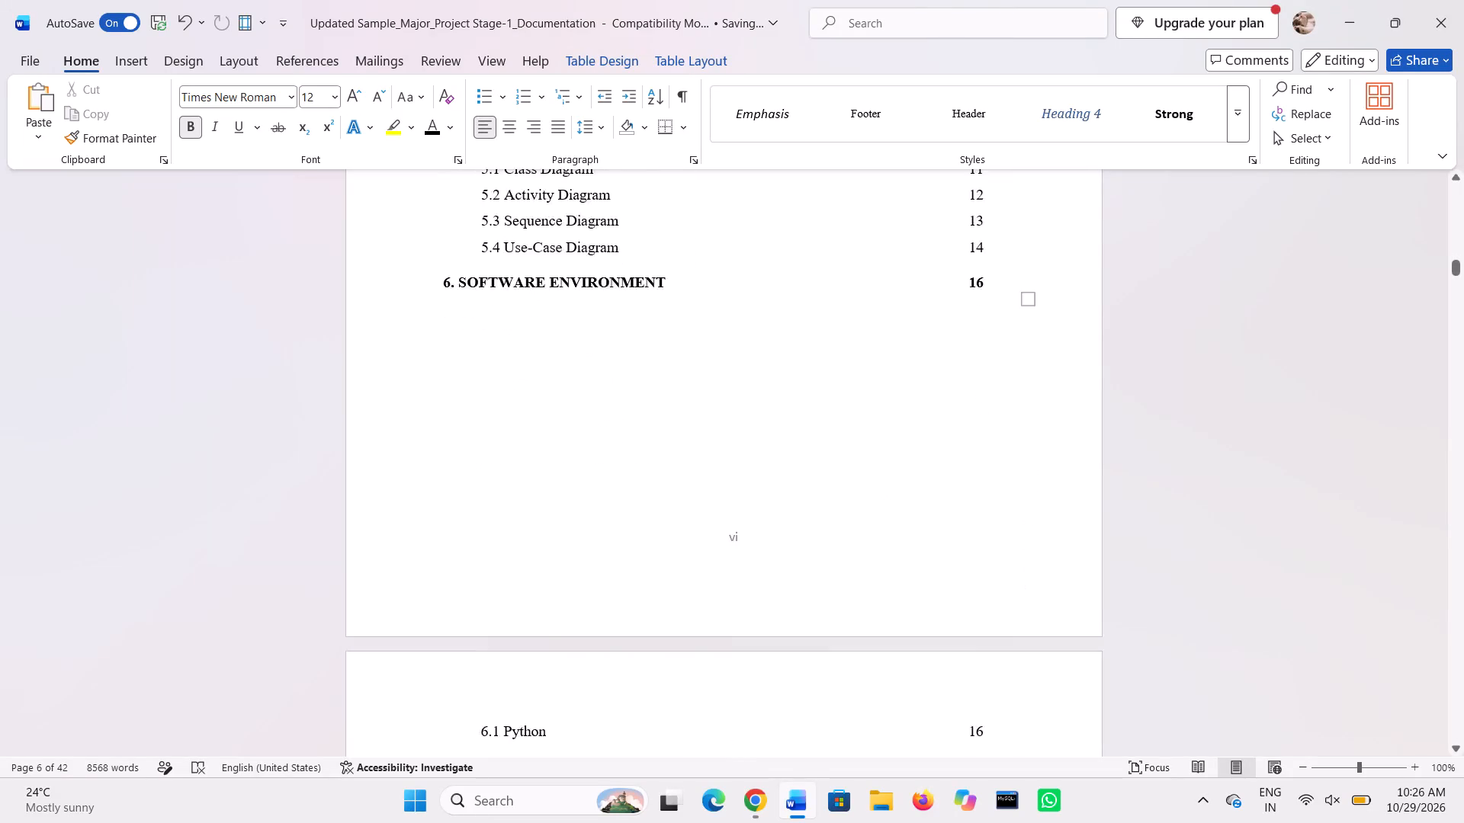
scroll(873, 505, "down", 5)
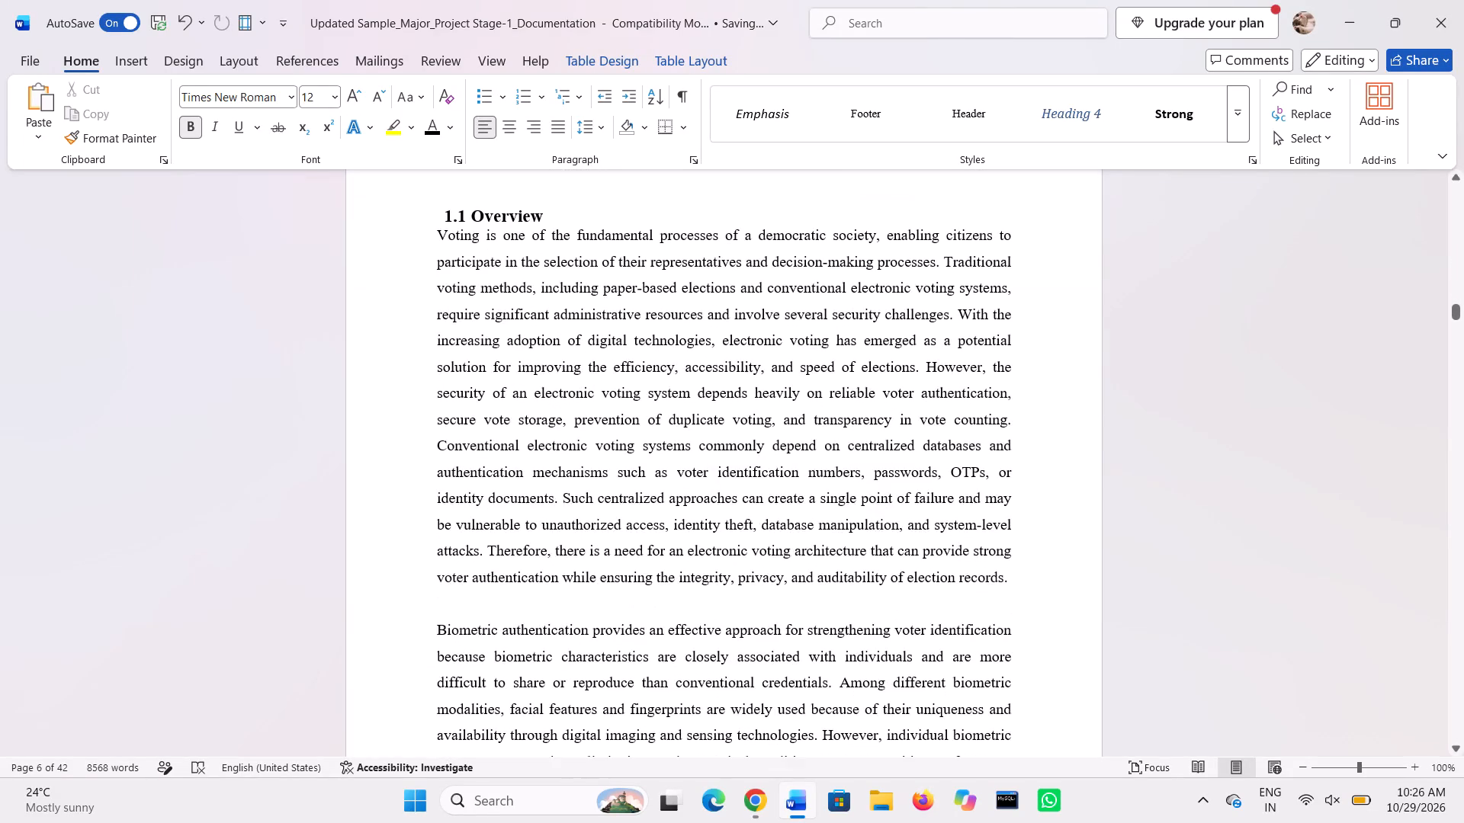
scroll(873, 505, "down", 3)
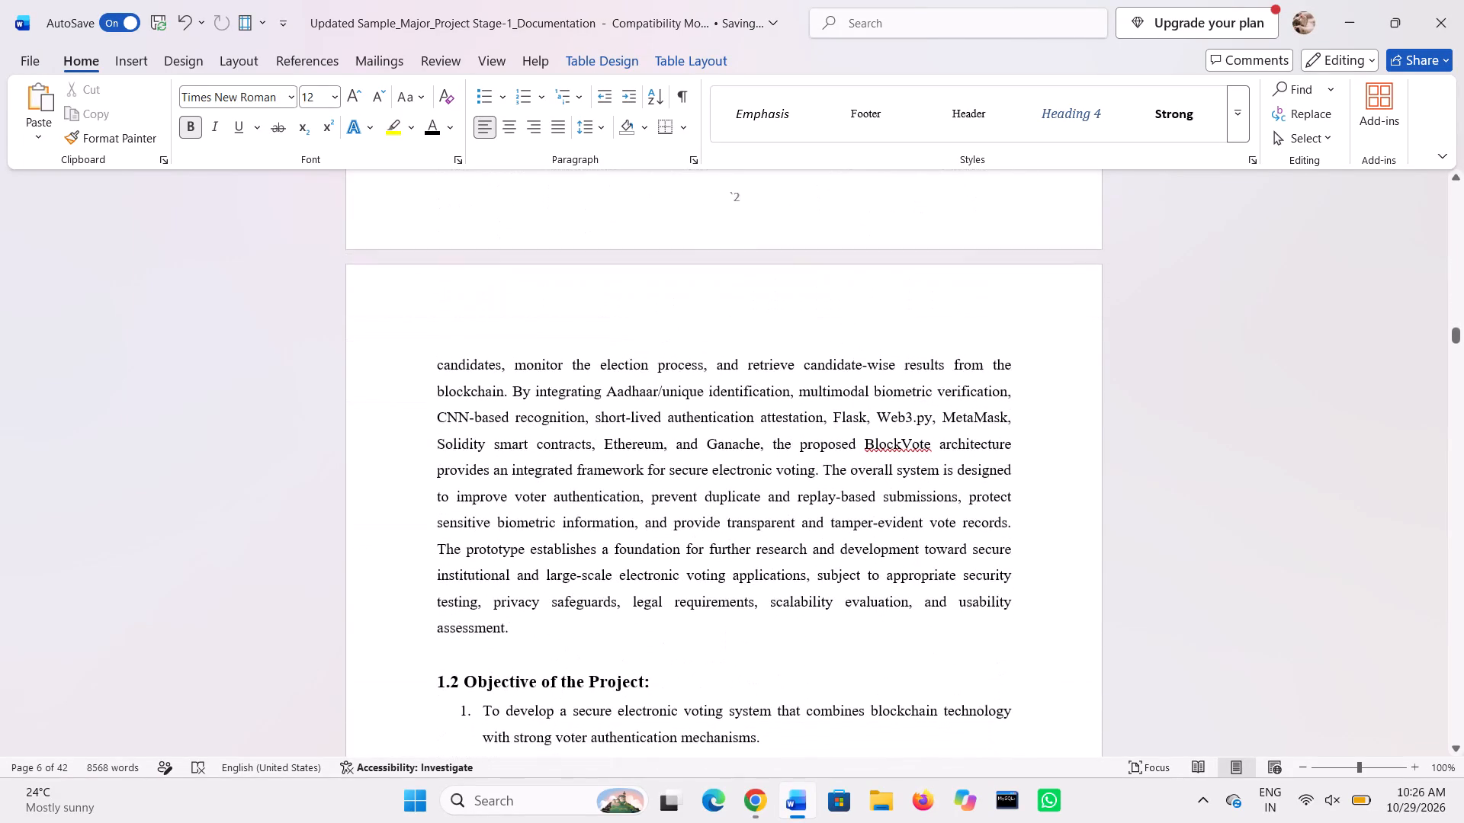
scroll(873, 505, "down", 4)
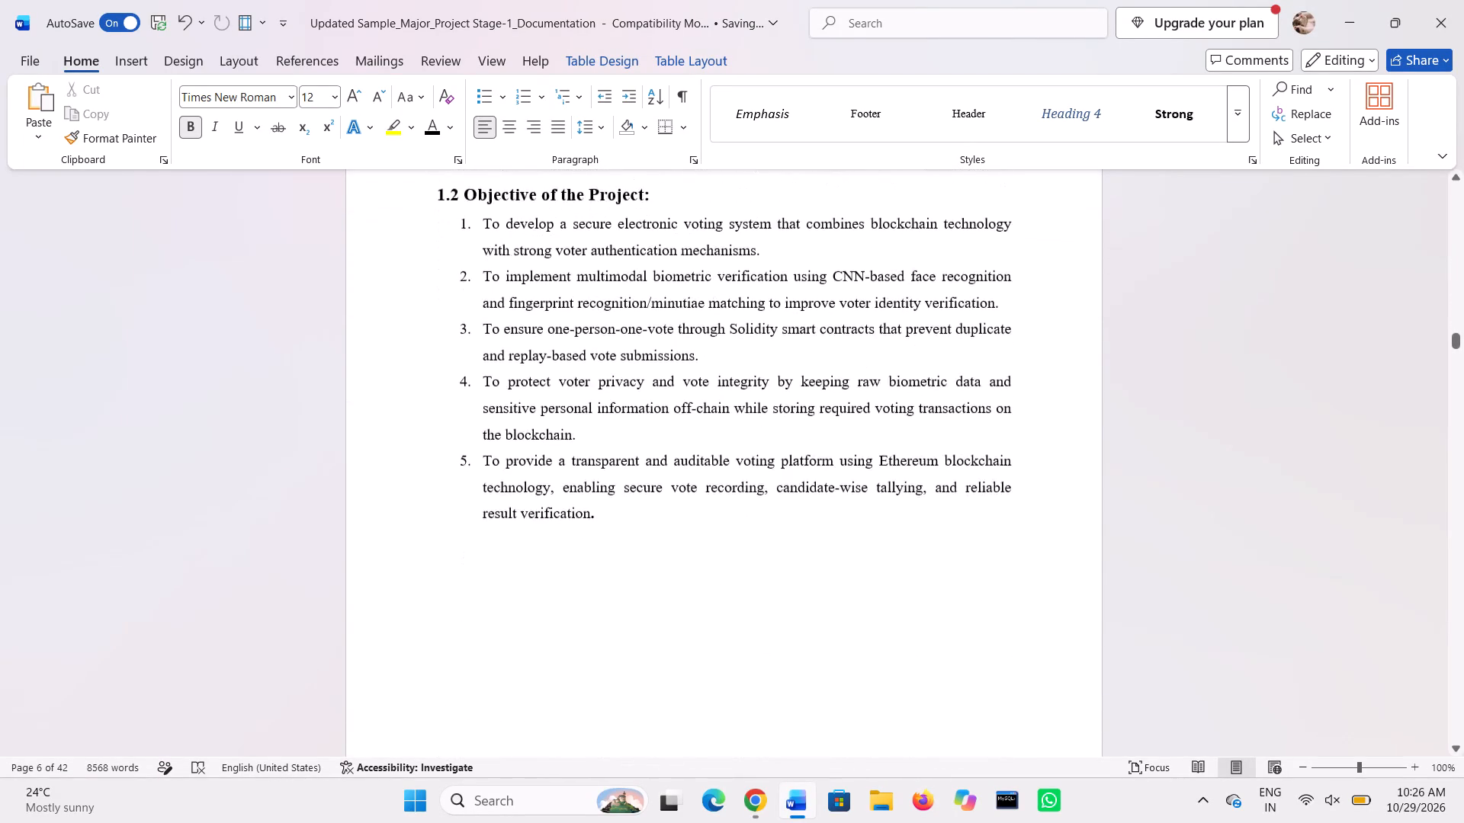
scroll(873, 505, "down", 4)
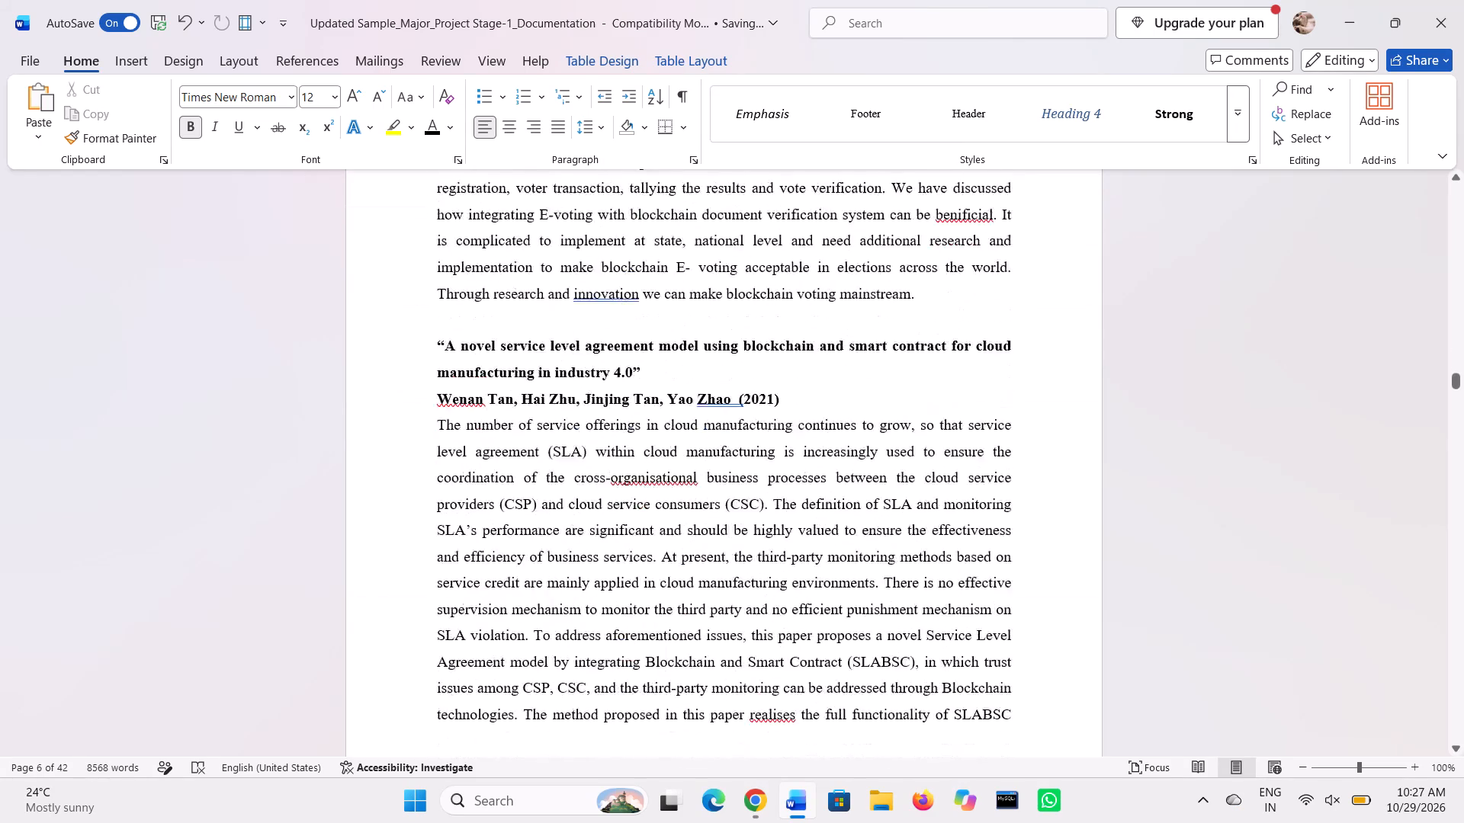
scroll(873, 505, "down", 2)
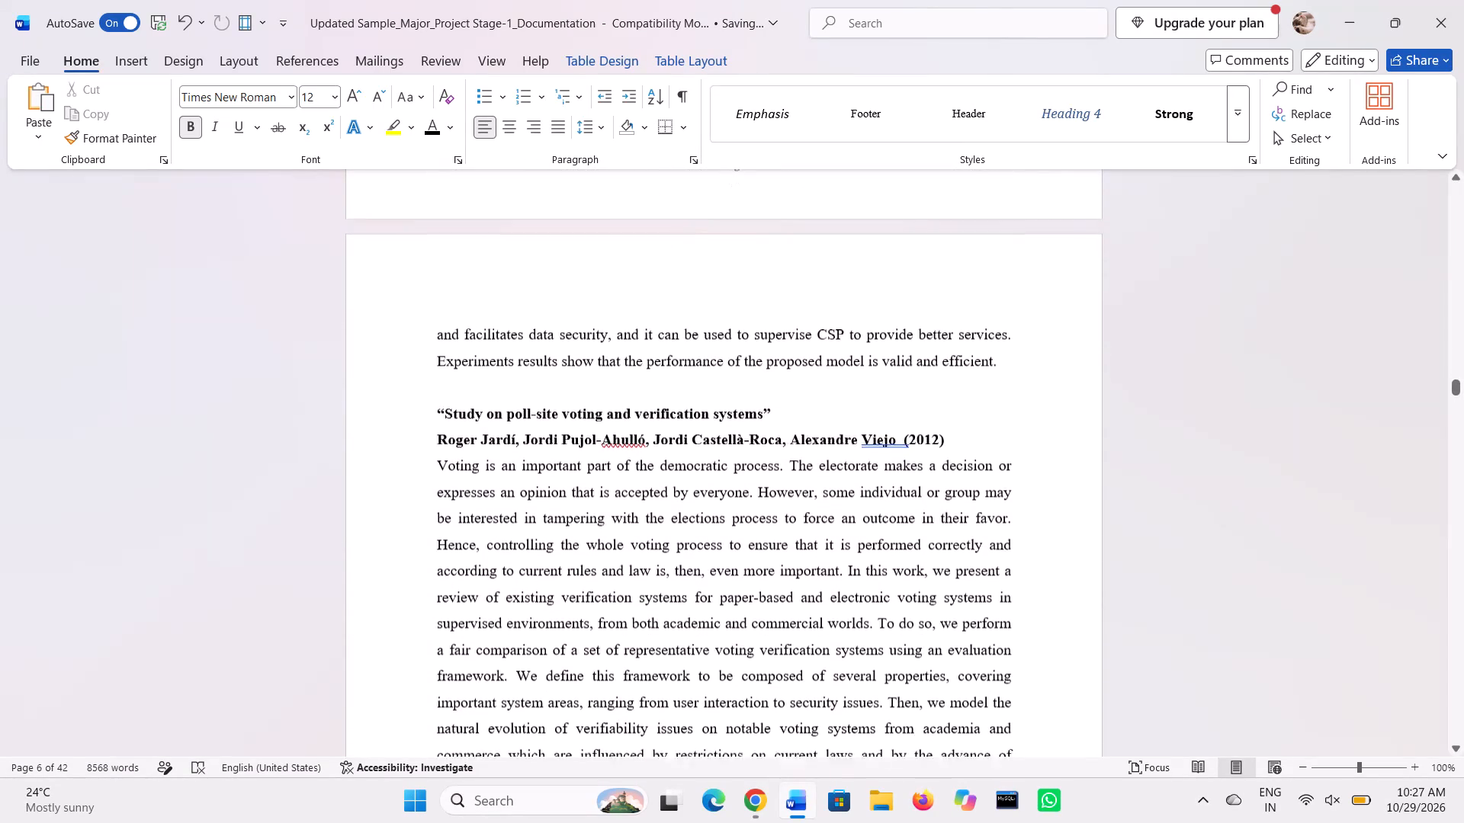
scroll(873, 505, "down", 4)
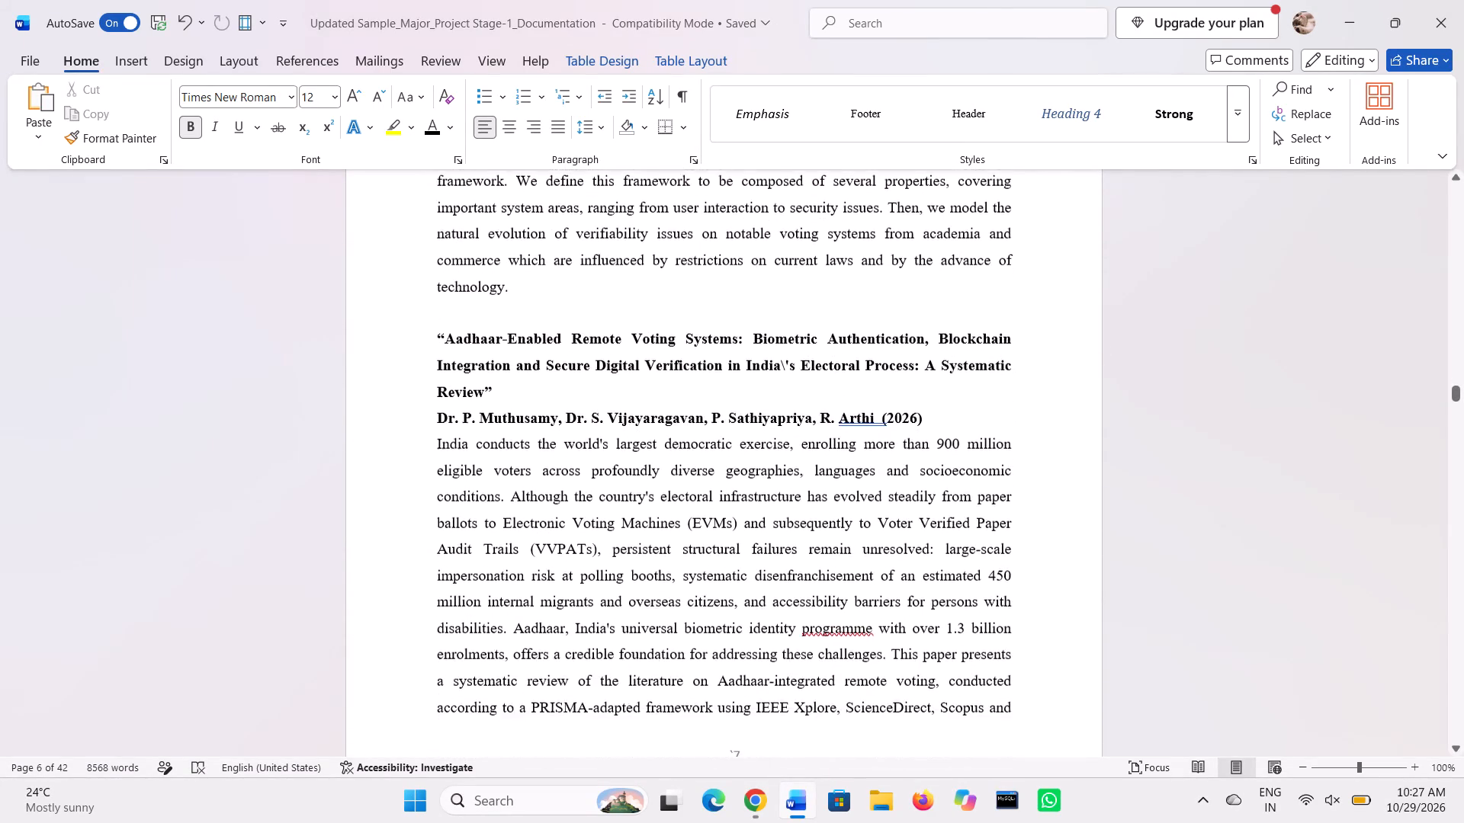
scroll(873, 505, "down", 4)
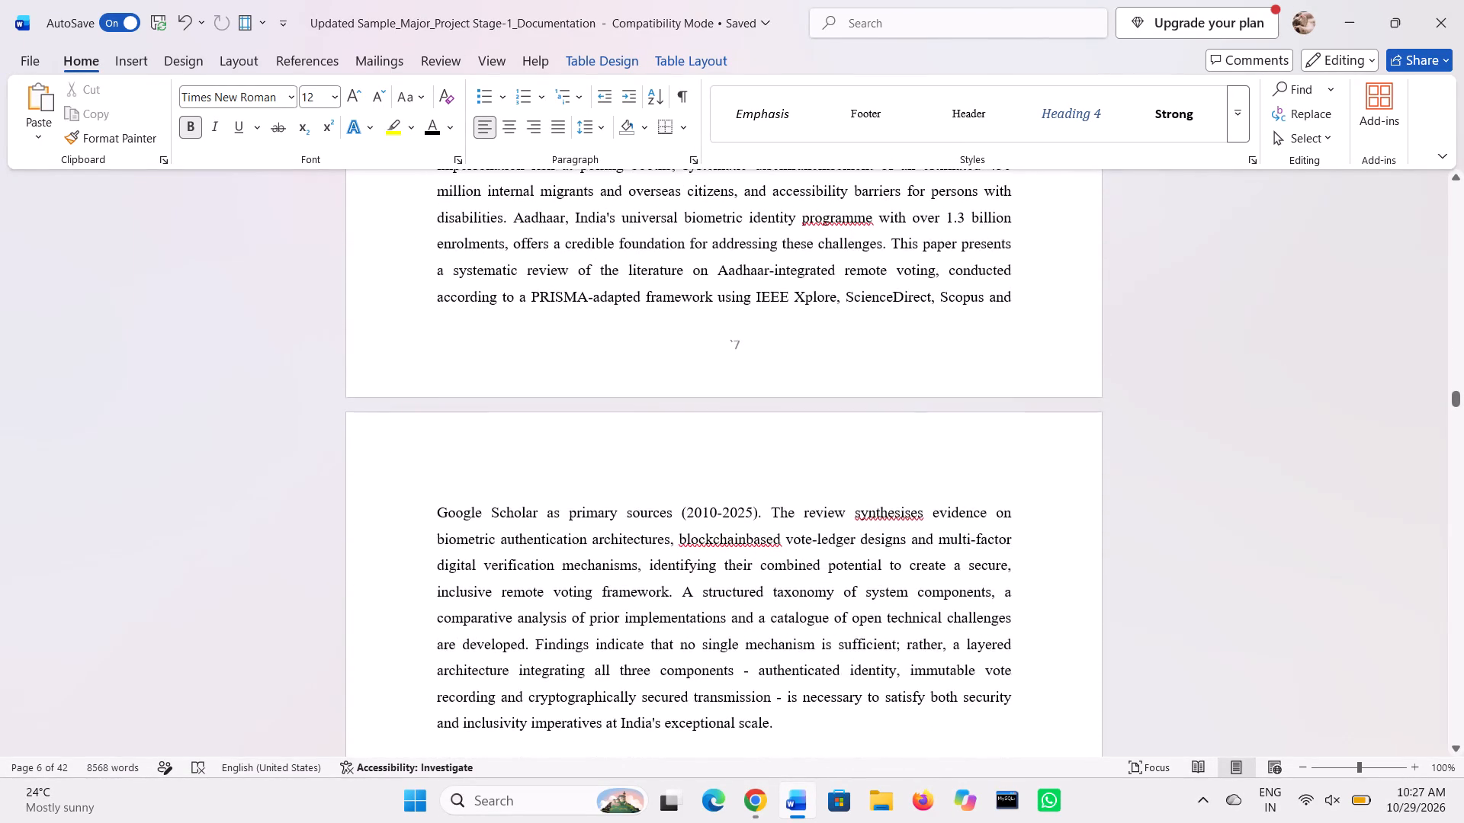
scroll(873, 505, "down", 2)
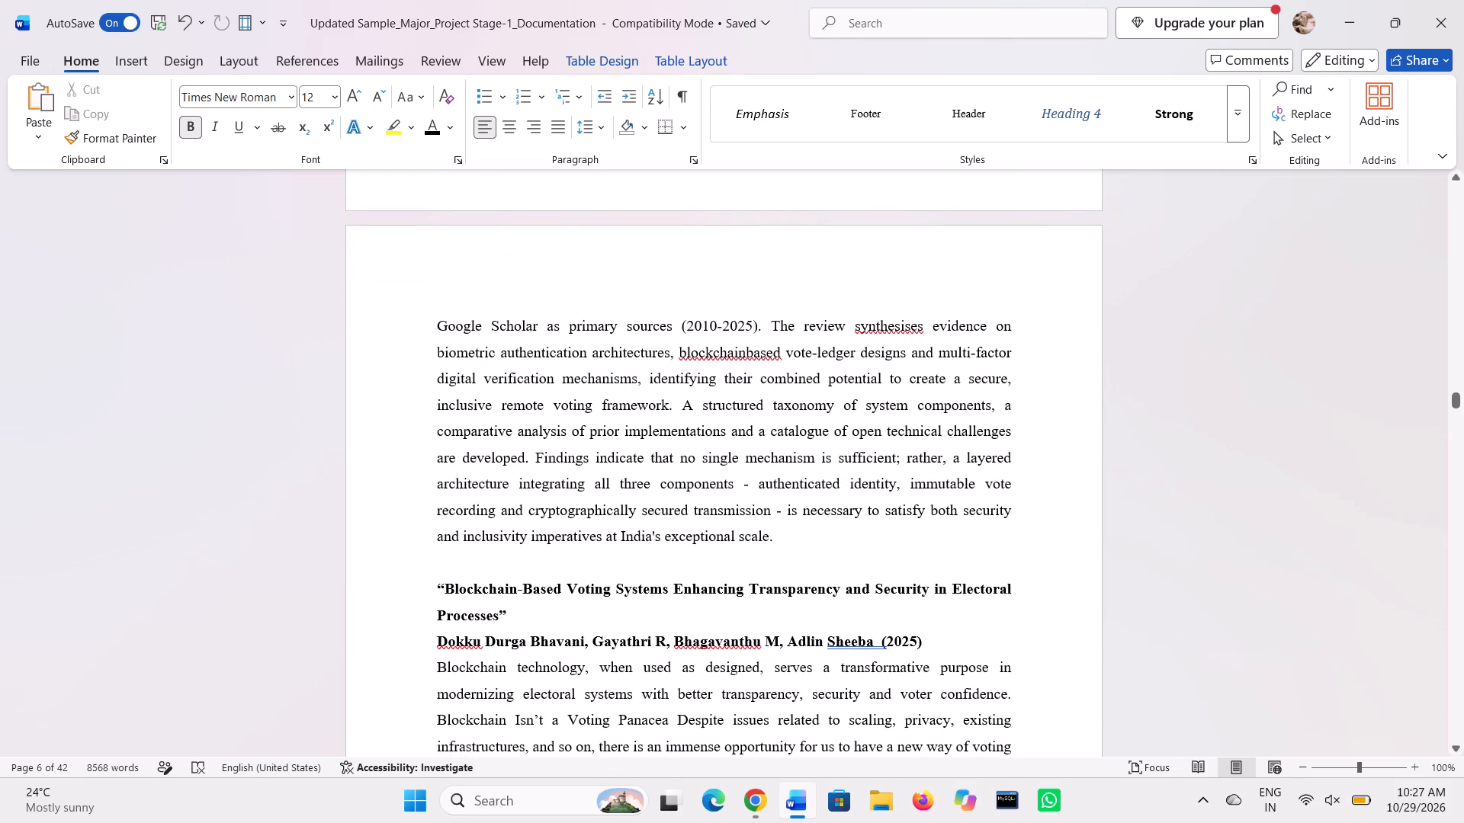
scroll(769, 363, "down", 6)
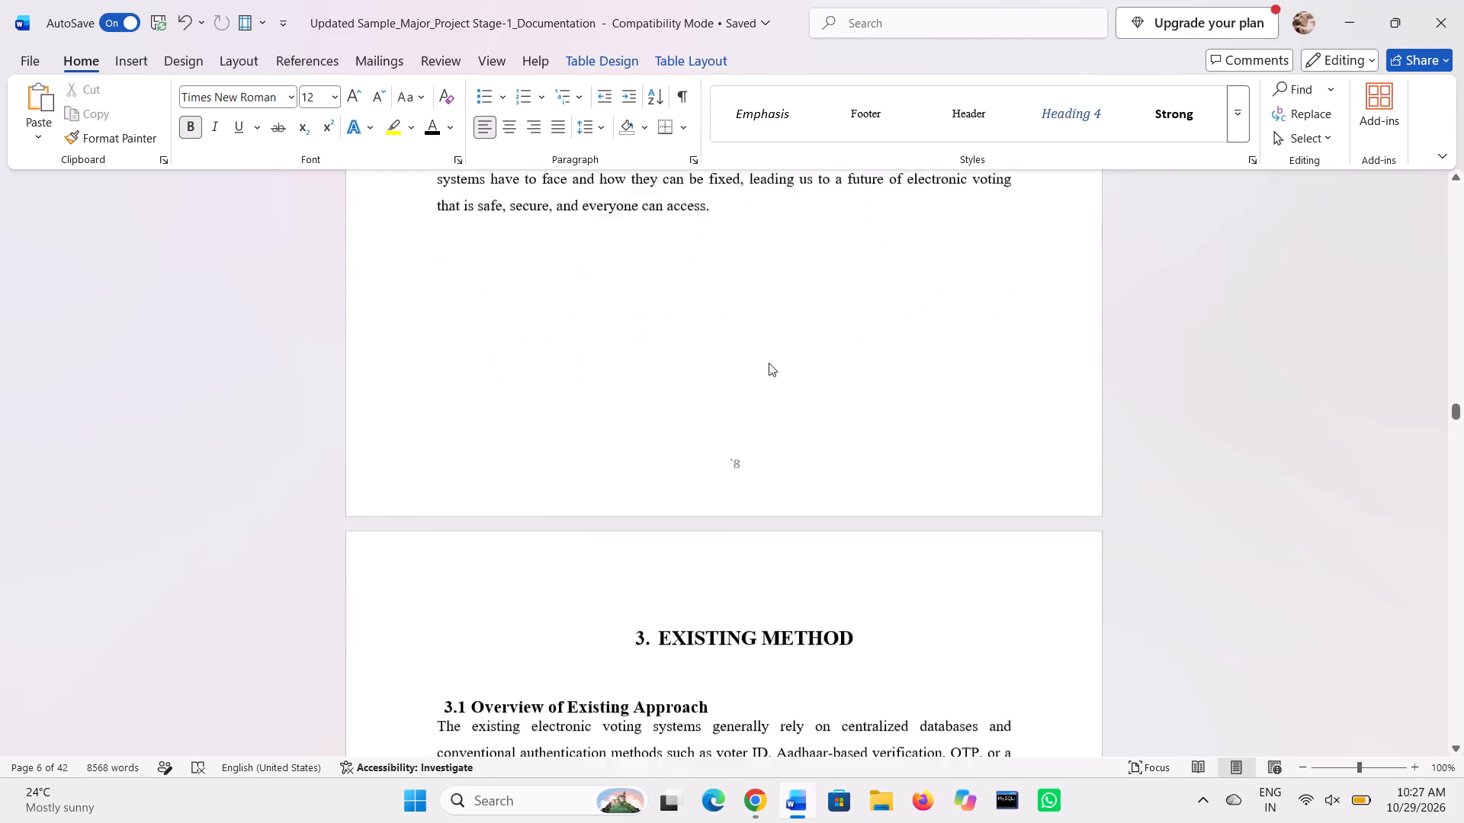
scroll(769, 363, "down", 2)
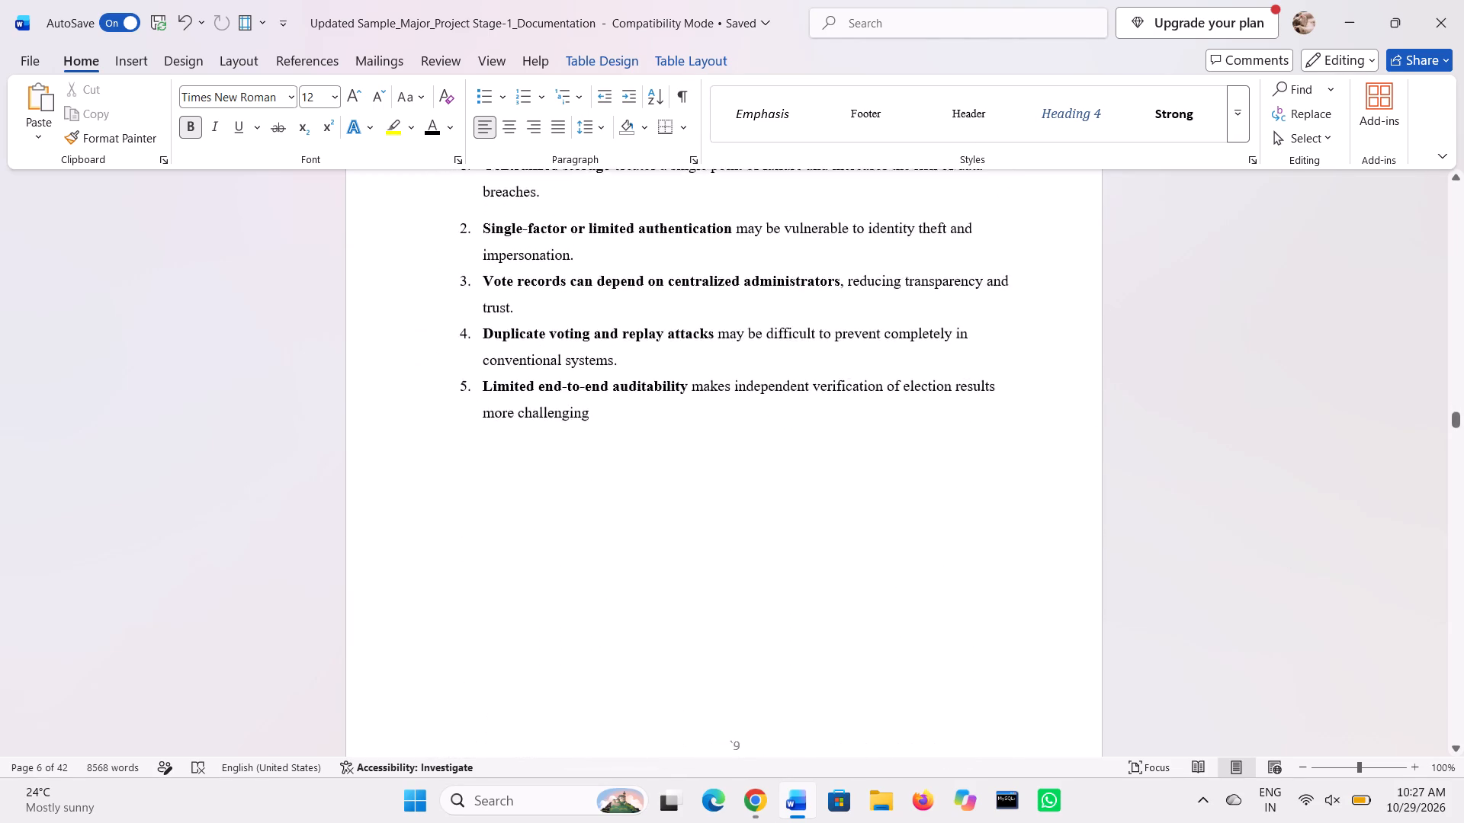
scroll(769, 363, "down", 6)
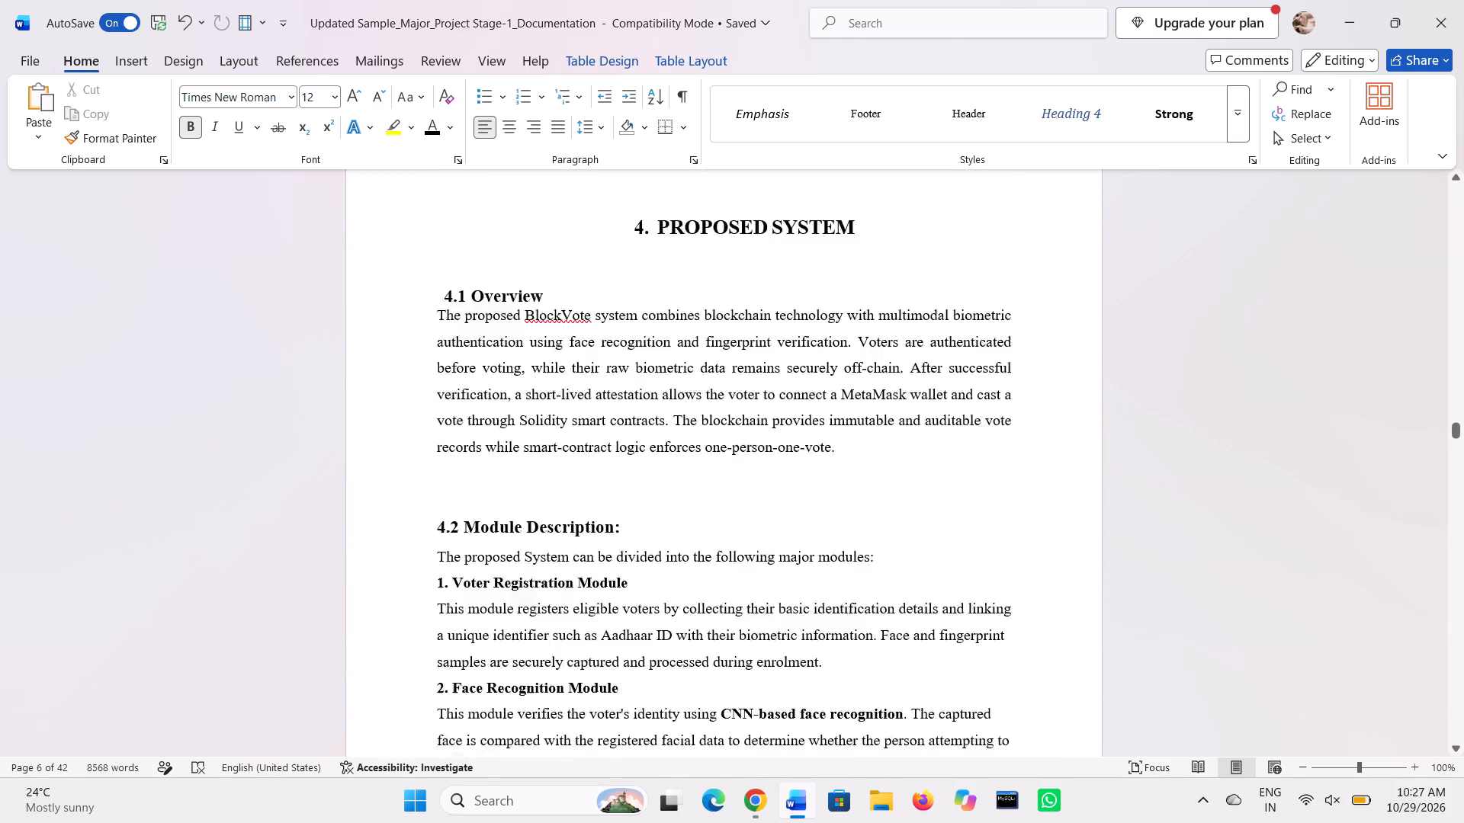
scroll(769, 363, "down", 4)
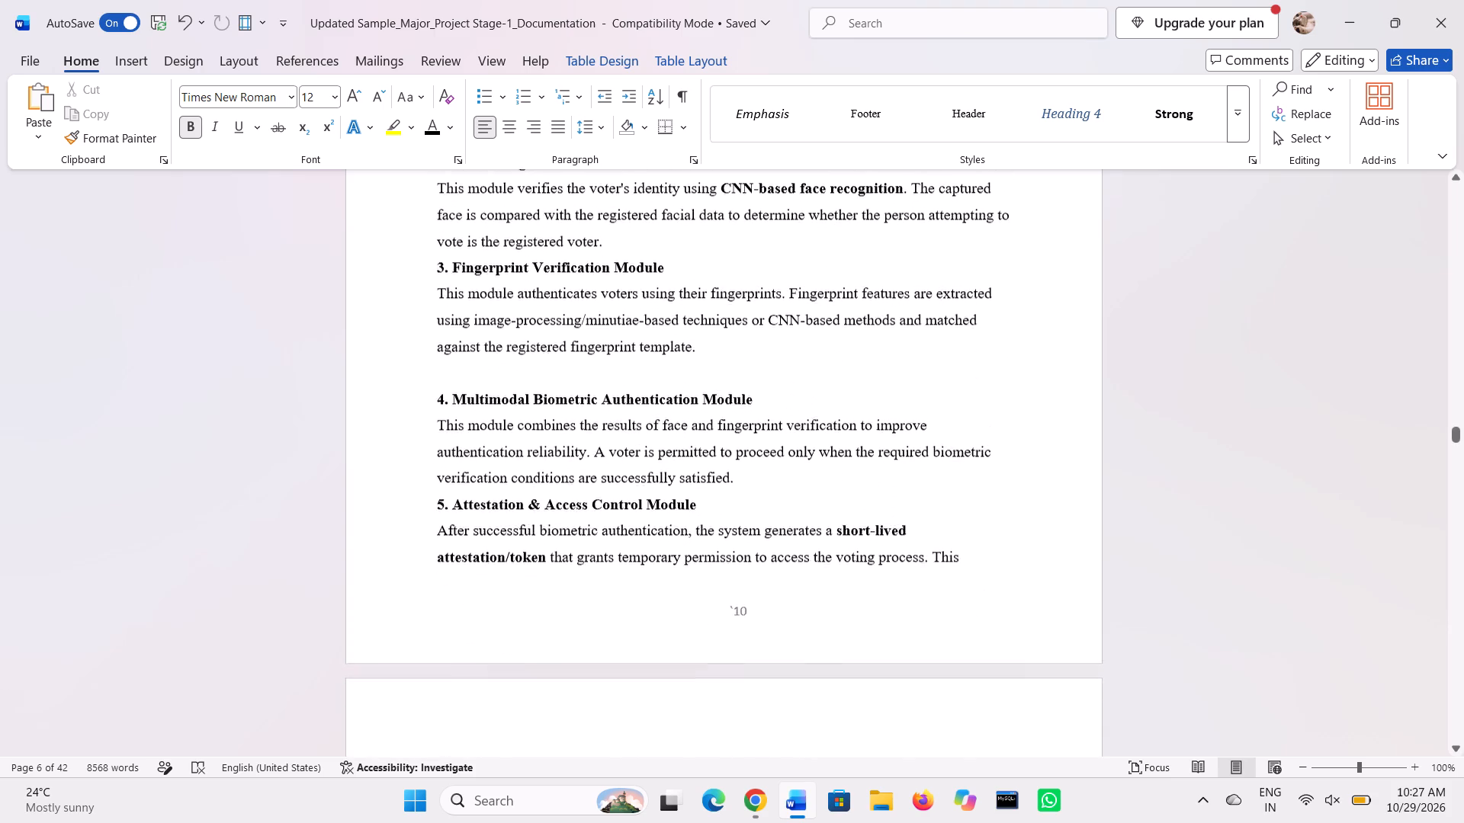
scroll(769, 363, "down", 6)
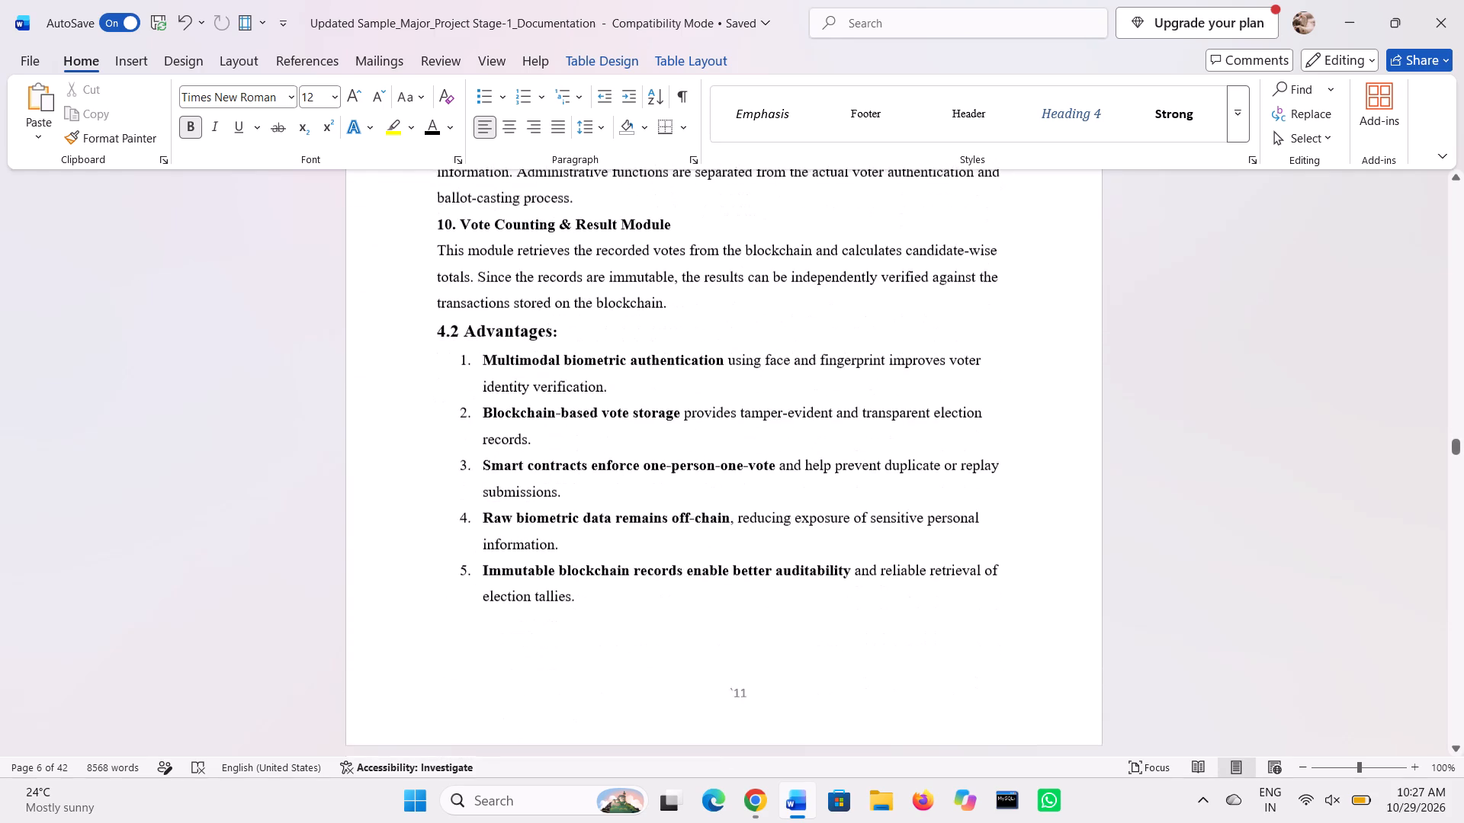
scroll(769, 363, "down", 3)
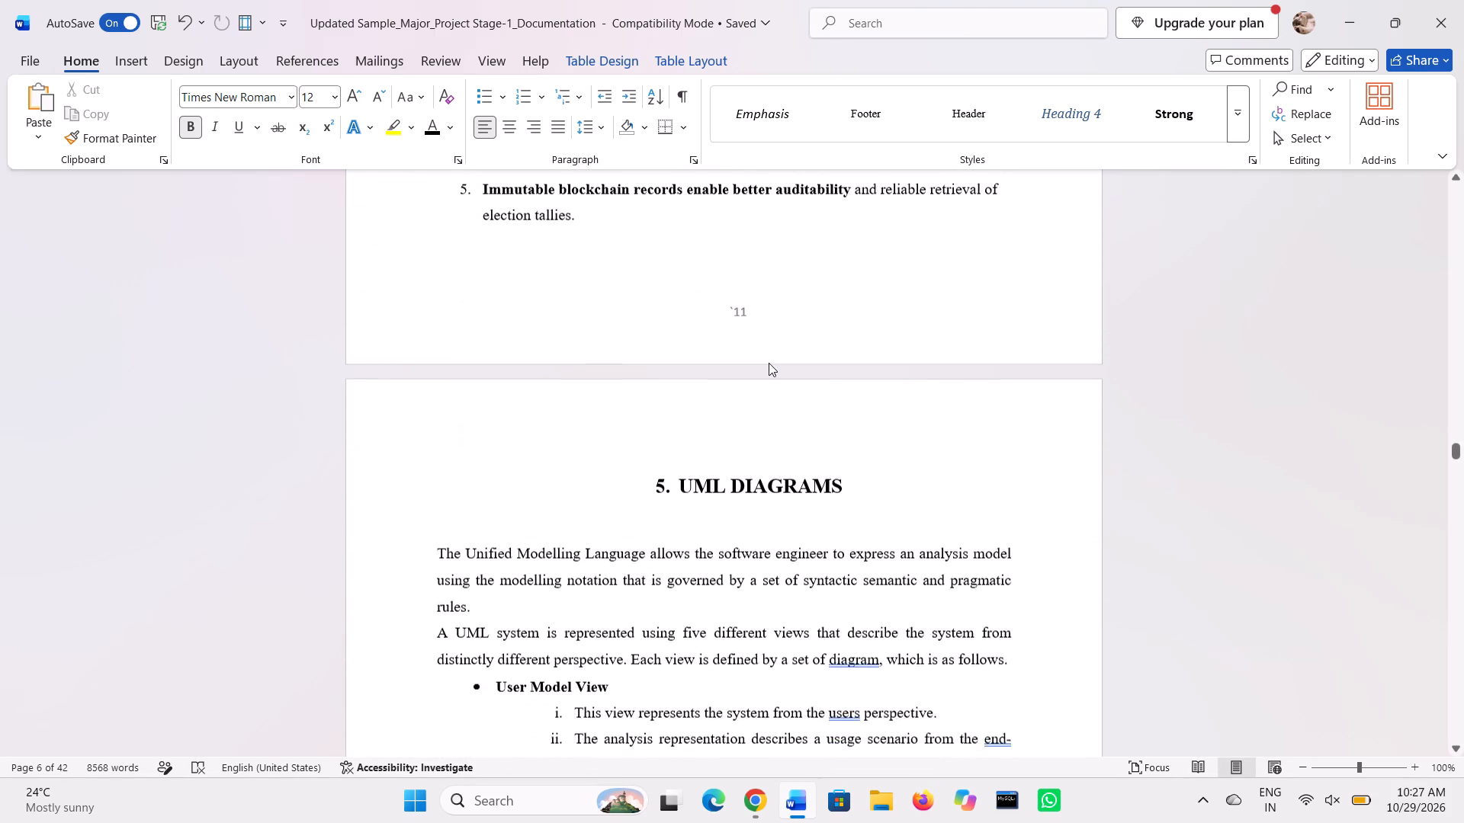
scroll(769, 363, "down", 4)
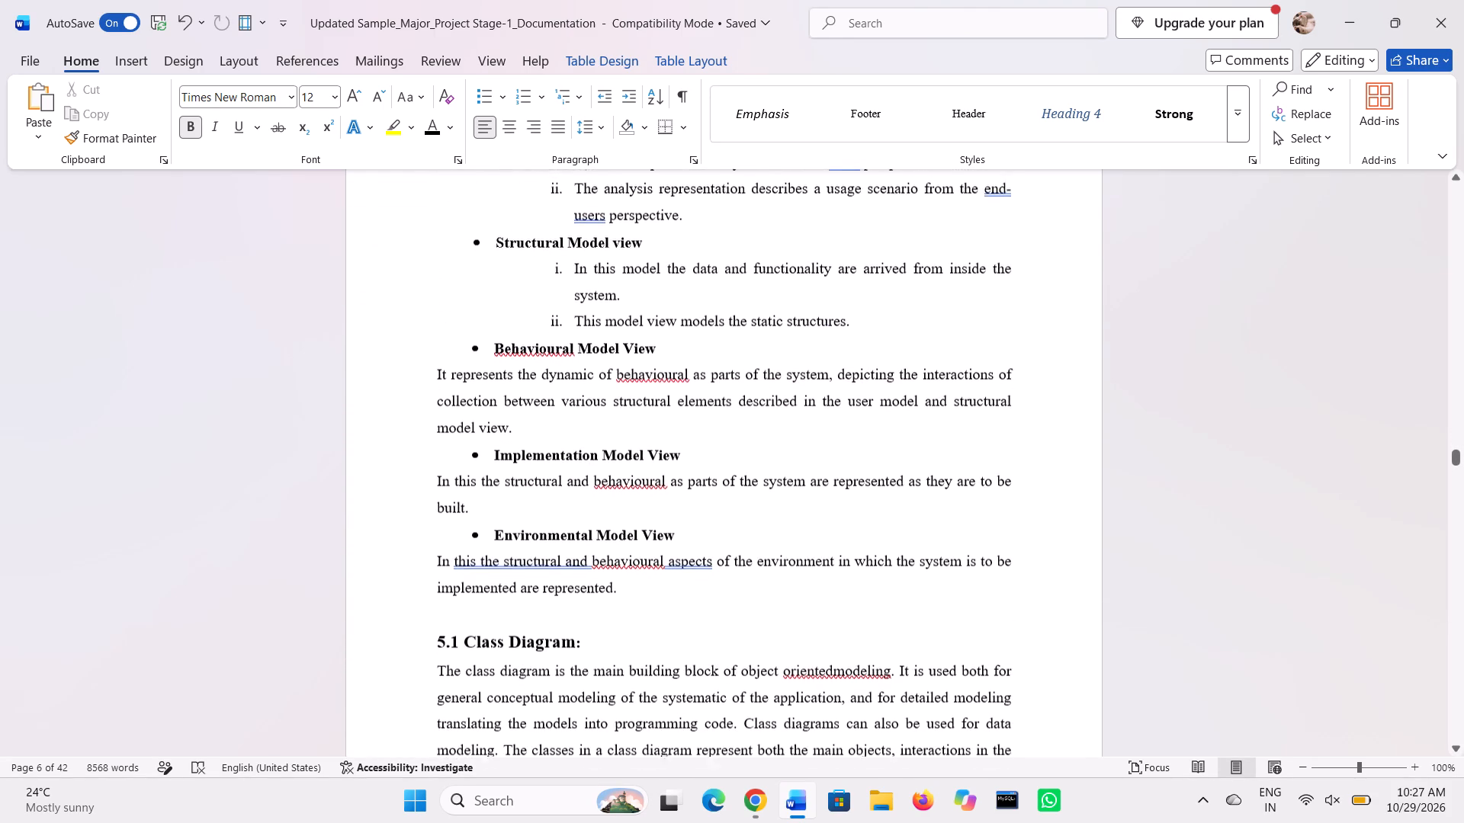
scroll(769, 363, "down", 3)
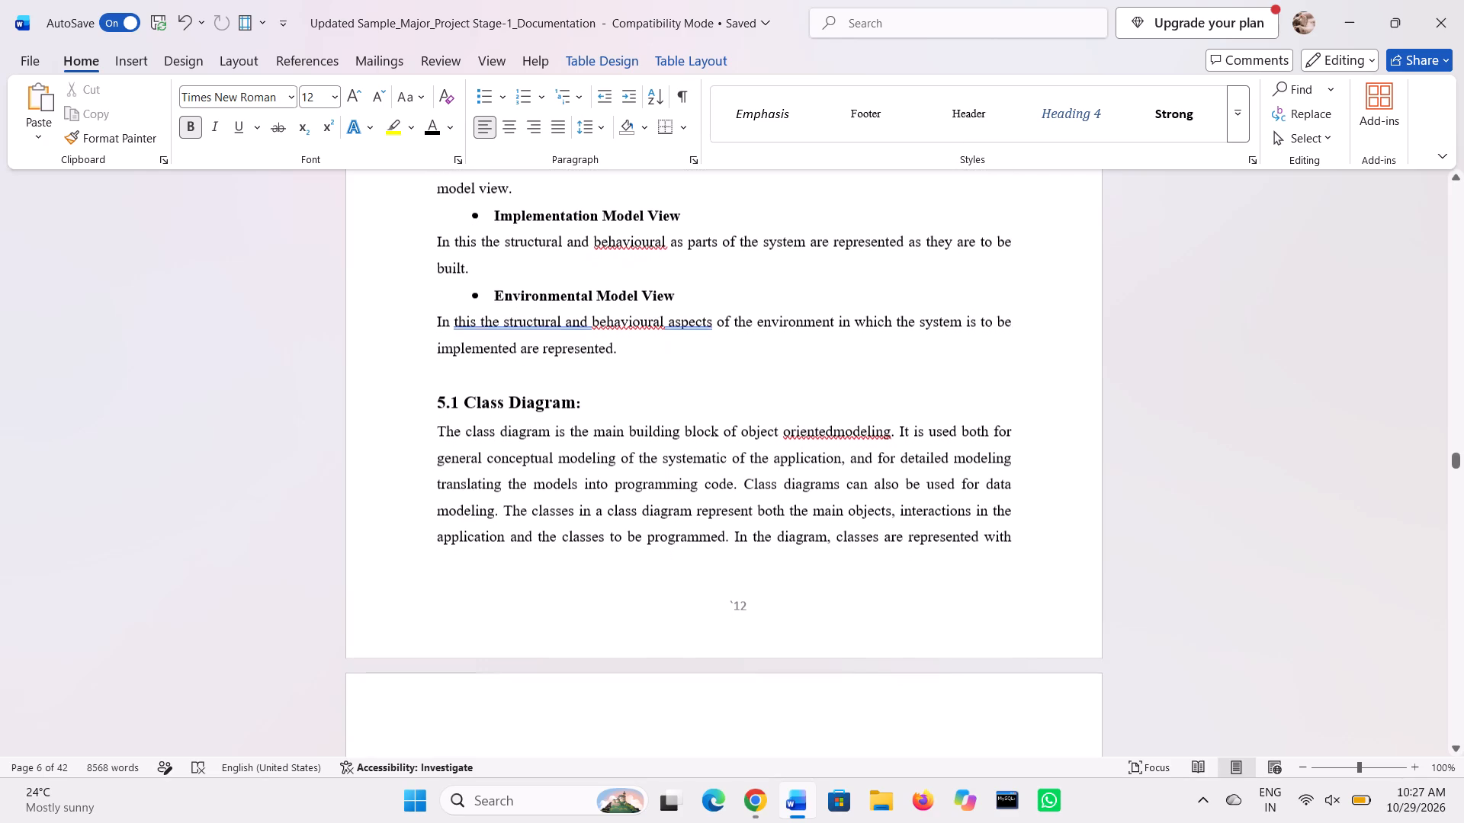
scroll(769, 363, "down", 1)
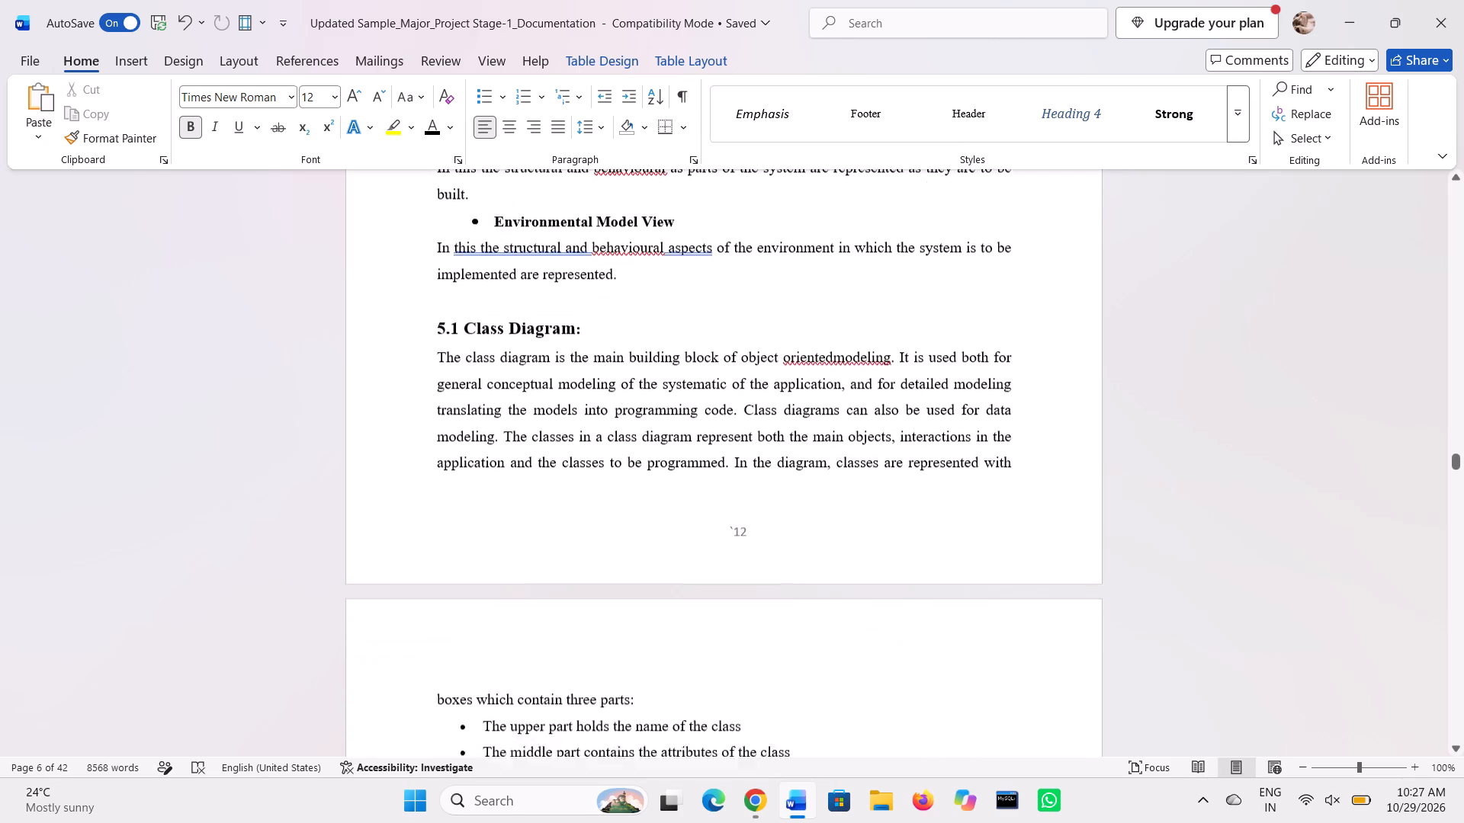
scroll(769, 363, "down", 5)
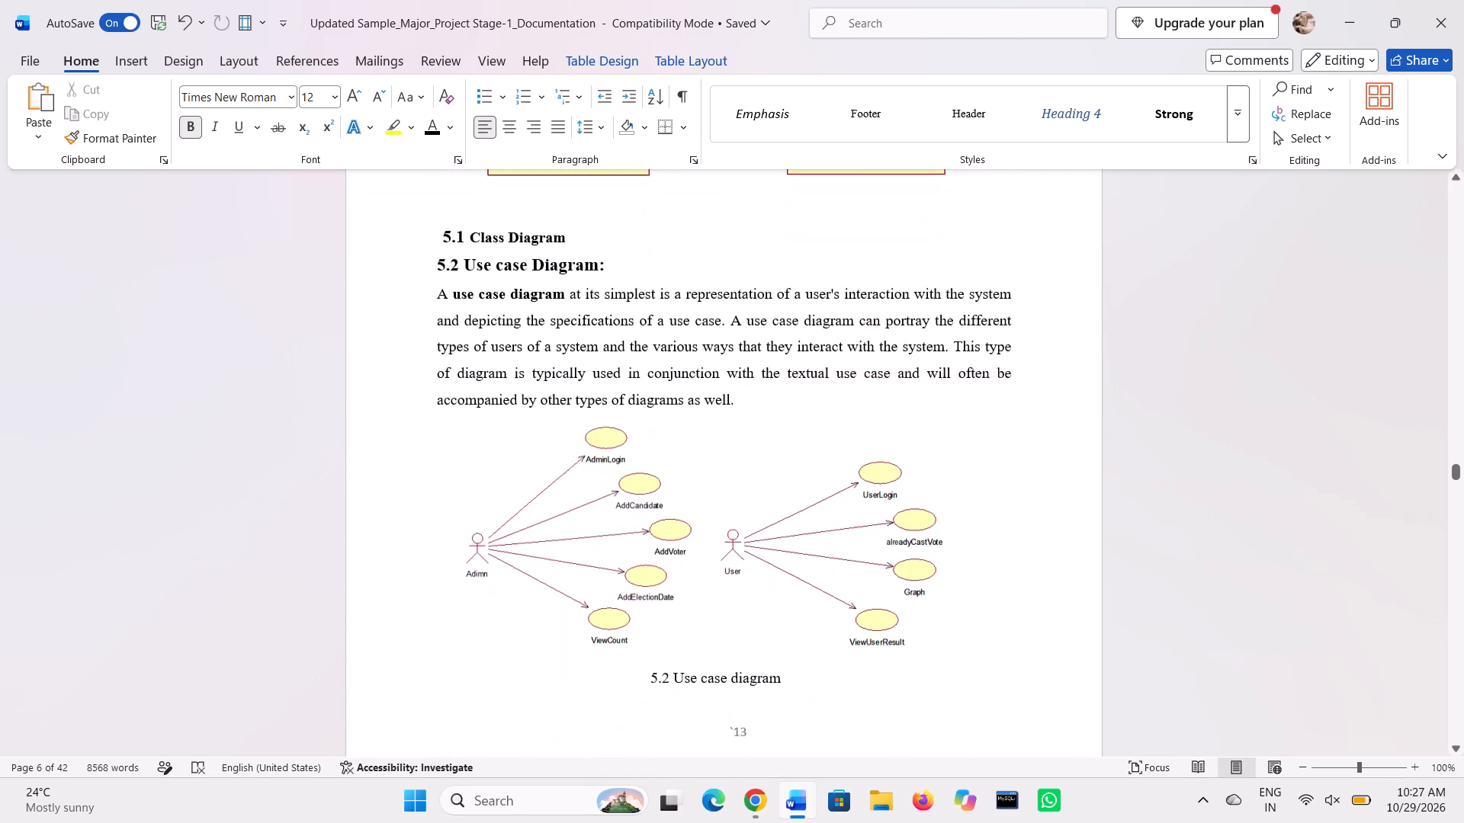
scroll(769, 363, "down", 1)
Set the page number of the "5.1 Class Diagram" entry in the contents table to 12.
scroll(769, 363, "up", 13)
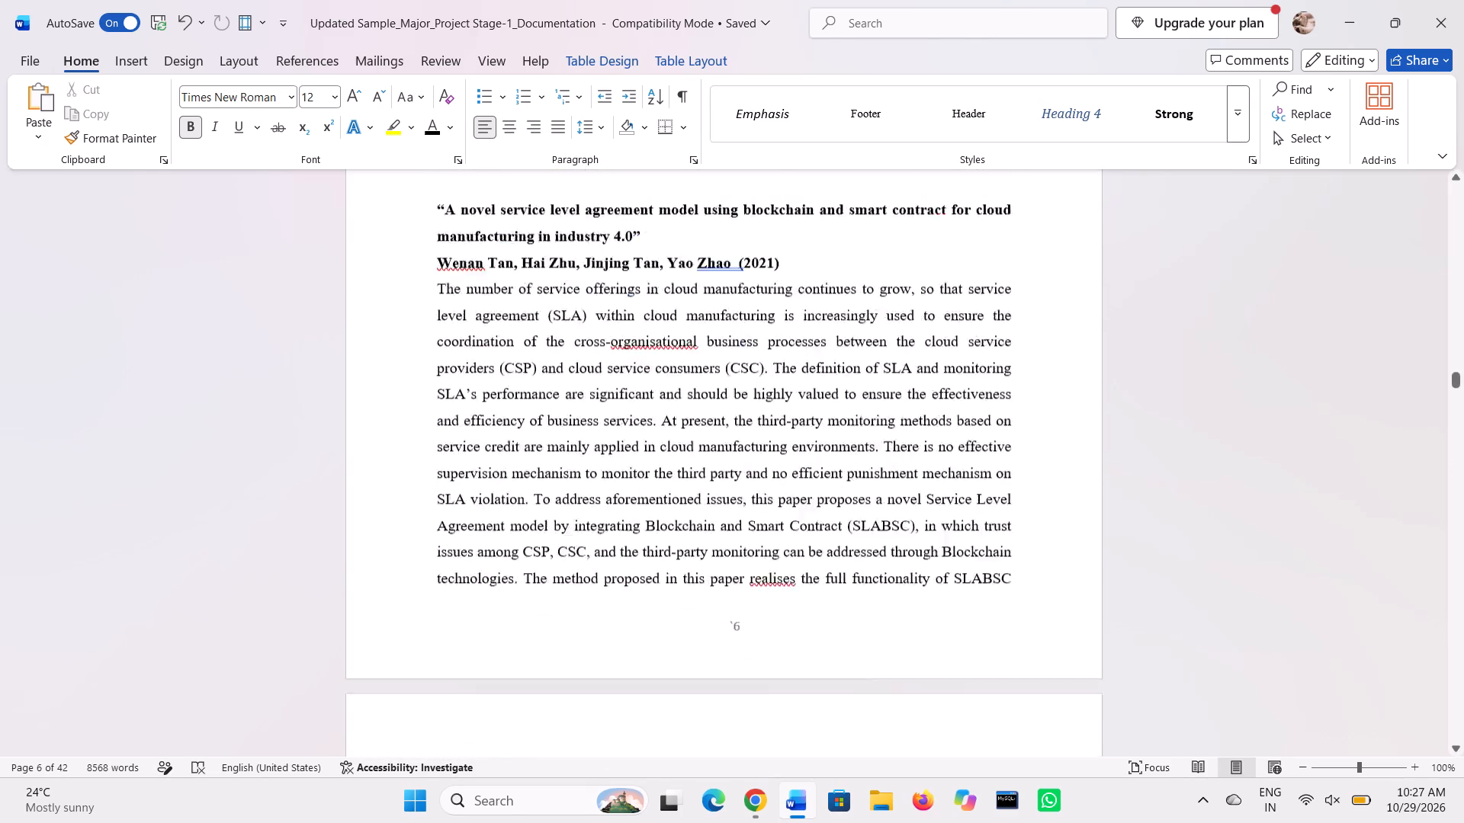
scroll(769, 363, "up", 12)
scroll(769, 363, "down", 2)
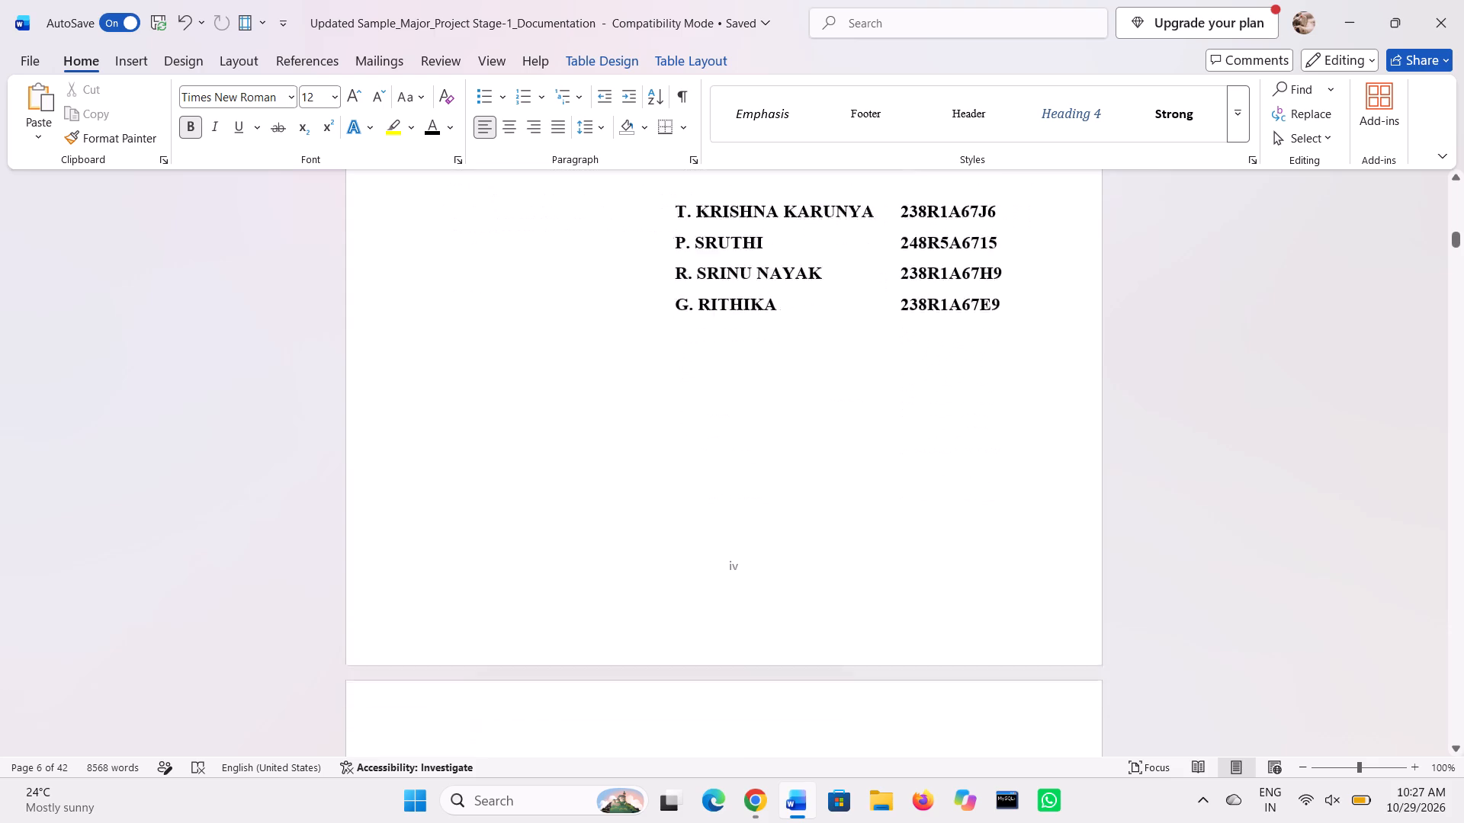
scroll(769, 363, "down", 5)
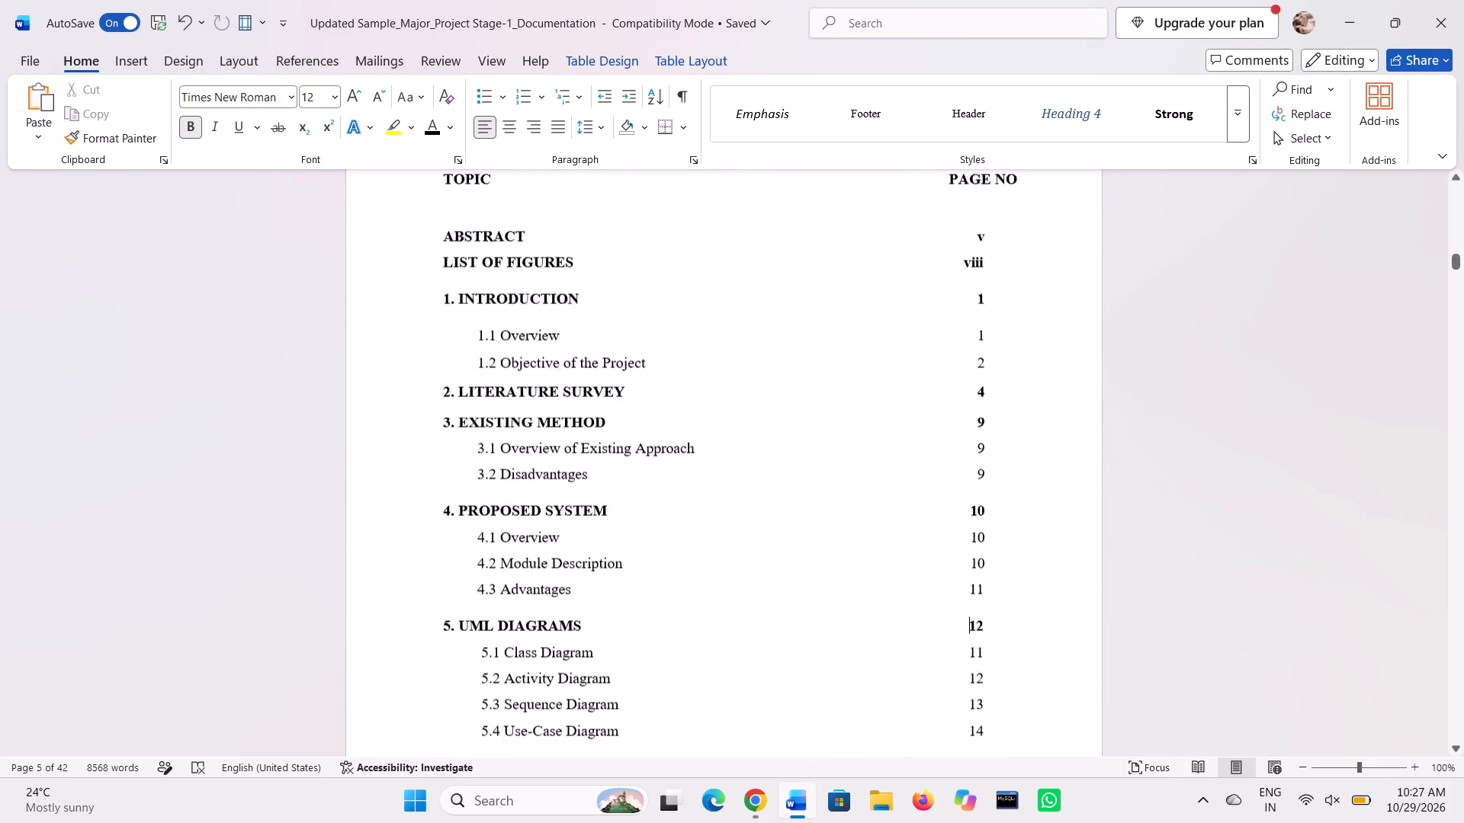
scroll(769, 363, "down", 1)
scroll(869, 394, "up", 2)
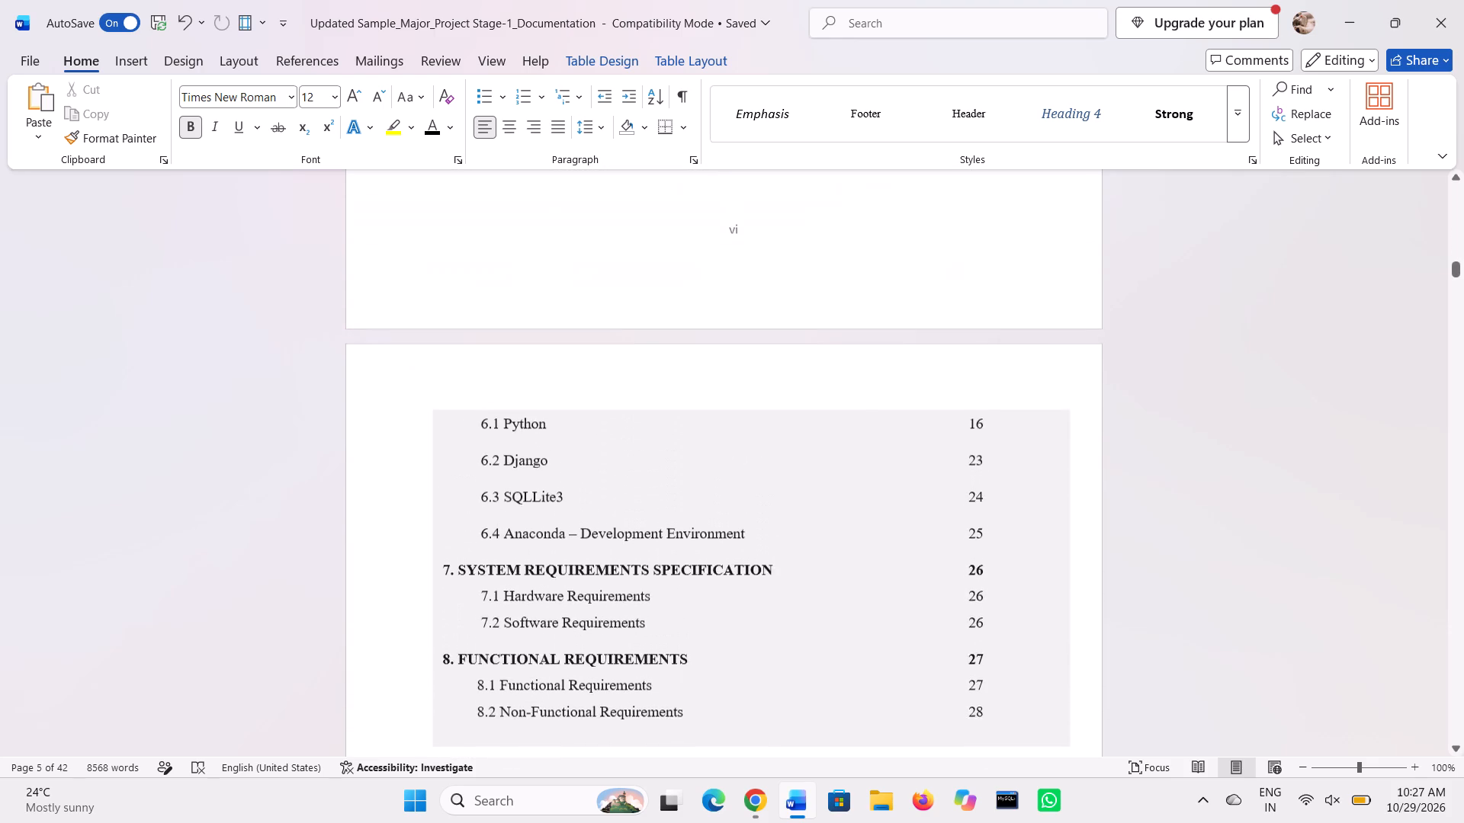
scroll(869, 394, "up", 4)
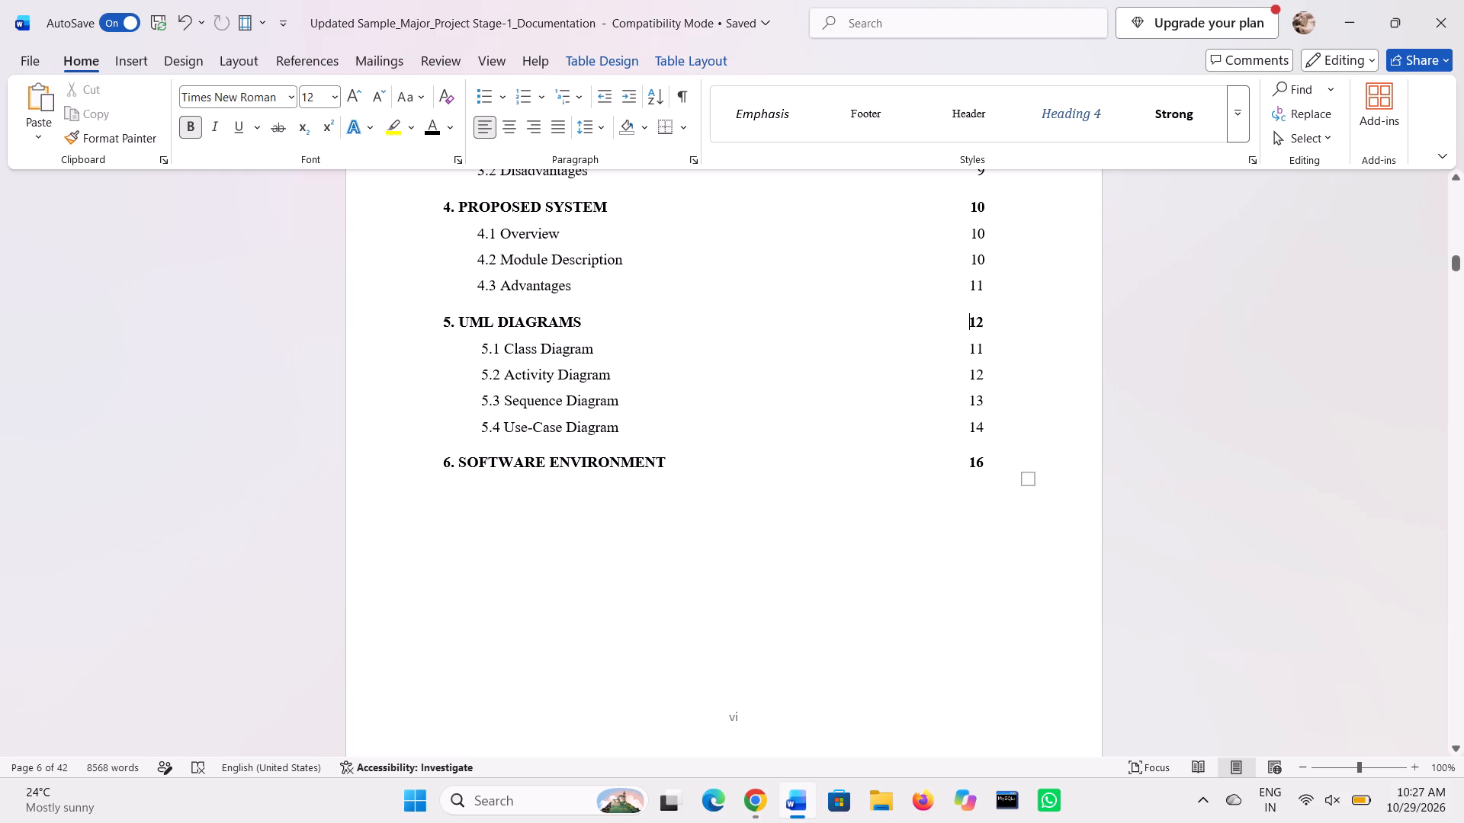
double_click(985, 350)
left_click(592, 348)
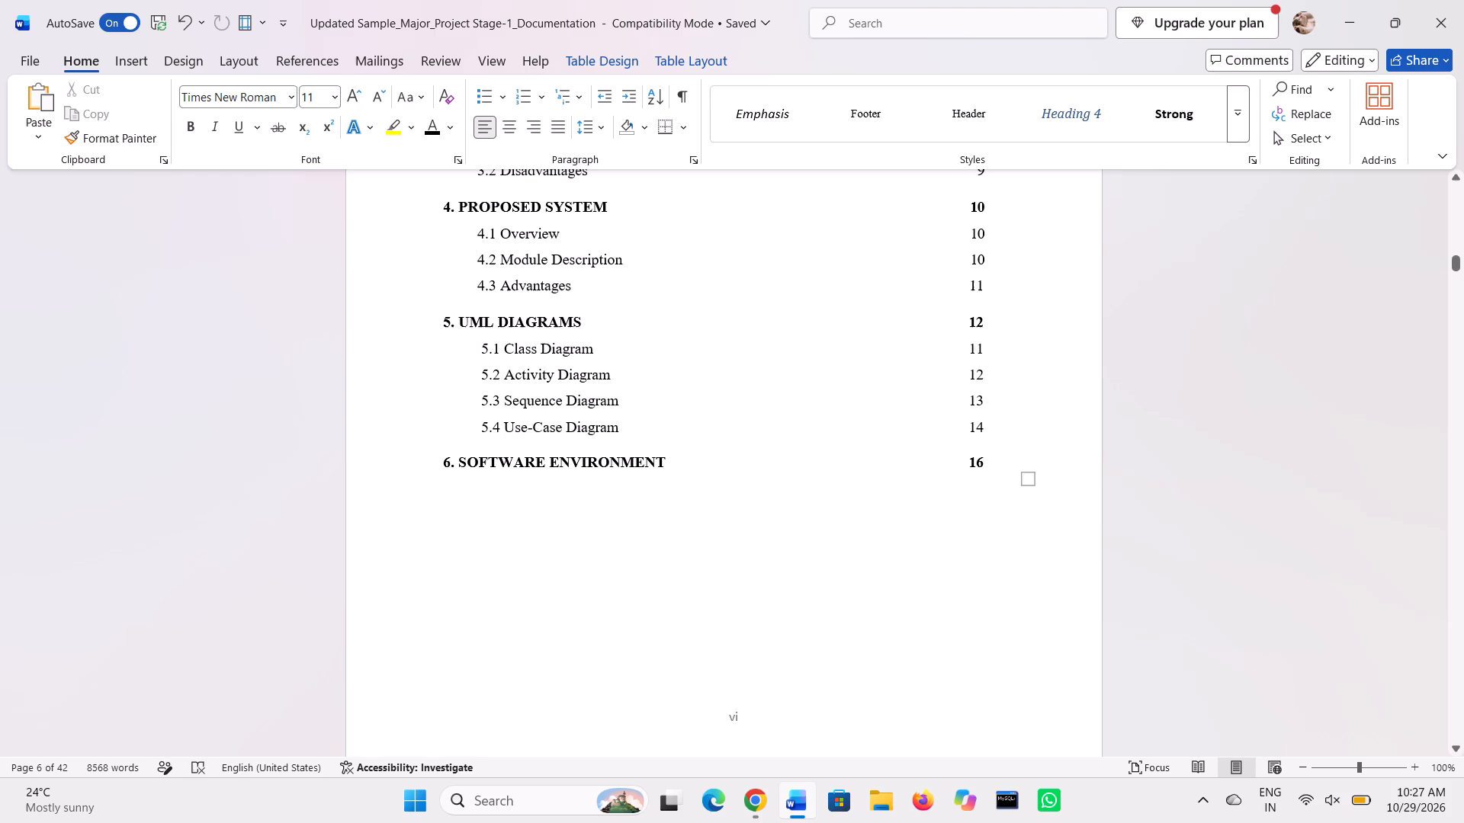
double_click(592, 348)
triple_click(576, 350)
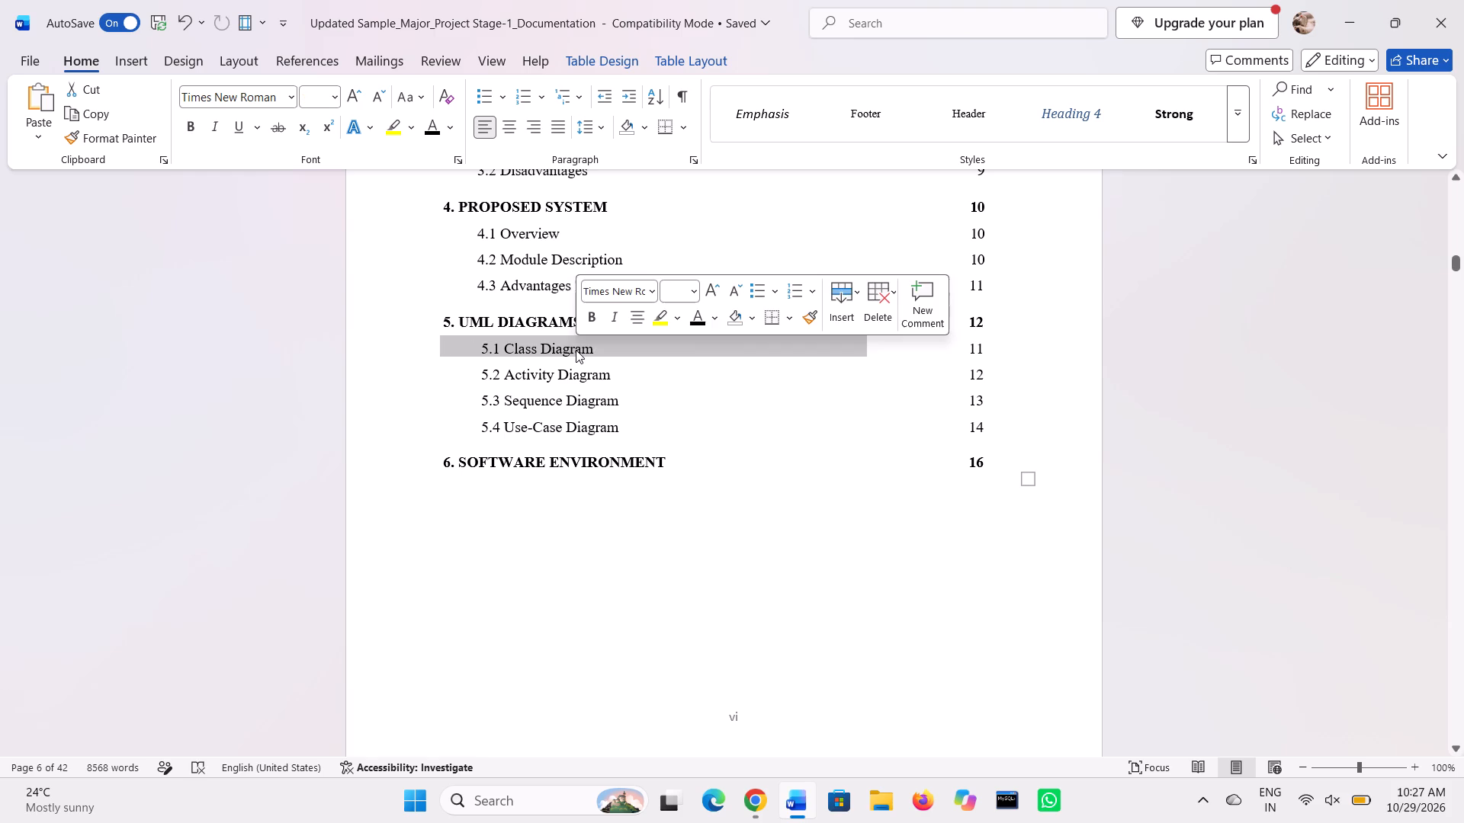
left_click(982, 347)
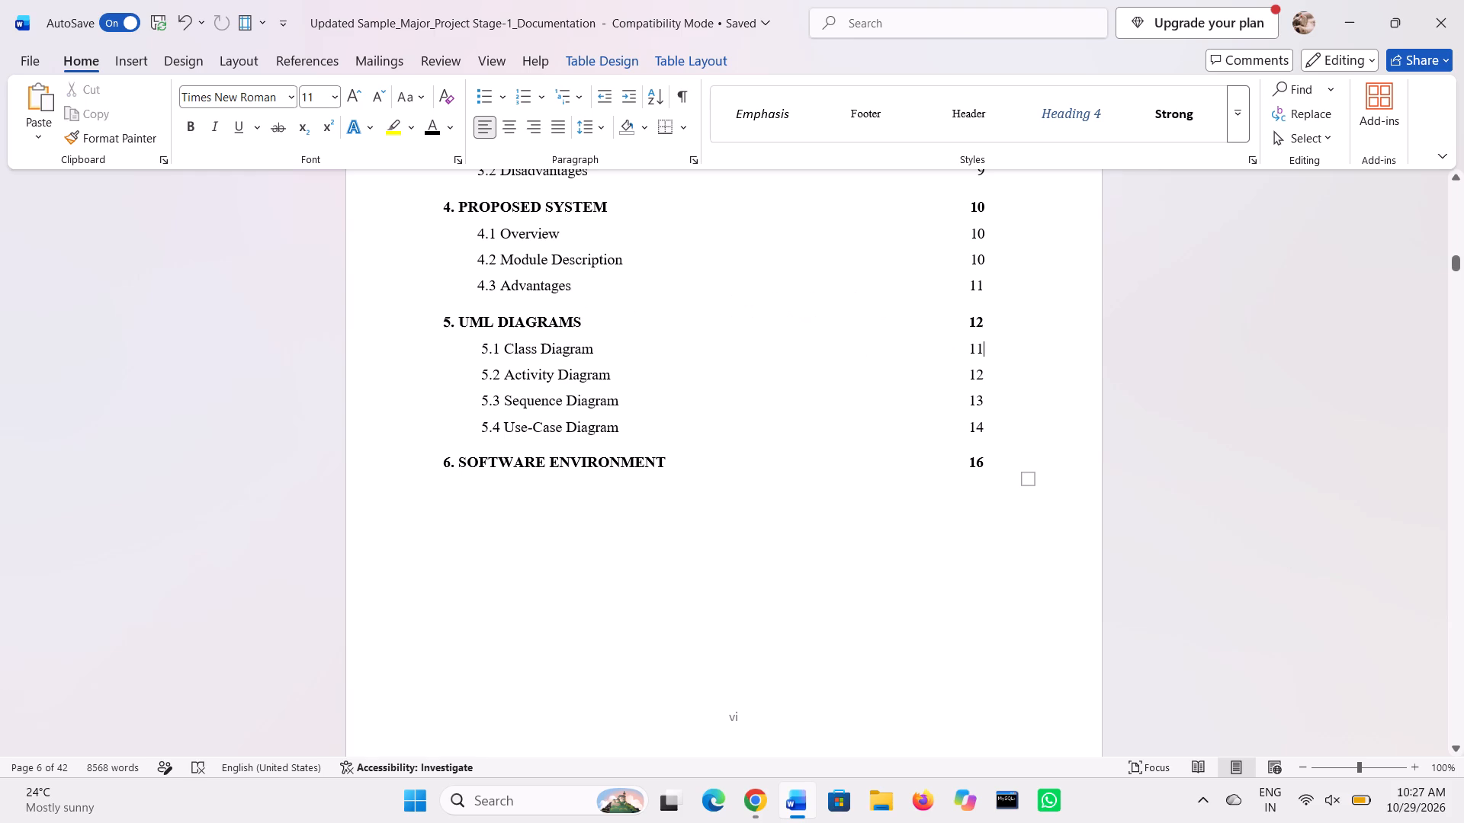
key("BackSpace")
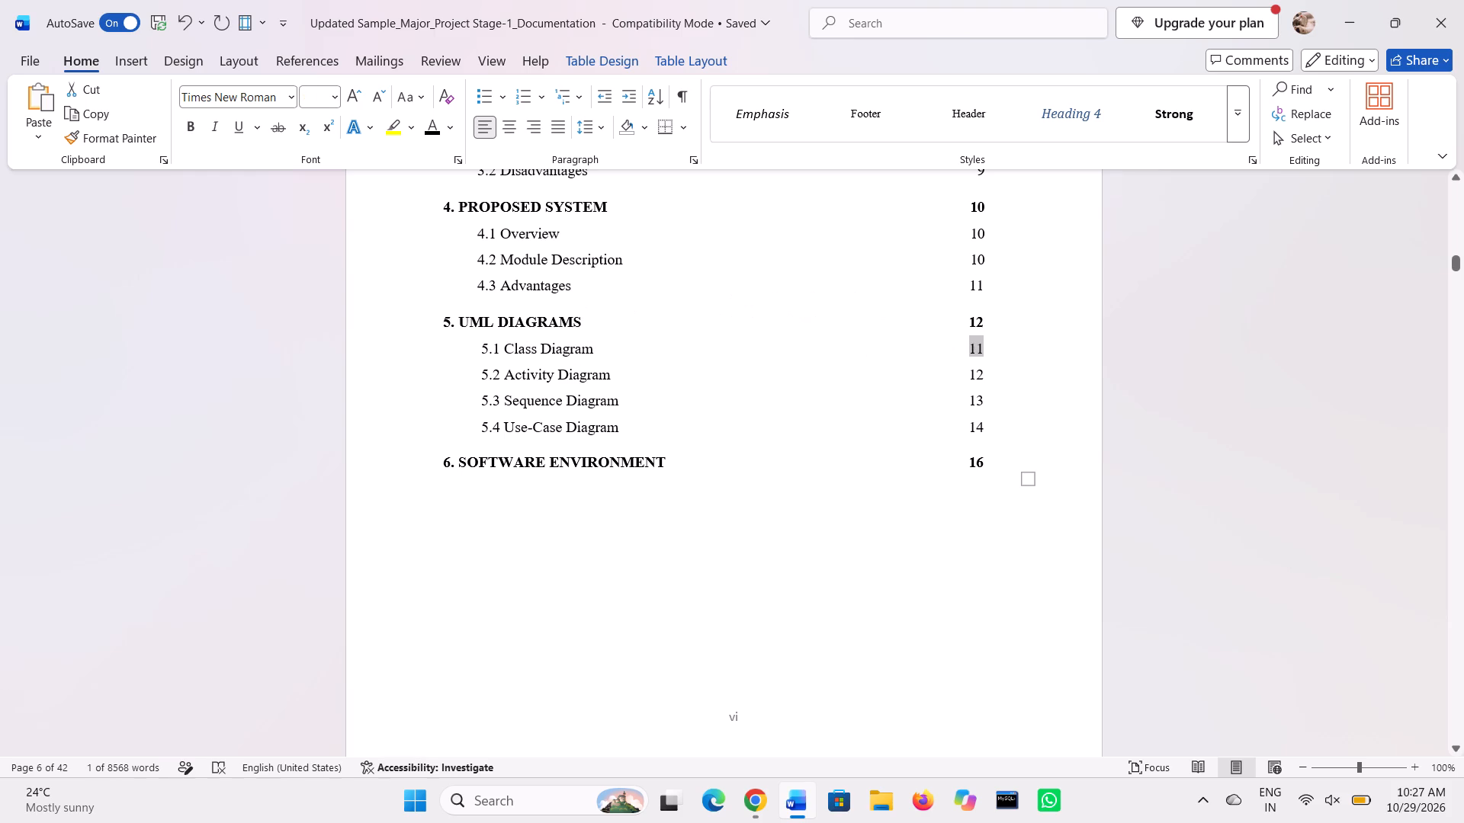
key("BackSpace")
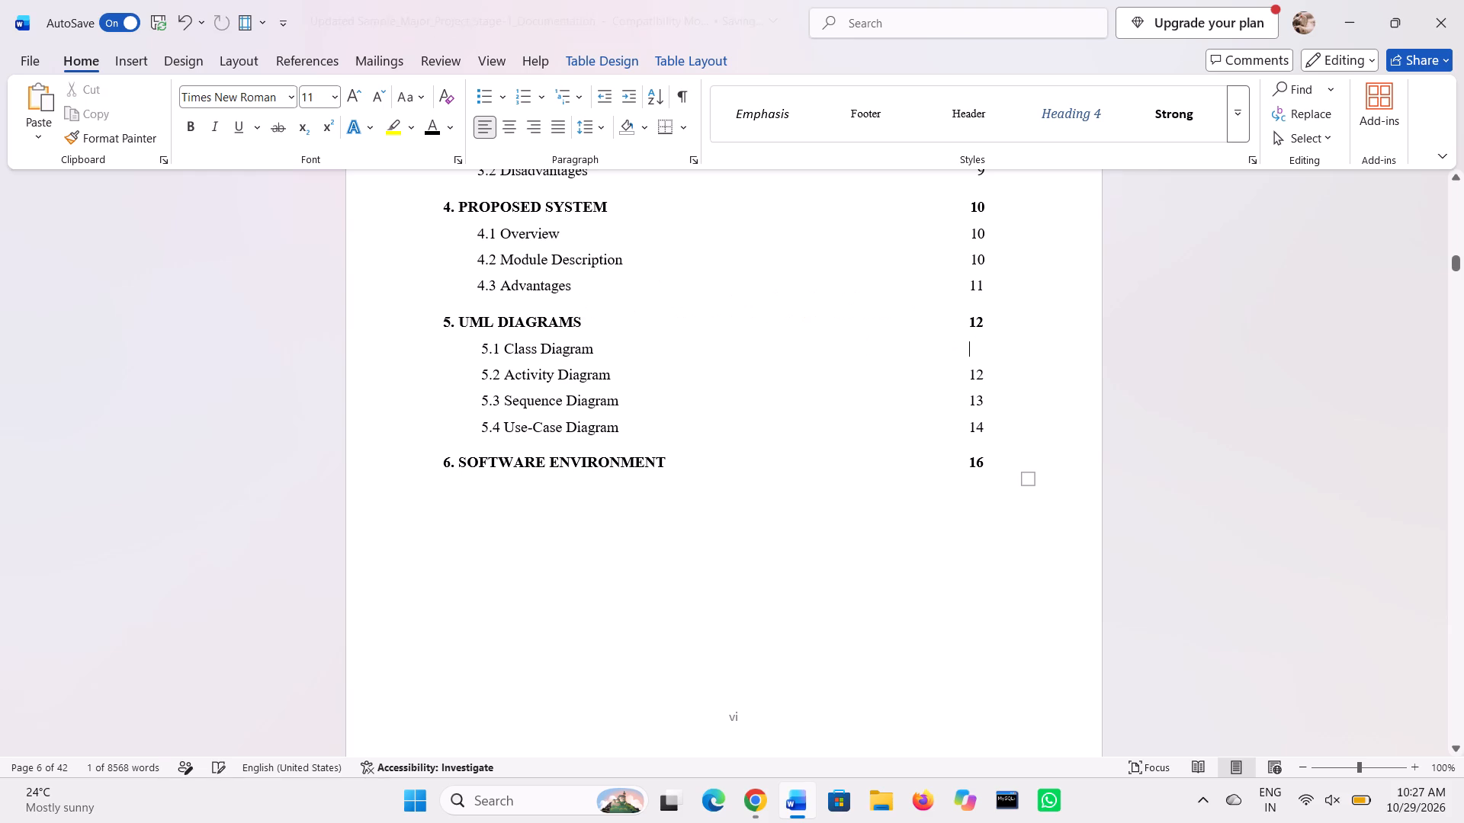
type("12")
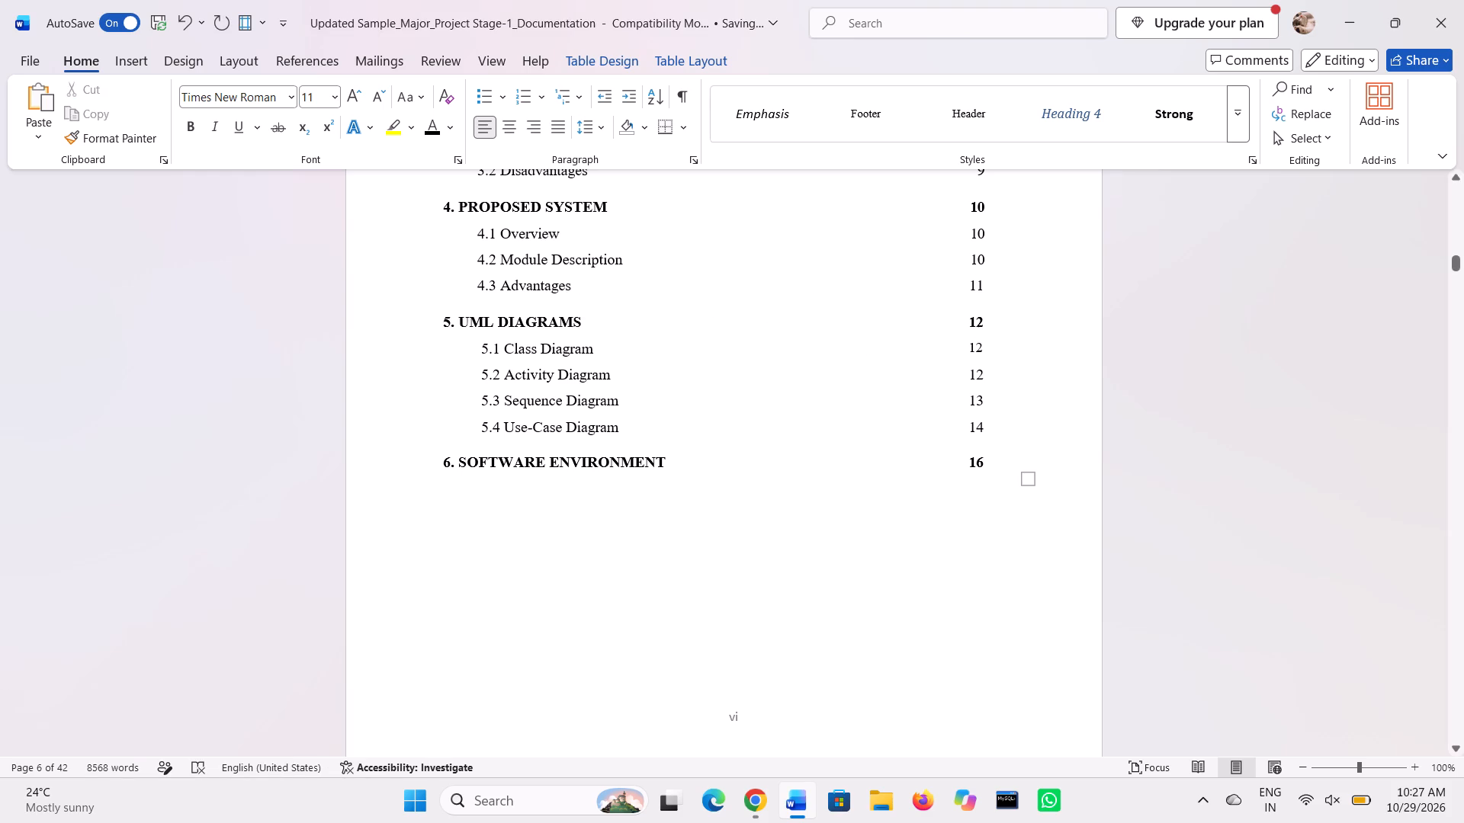
Set the font size of the "5.1 Class Diagram" page number in the contents table to 12.
left_click(982, 376)
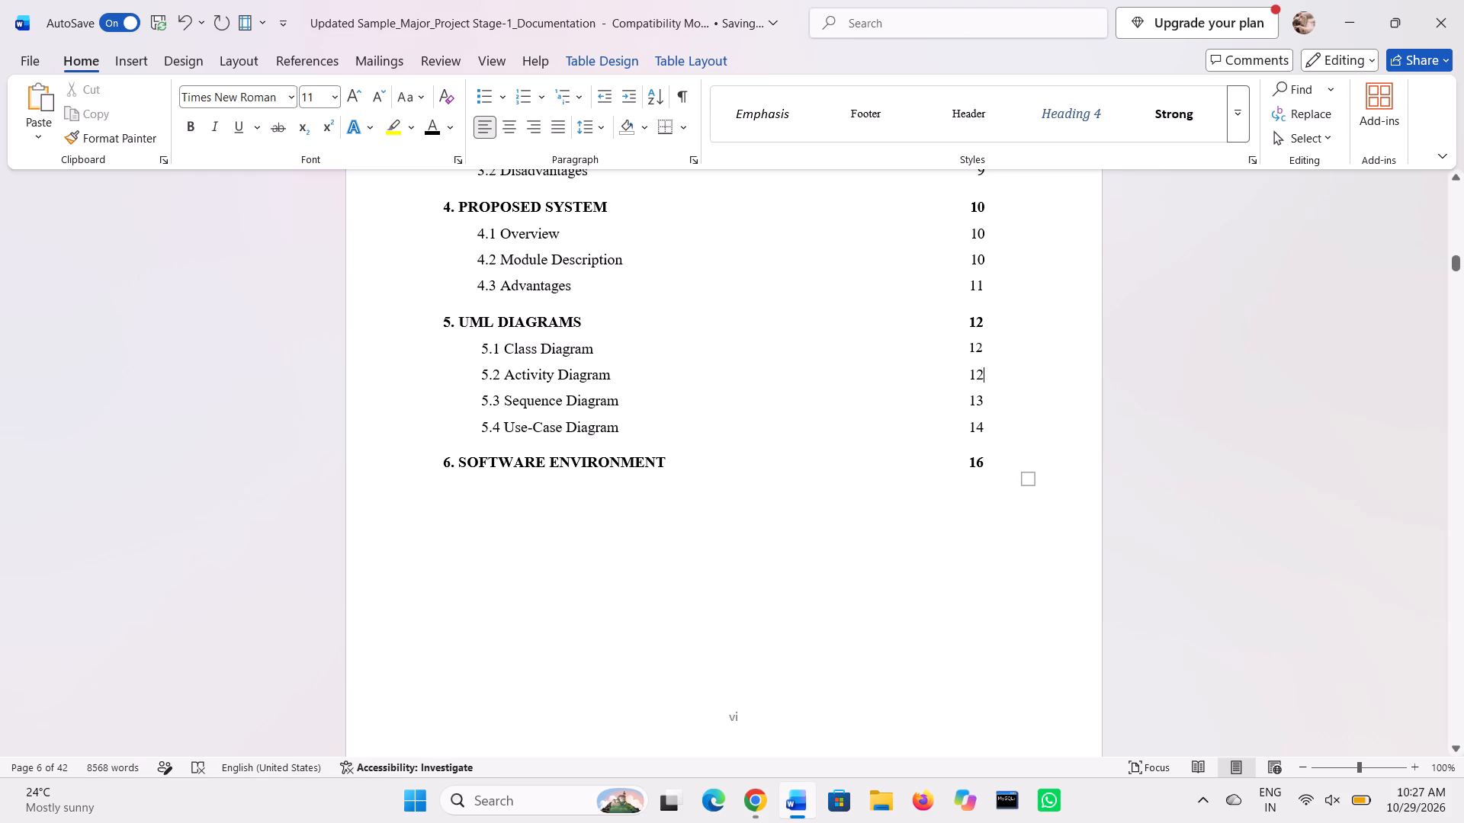
double_click(980, 343)
double_click(980, 343)
double_click(977, 345)
left_click(1070, 284)
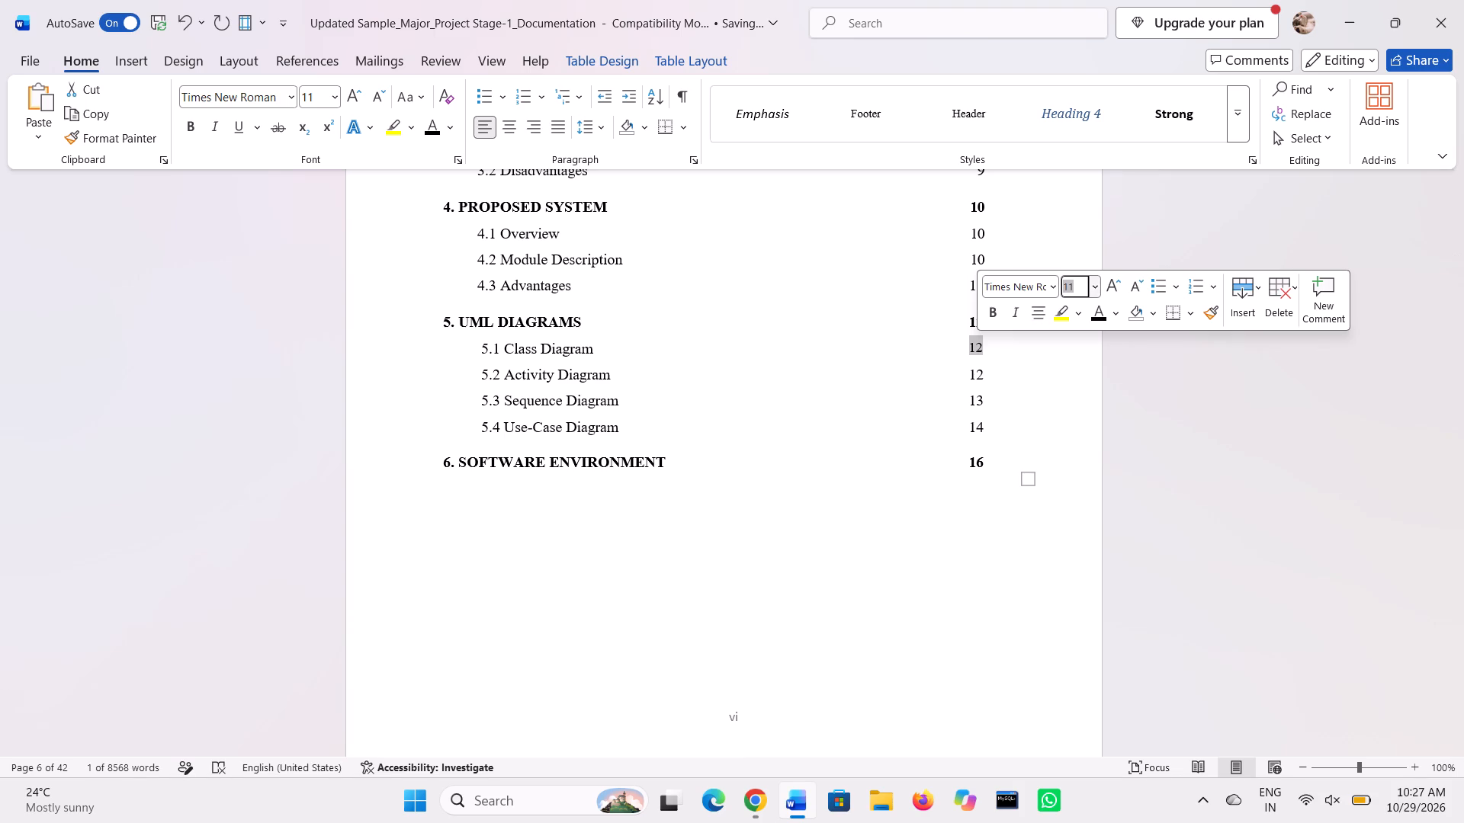
type("12")
key("Return")
Set the page number of the "5.2 Activity Diagram" entry in the contents table to 13.
double_click(972, 373)
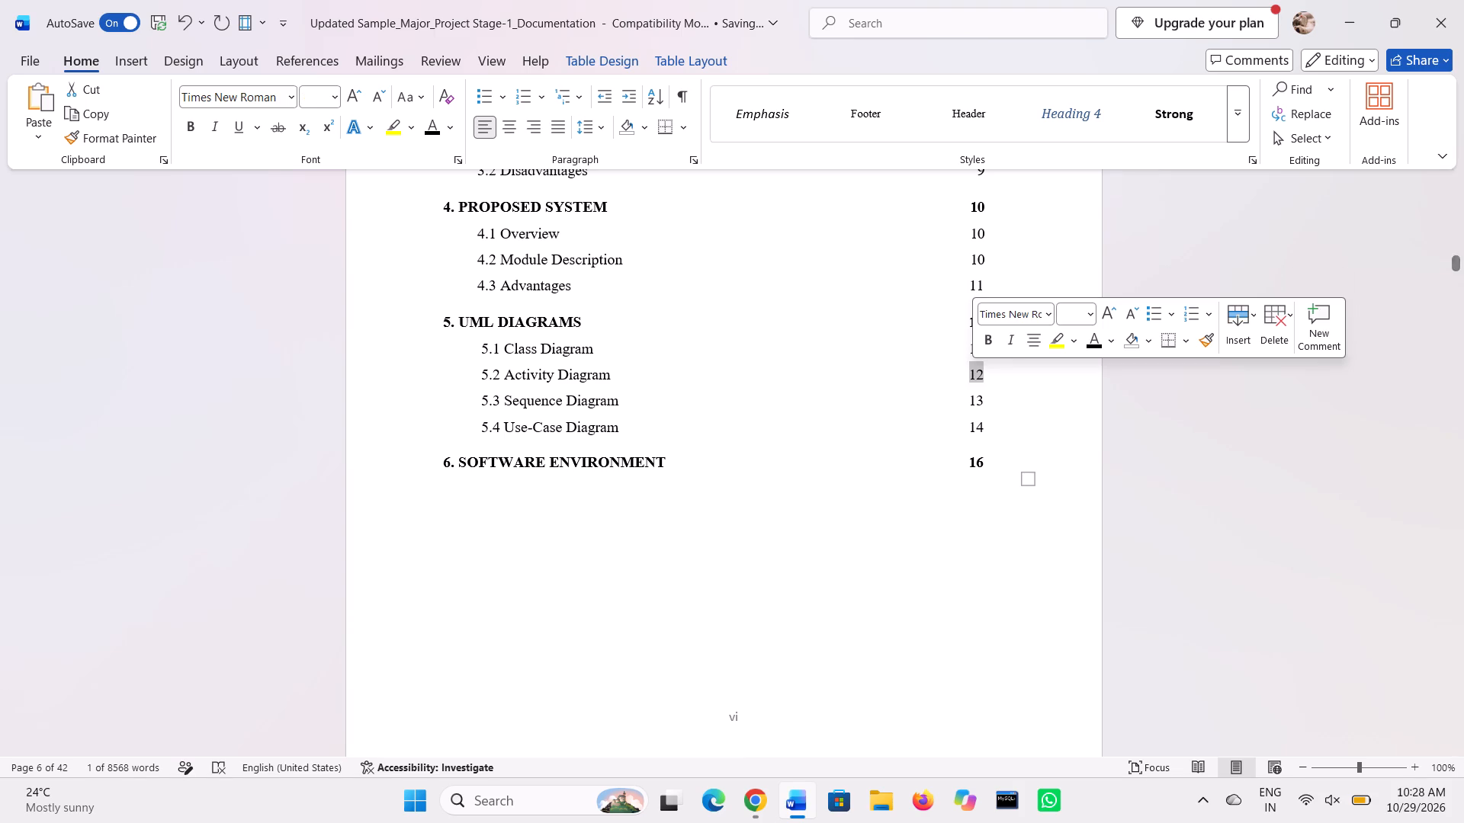
type("13")
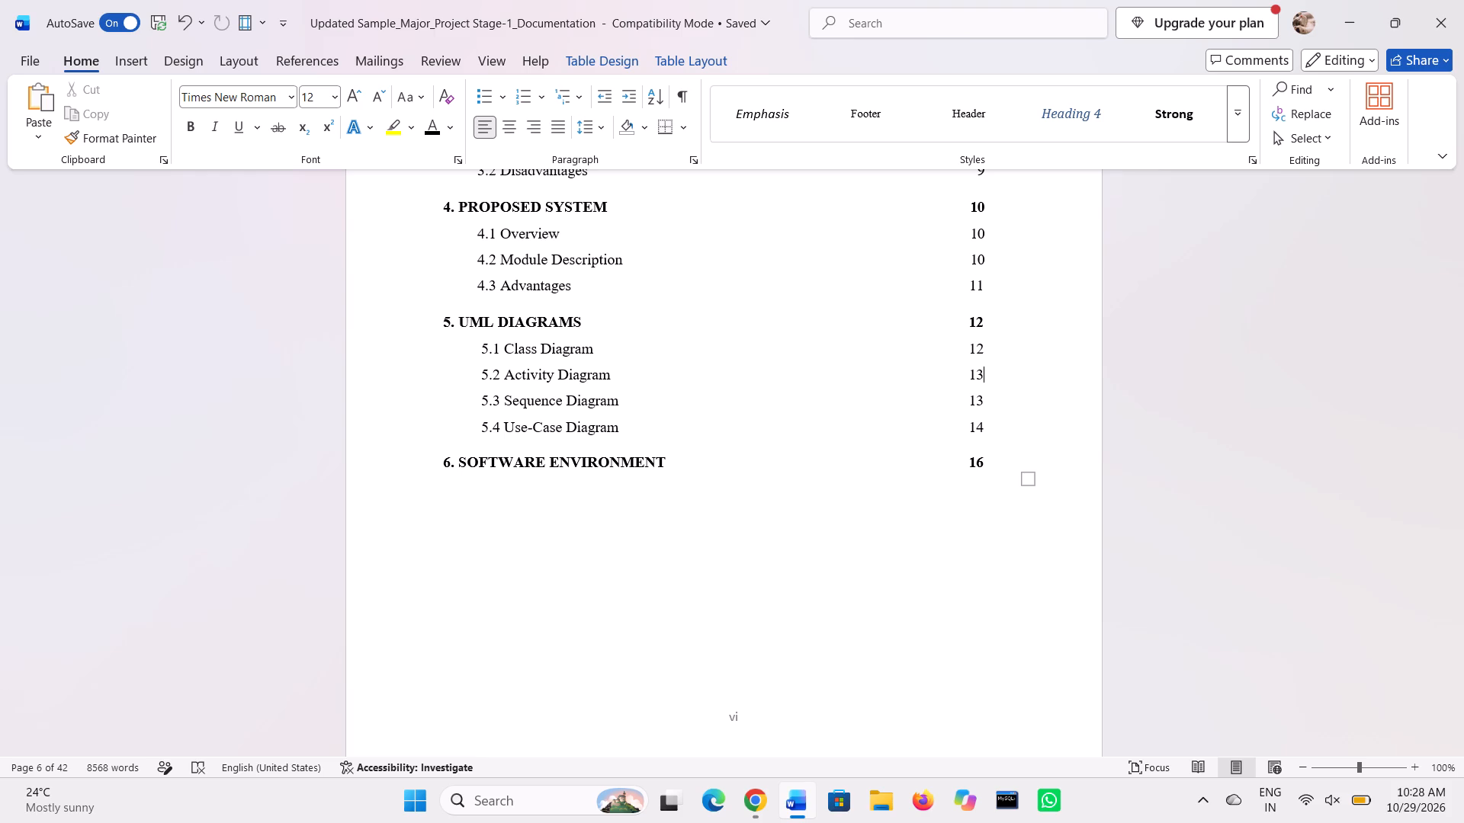
Look through the UML Diagrams chapter to check the titles and pages of the sections from the sequence diagram onward.
scroll(981, 401, "down", 3)
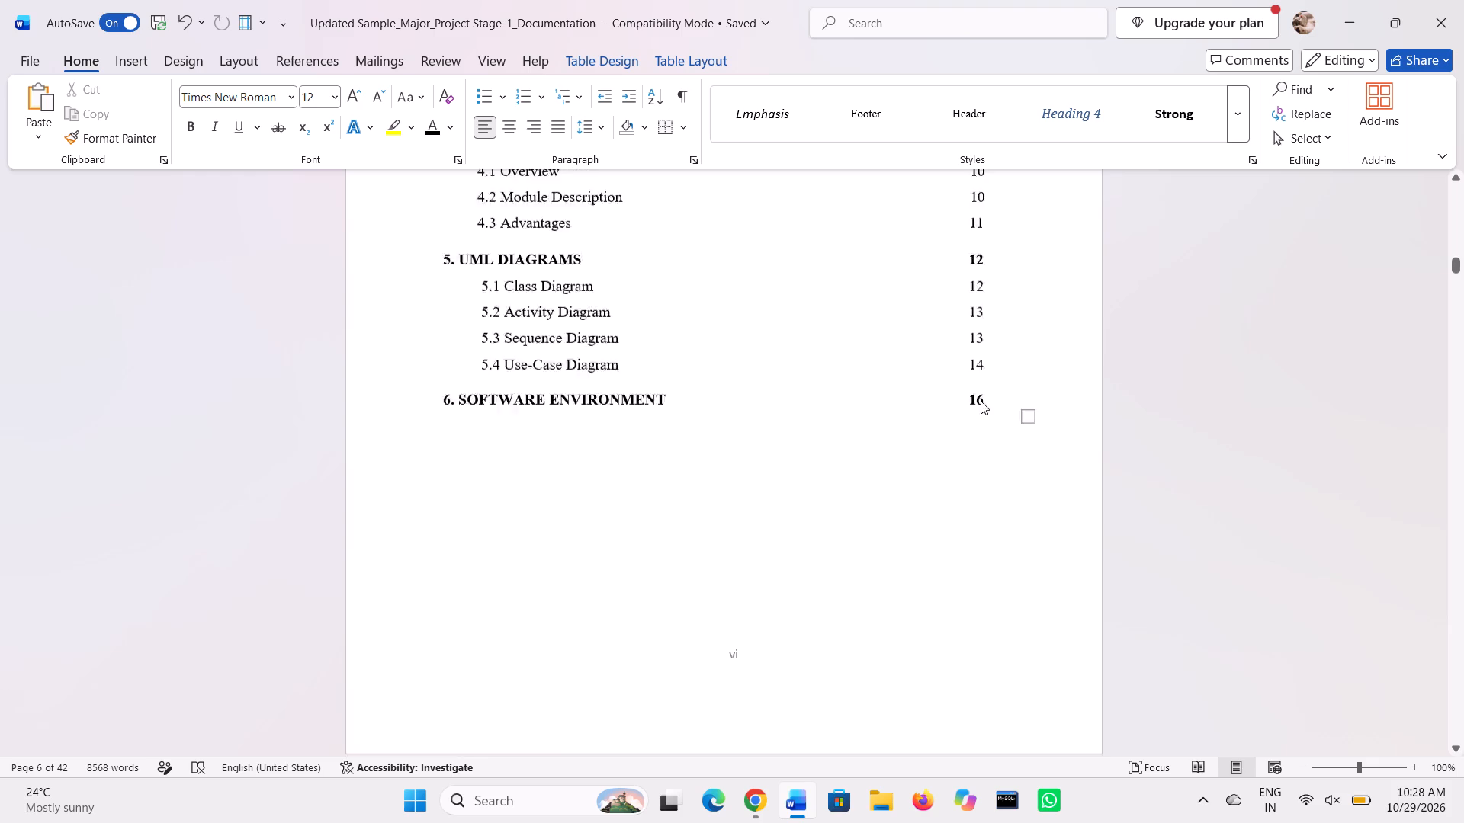
scroll(981, 401, "down", 18)
scroll(981, 401, "up", 1, "ctrl")
scroll(981, 401, "down", 1, "ctrl")
scroll(981, 401, "up", 1, "ctrl")
scroll(981, 401, "down", 1, "ctrl")
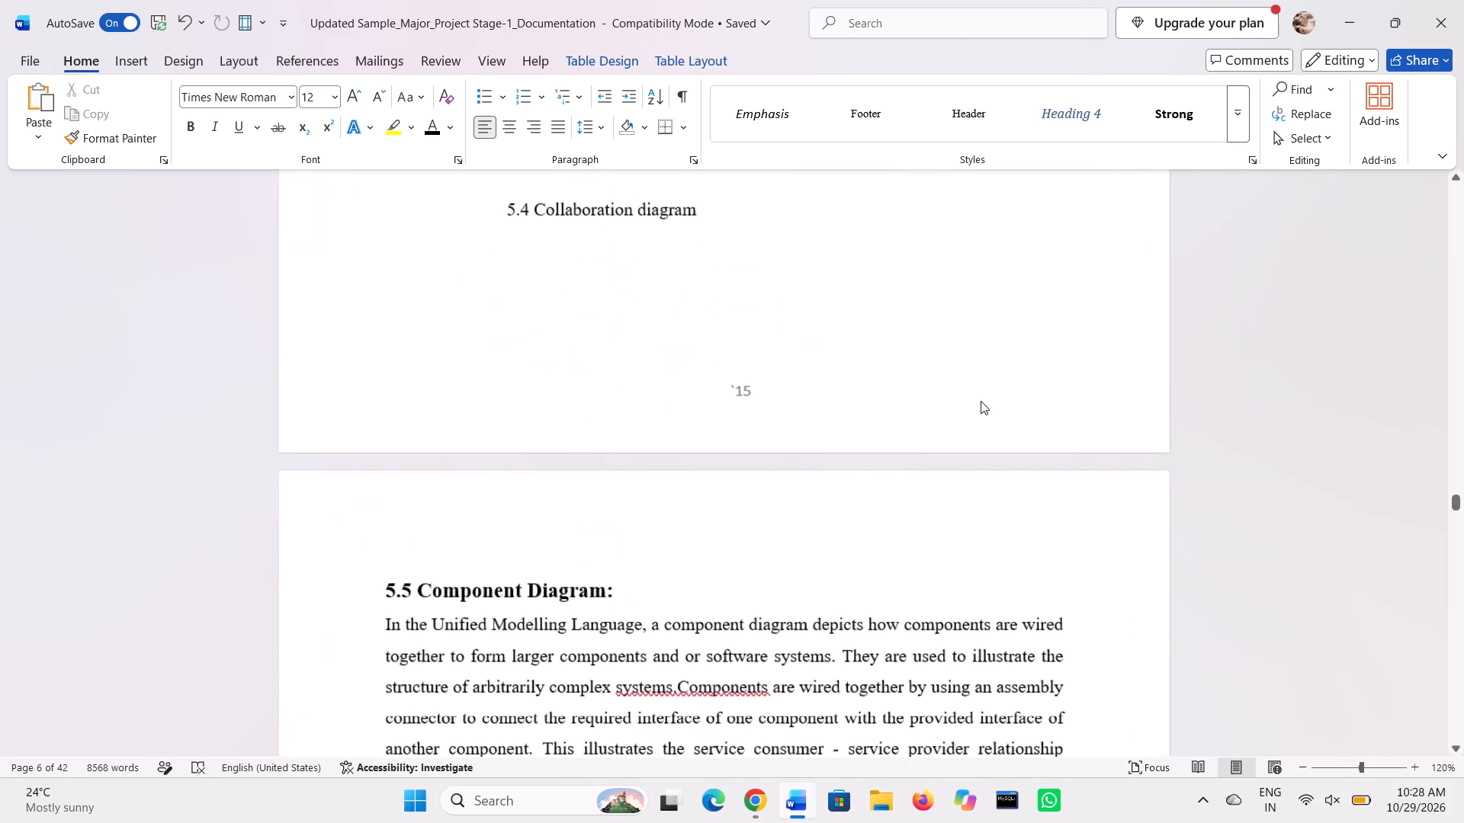
scroll(981, 401, "down", 2)
scroll(981, 401, "up", 4)
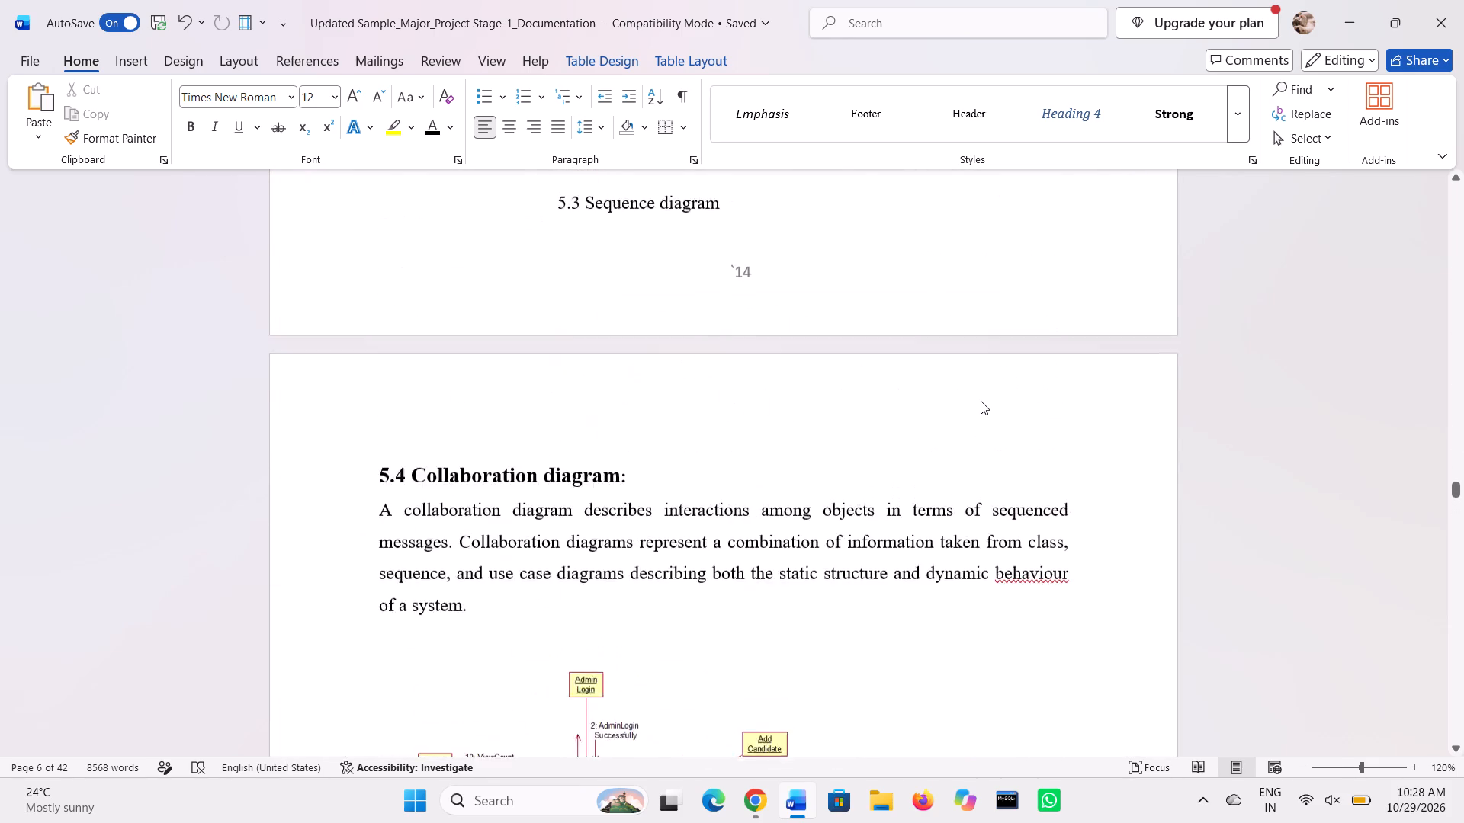
scroll(981, 401, "up", 1)
scroll(981, 401, "down", 1, "ctrl")
scroll(981, 401, "up", 3)
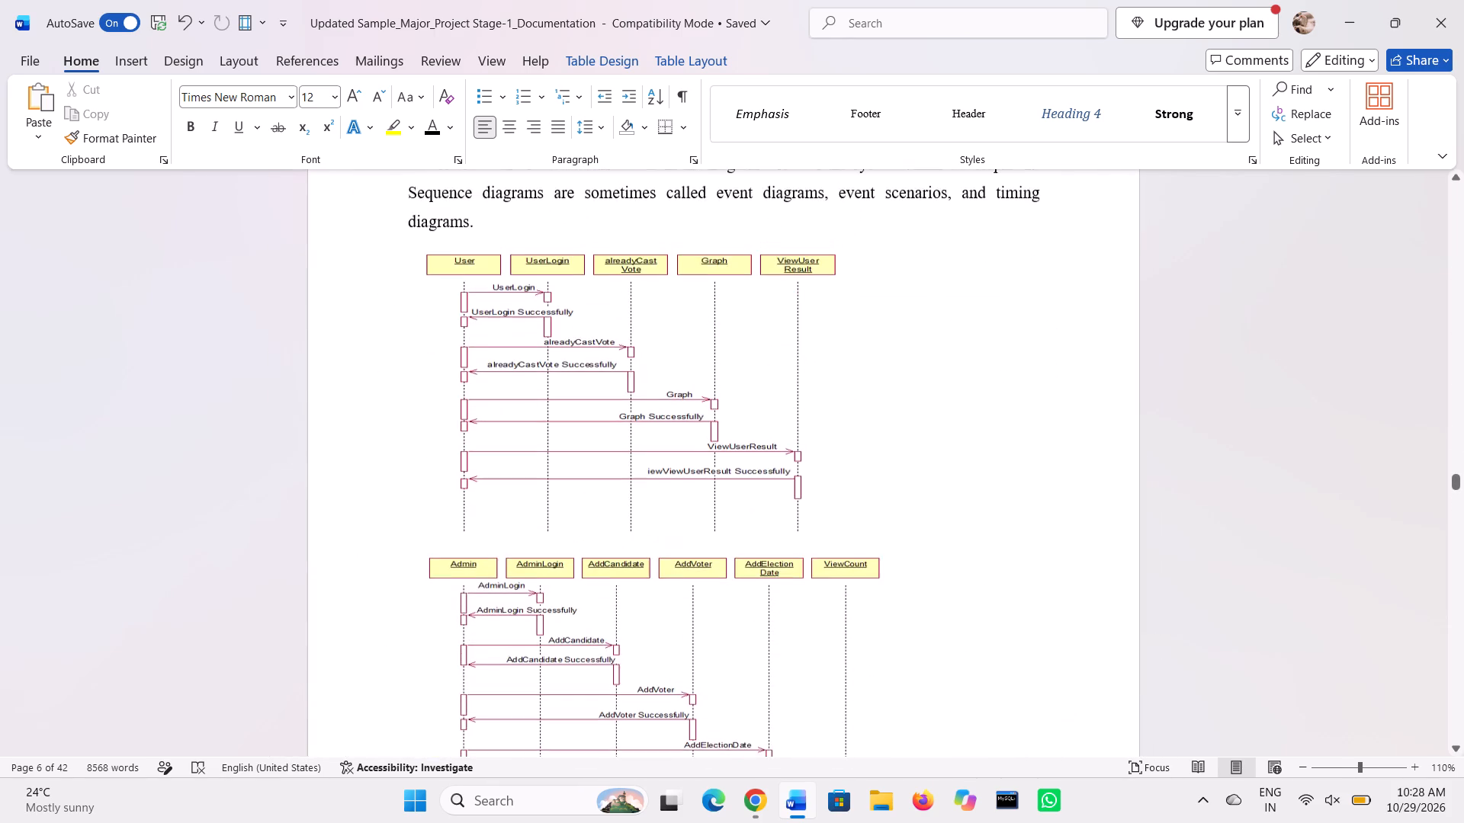
scroll(981, 401, "up", 2)
scroll(981, 401, "down", 2)
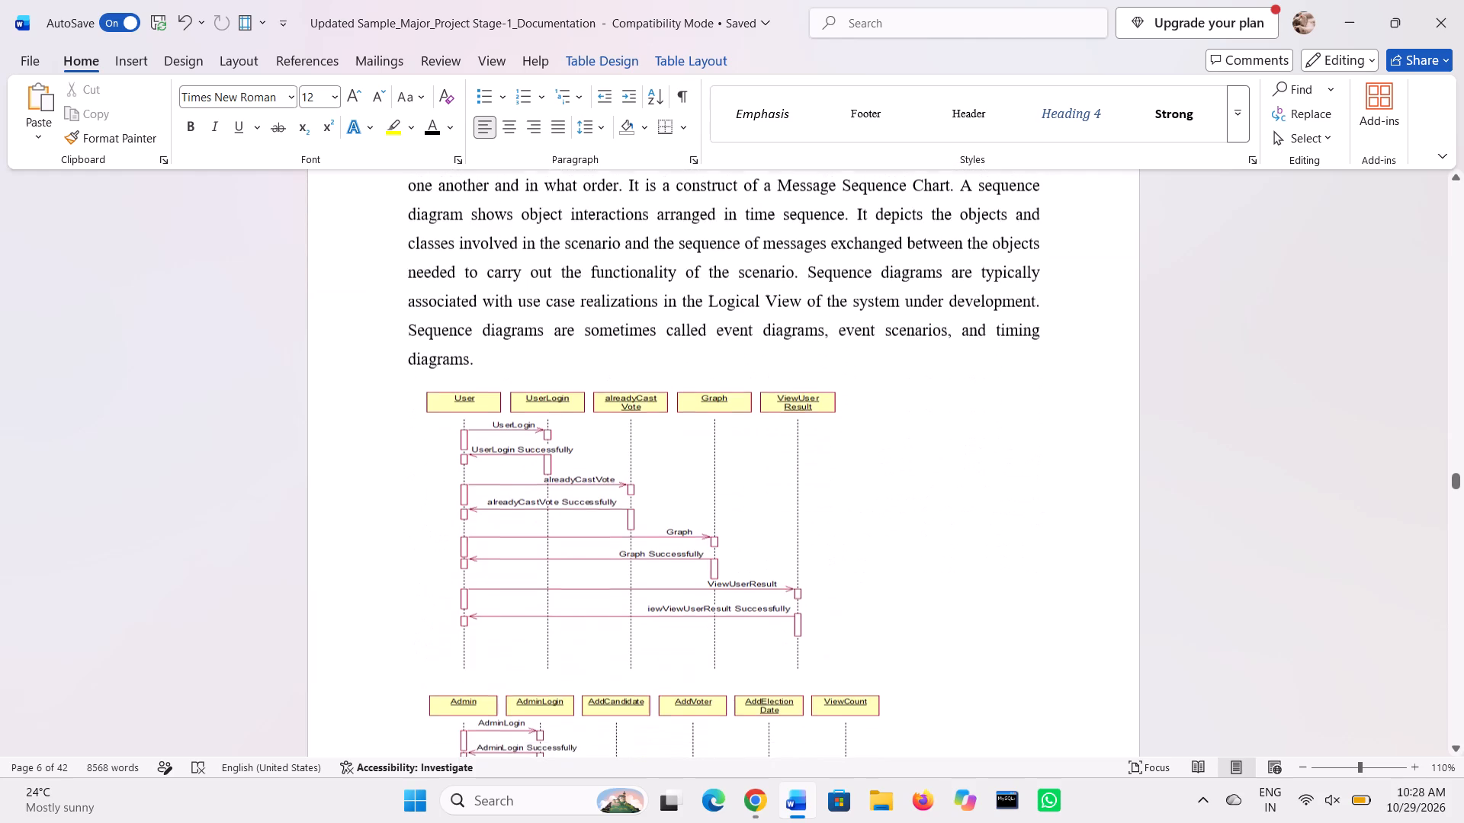
scroll(981, 401, "down", 4)
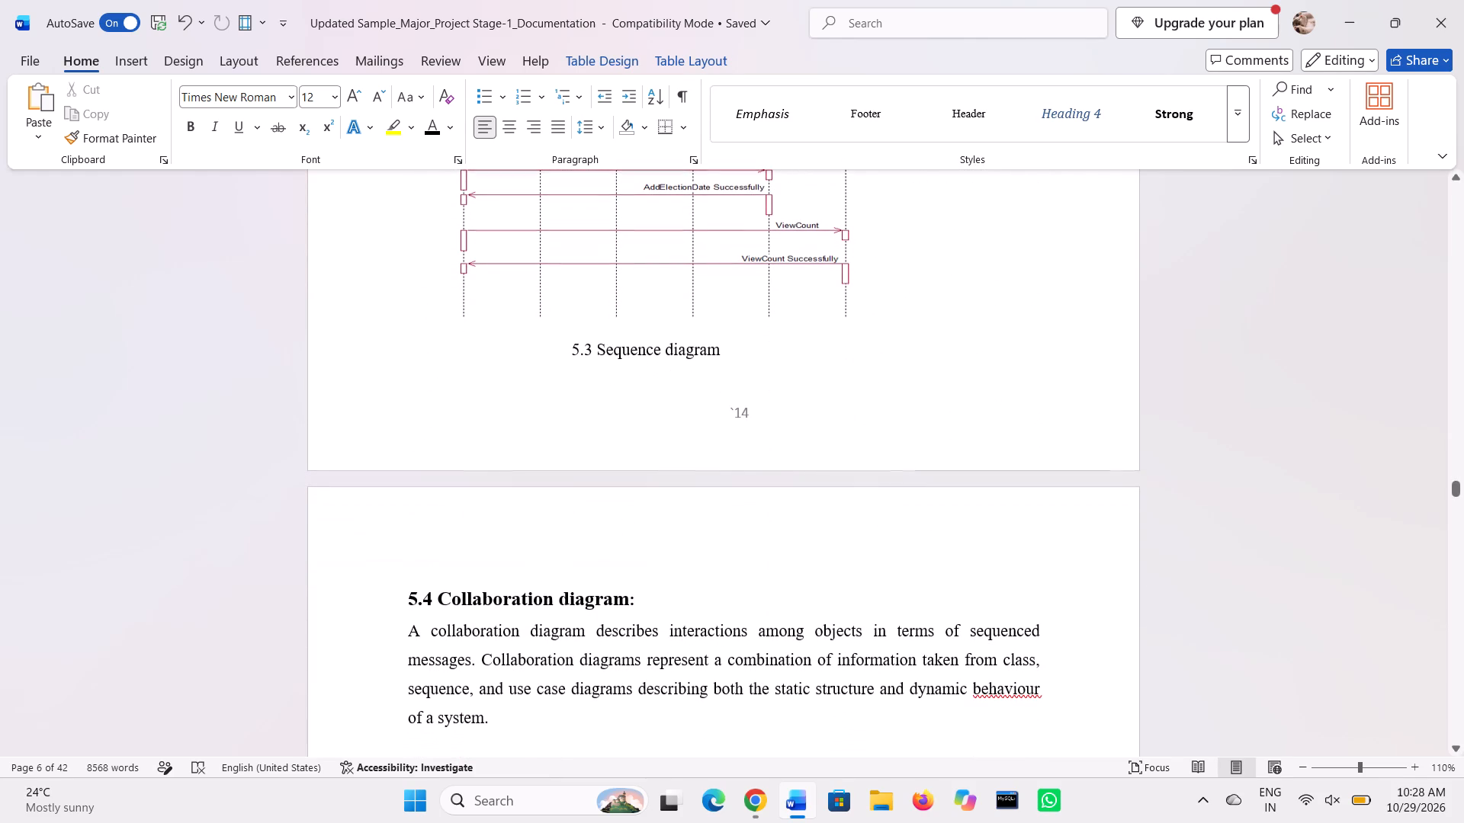
Copy the title text "Collaboration diagram" from the 5.4 section heading in the document body.
left_click_drag(441, 597, 471, 600)
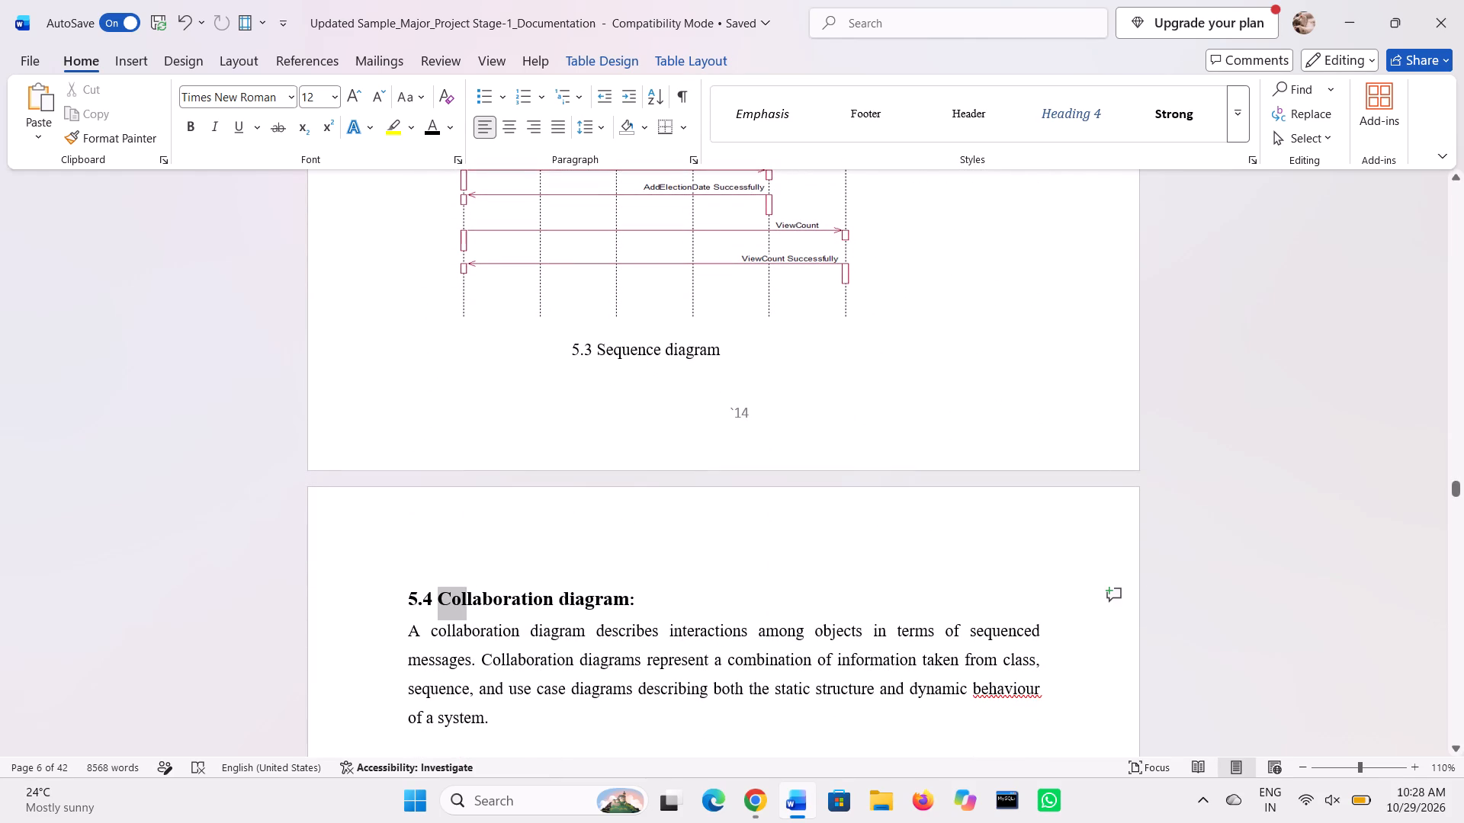
left_click_drag(471, 600, 618, 593)
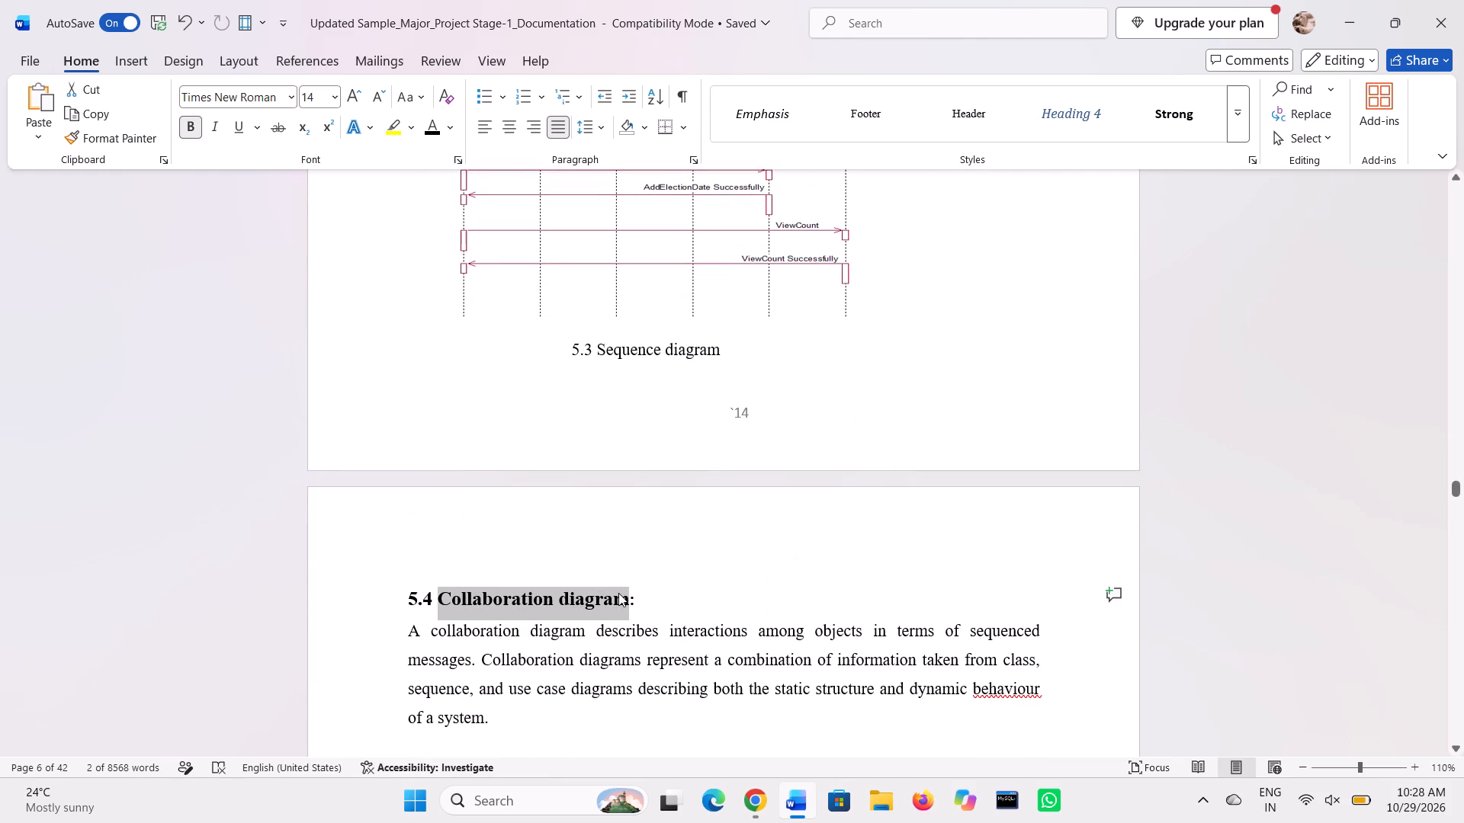
key("ctrl+c")
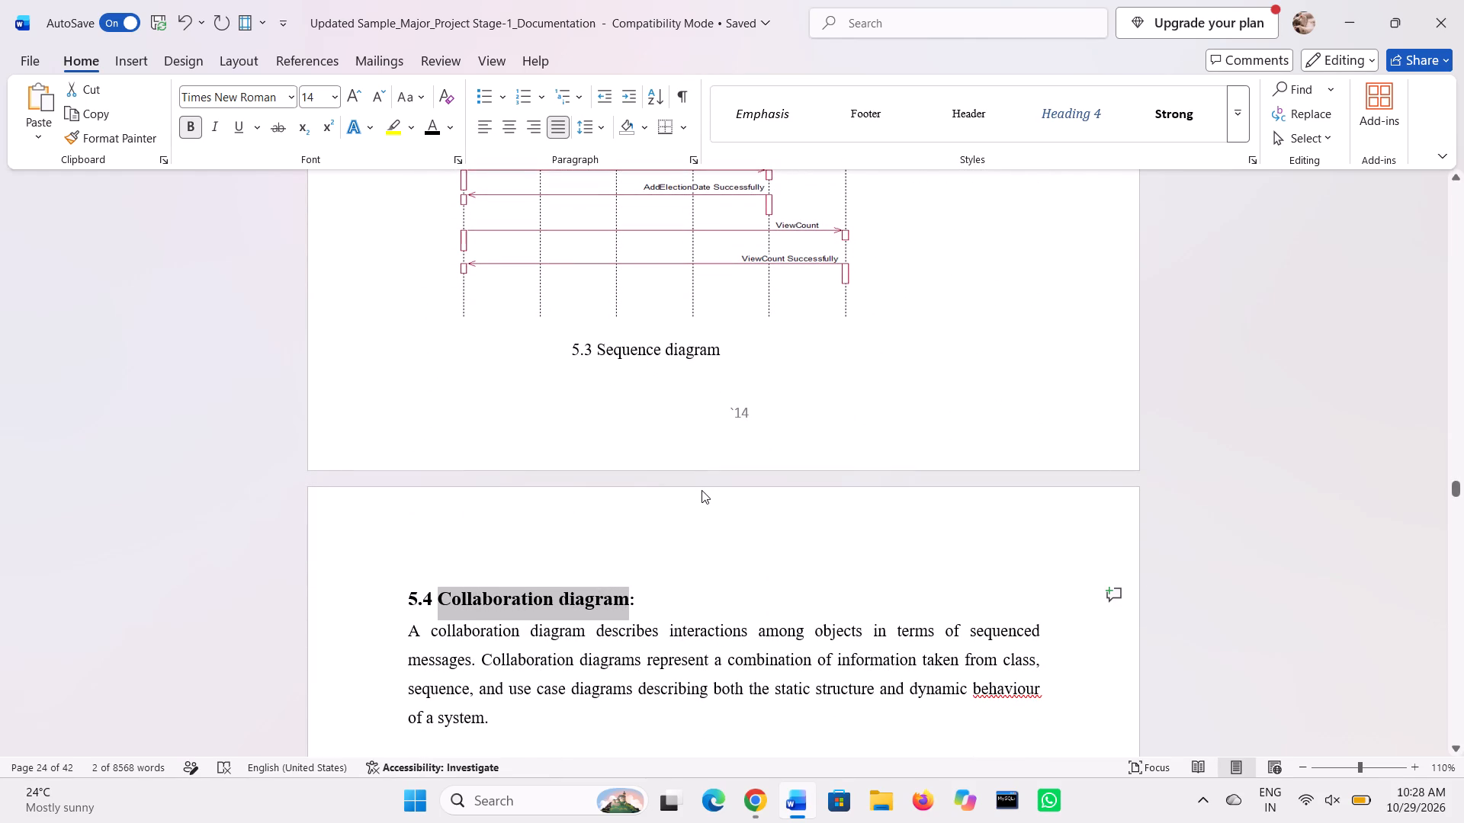
Set the page number of the "5.3 Sequence Diagram" entry in the contents table to 14.
scroll(701, 490, "up", 13)
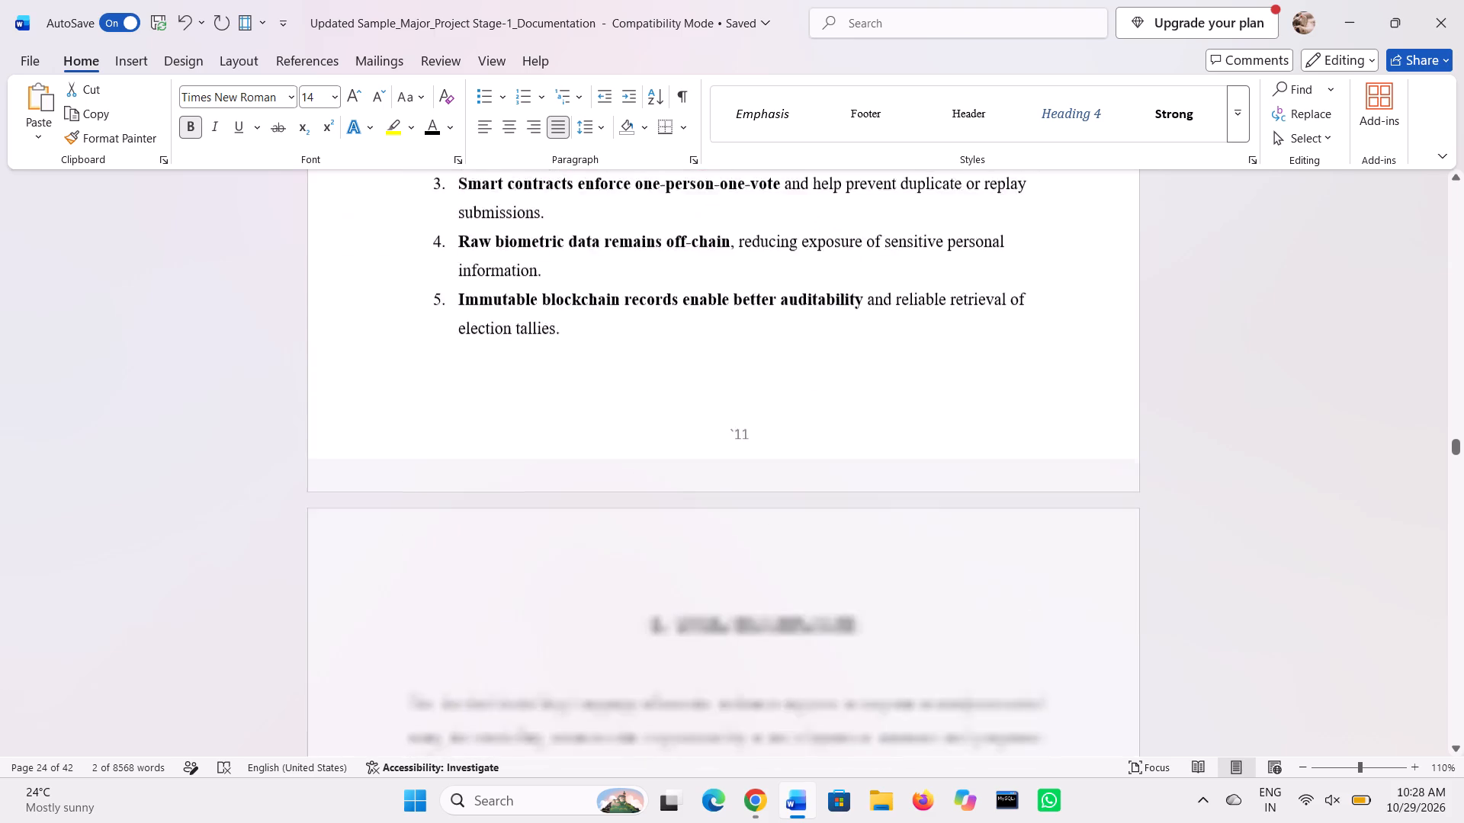
scroll(701, 490, "up", 15)
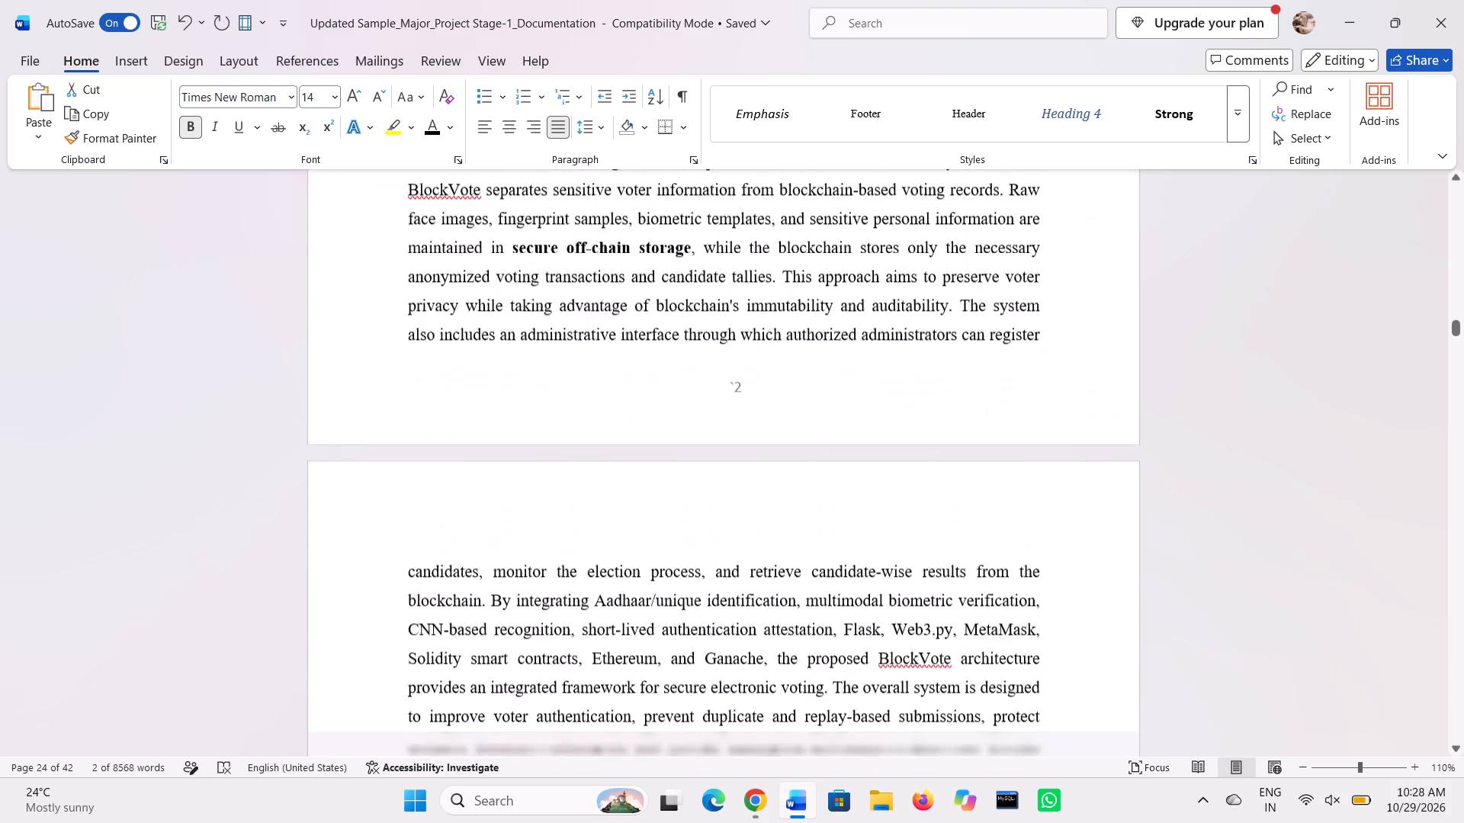
scroll(701, 490, "up", 4)
scroll(701, 490, "down", 1)
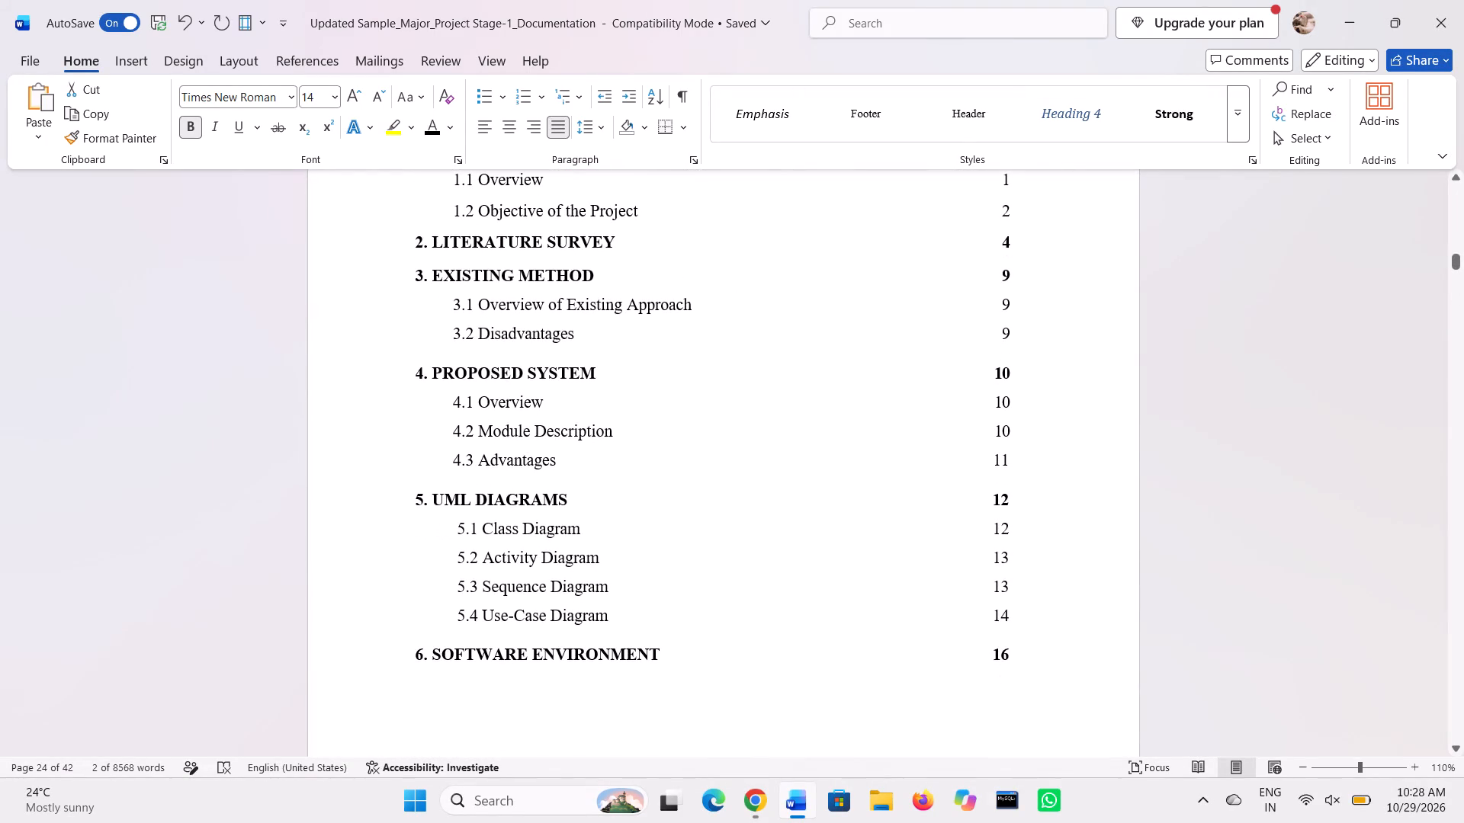
left_click(1010, 585)
key("BackSpace")
key("4")
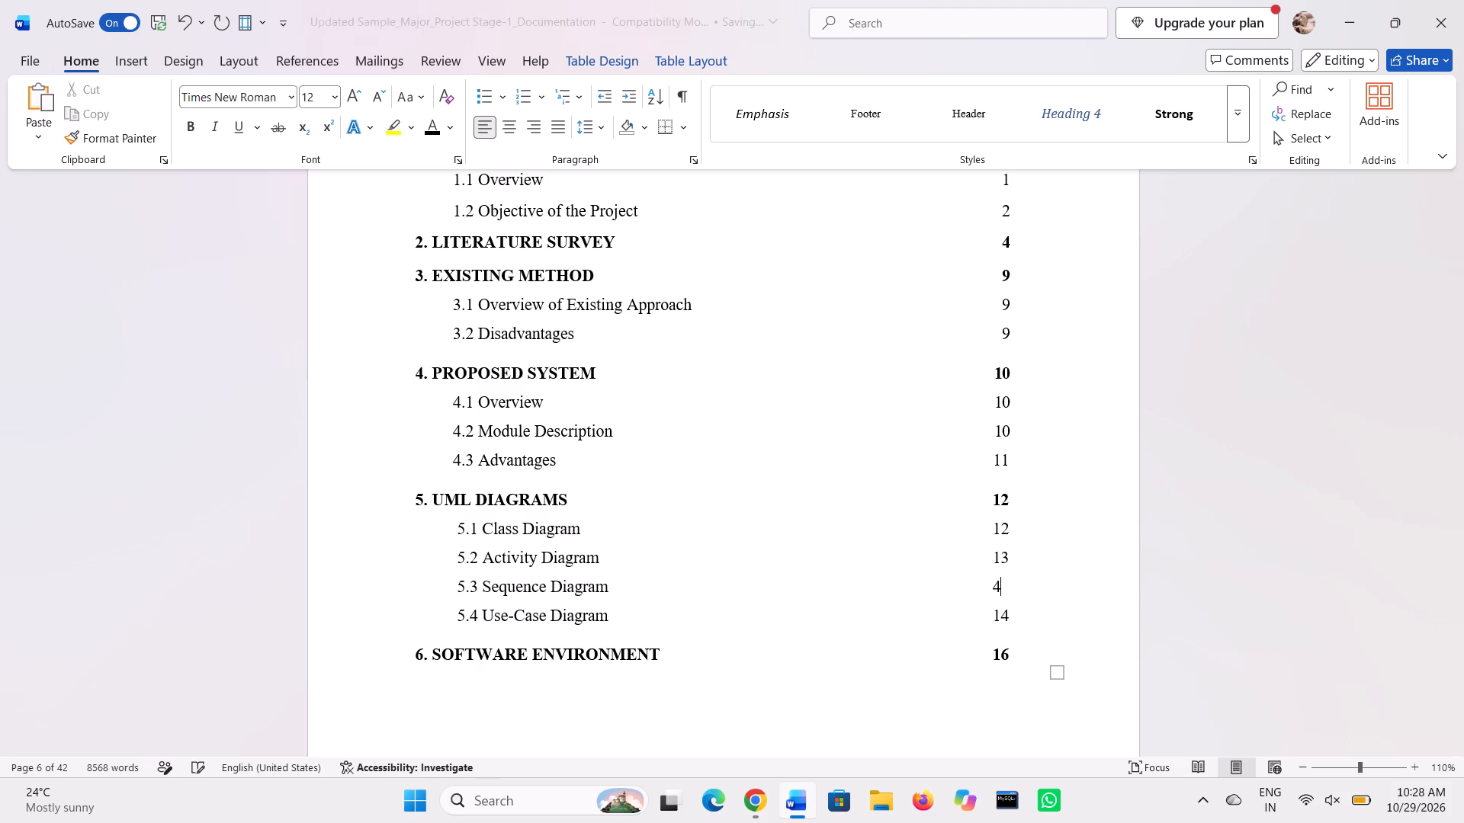
key("BackSpace")
type("14")
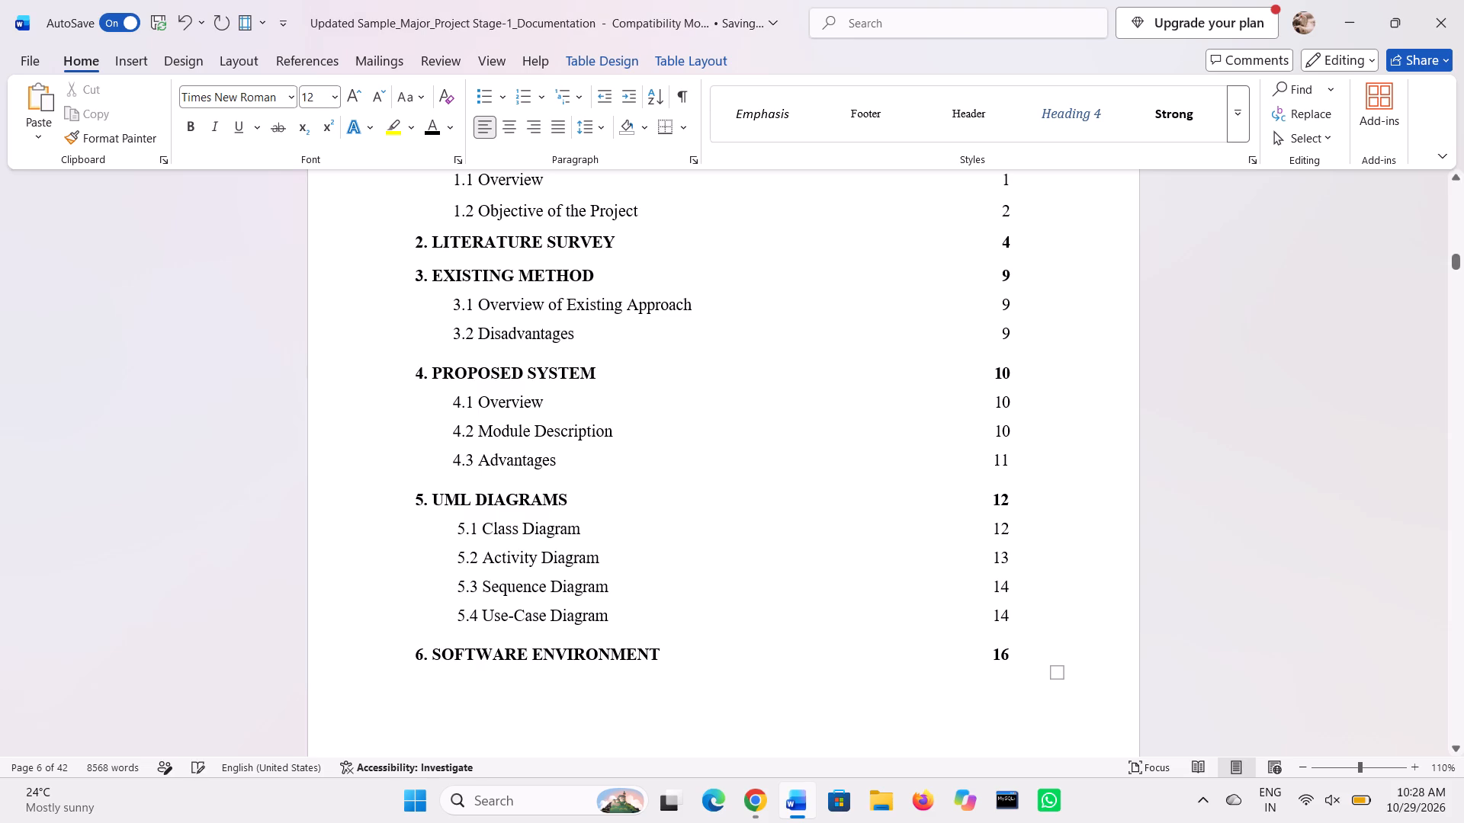
Replace the title "Use-Case Diagram" of entry 5.4 in the contents table with the copied "Collaboration diagram".
left_click_drag(484, 615, 608, 616)
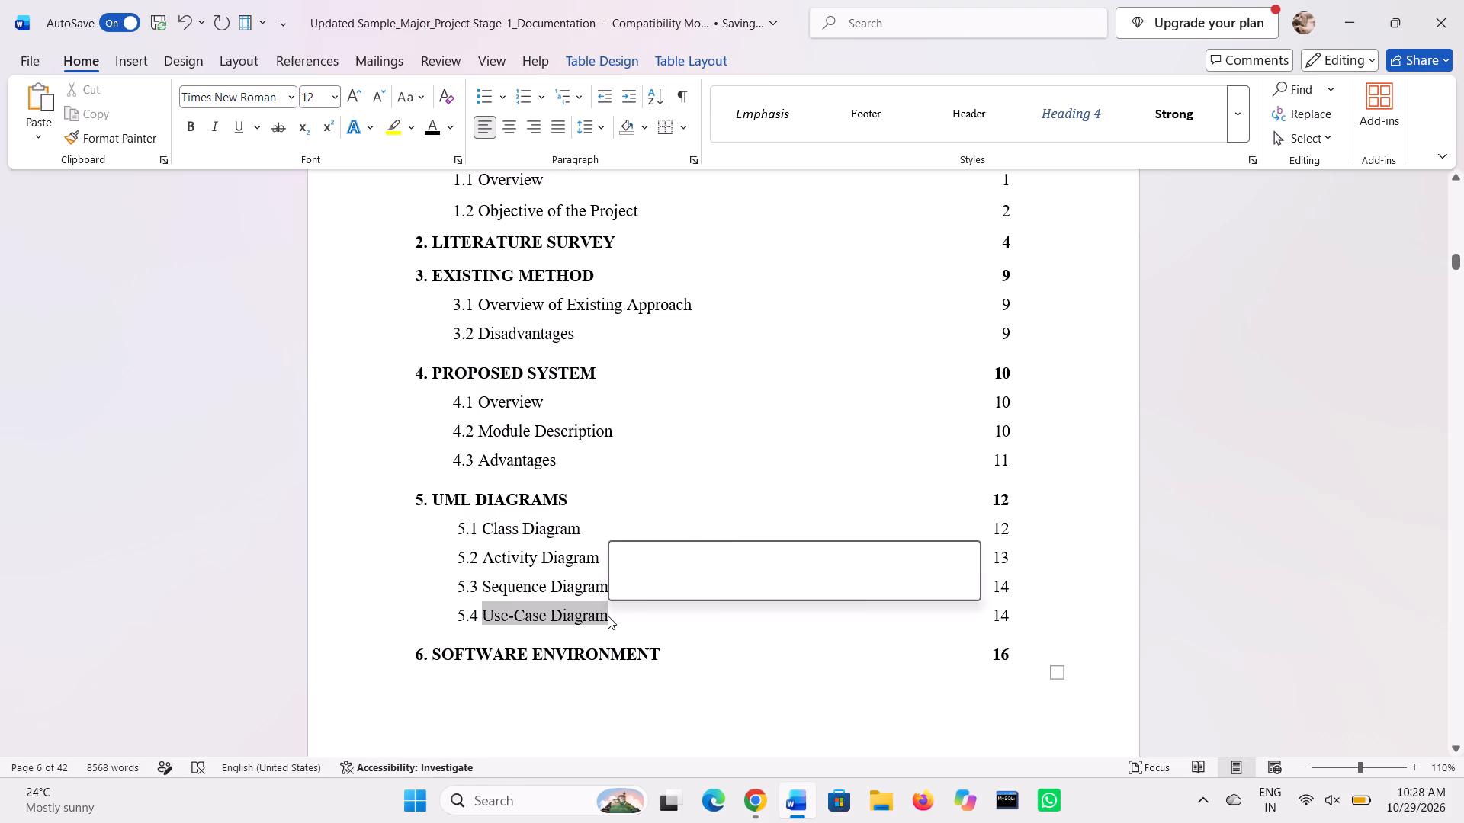
key("ctrl+v")
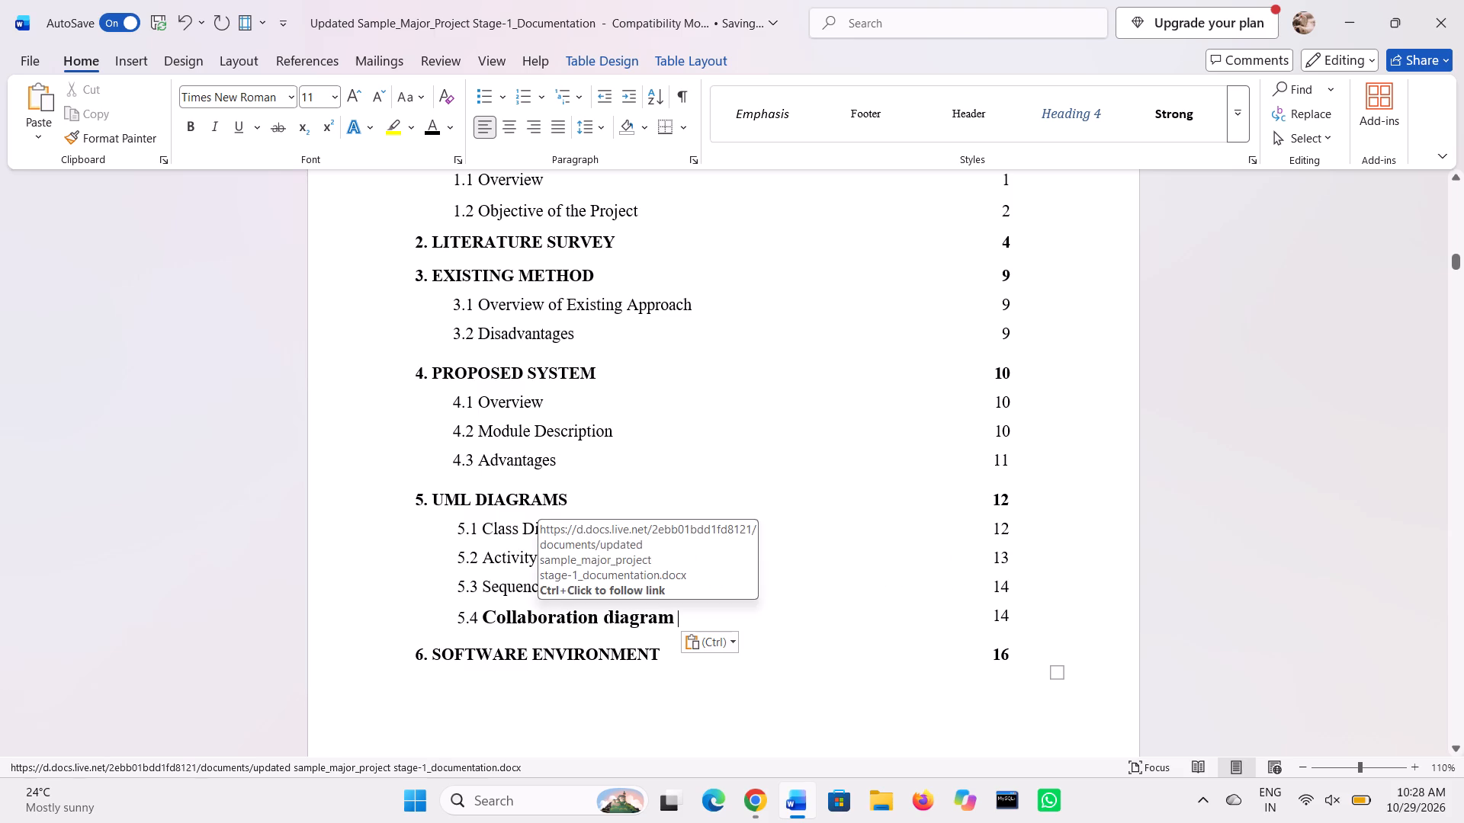
Remove bold from the "Collaboration diagram" title in the contents table and set its font size to 12.
left_click_drag(488, 620, 677, 629)
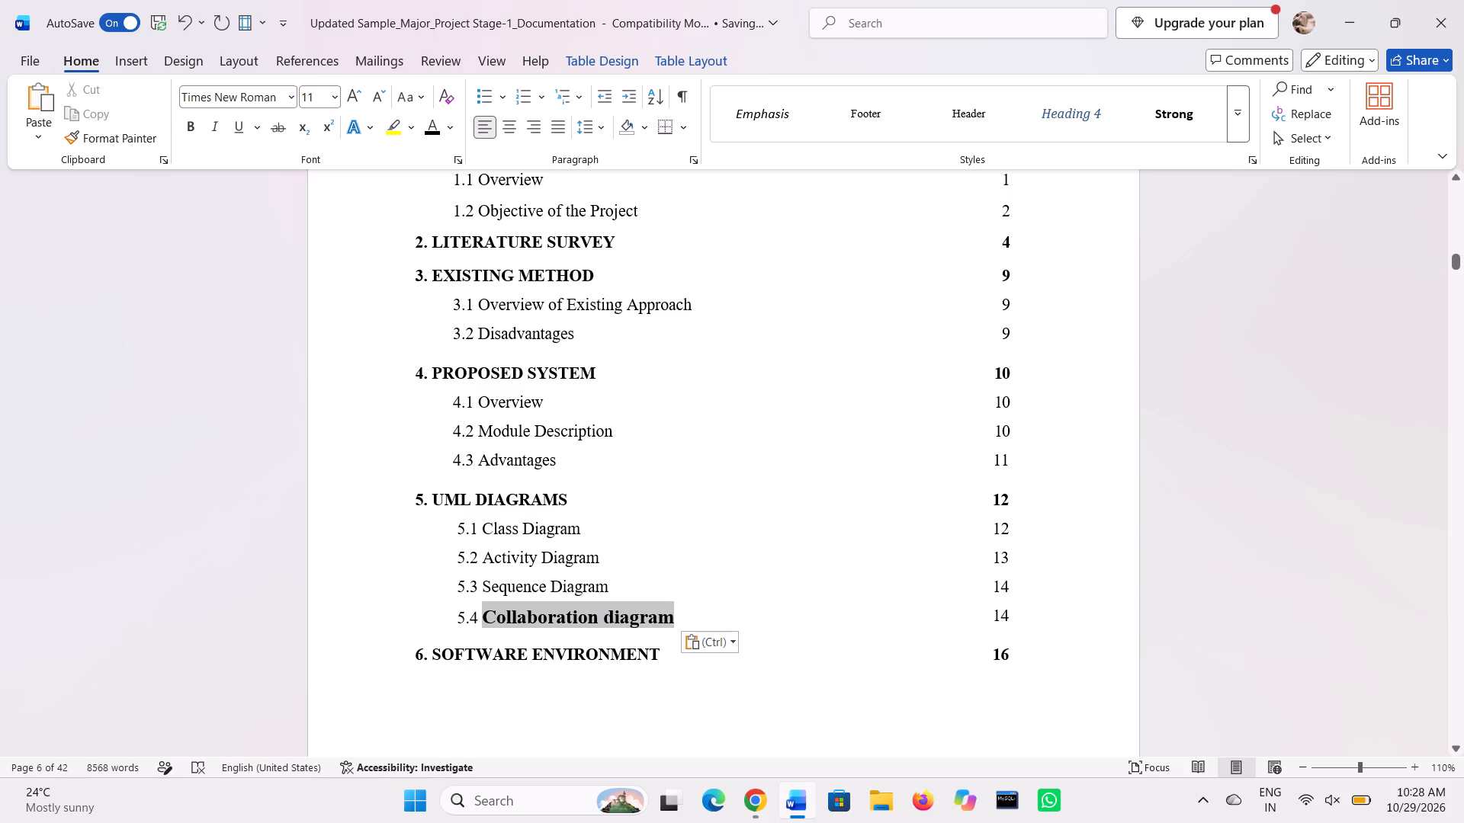
left_click_drag(677, 629, 685, 629)
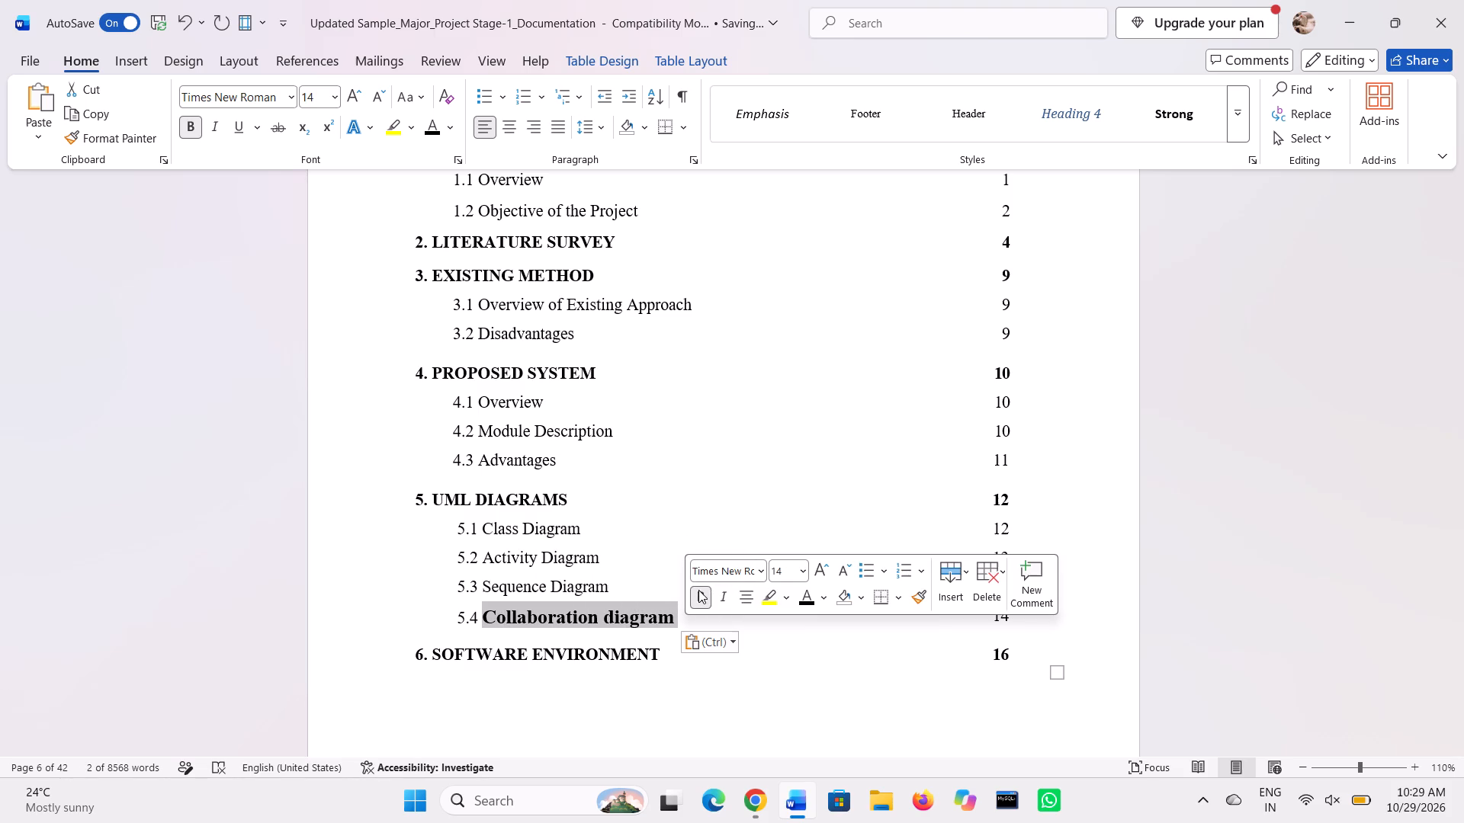
left_click(698, 590)
left_click(775, 572)
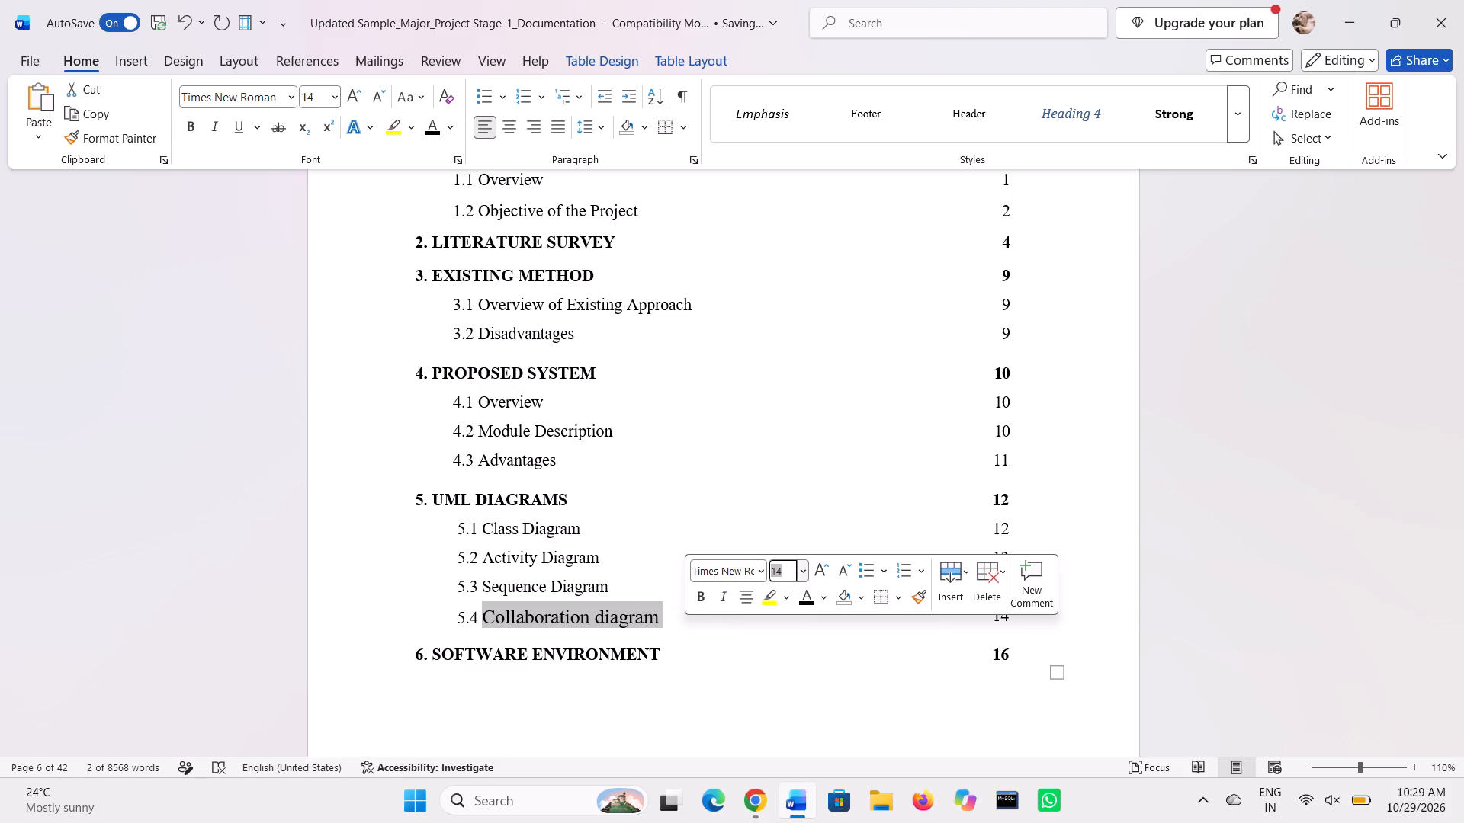
type("12")
key("Return")
left_click(759, 543)
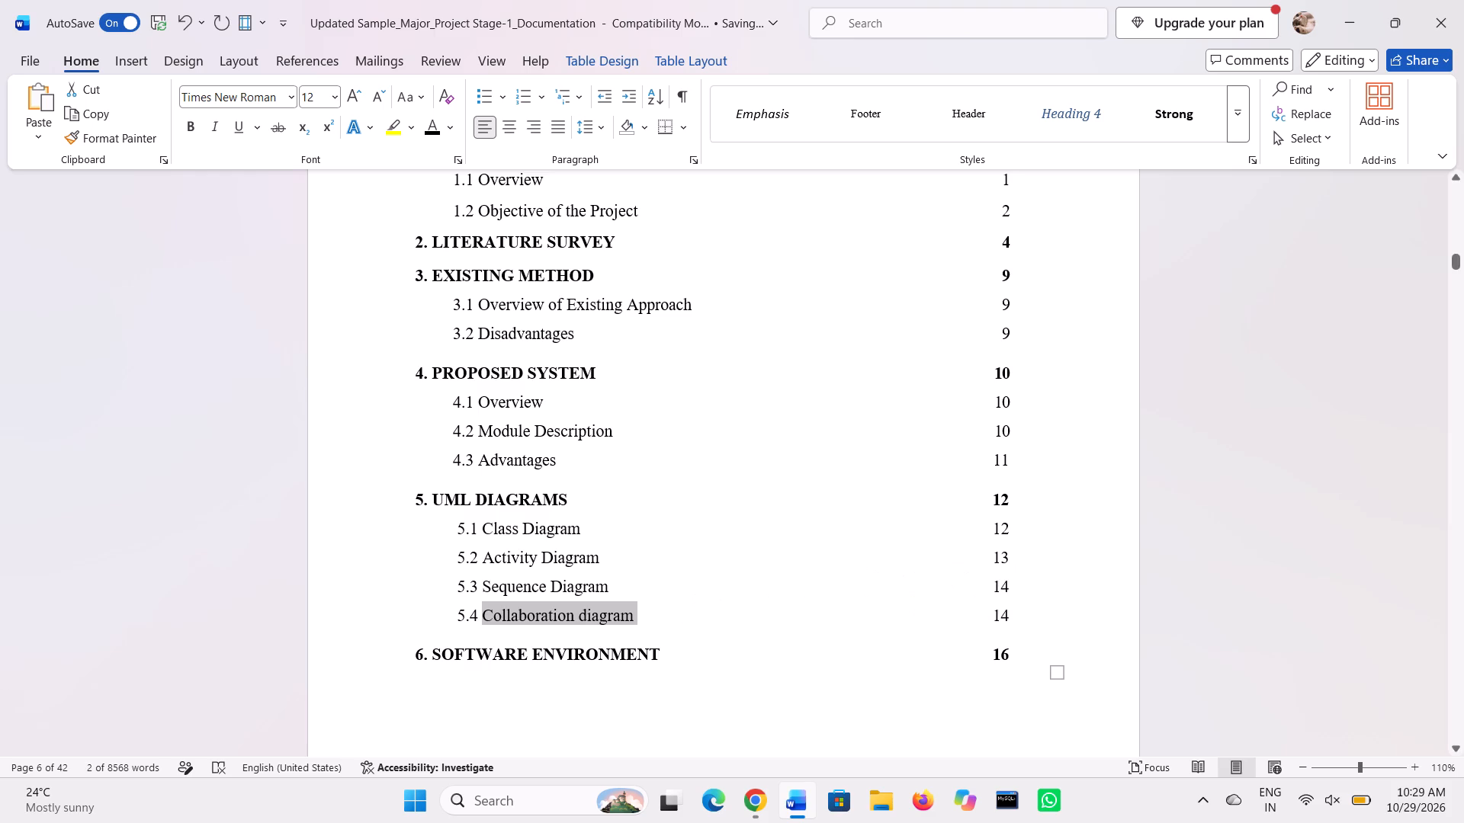
Set the page number of the "5.4 Collaboration diagram" entry in the contents table to 15.
scroll(730, 508, "up", 5)
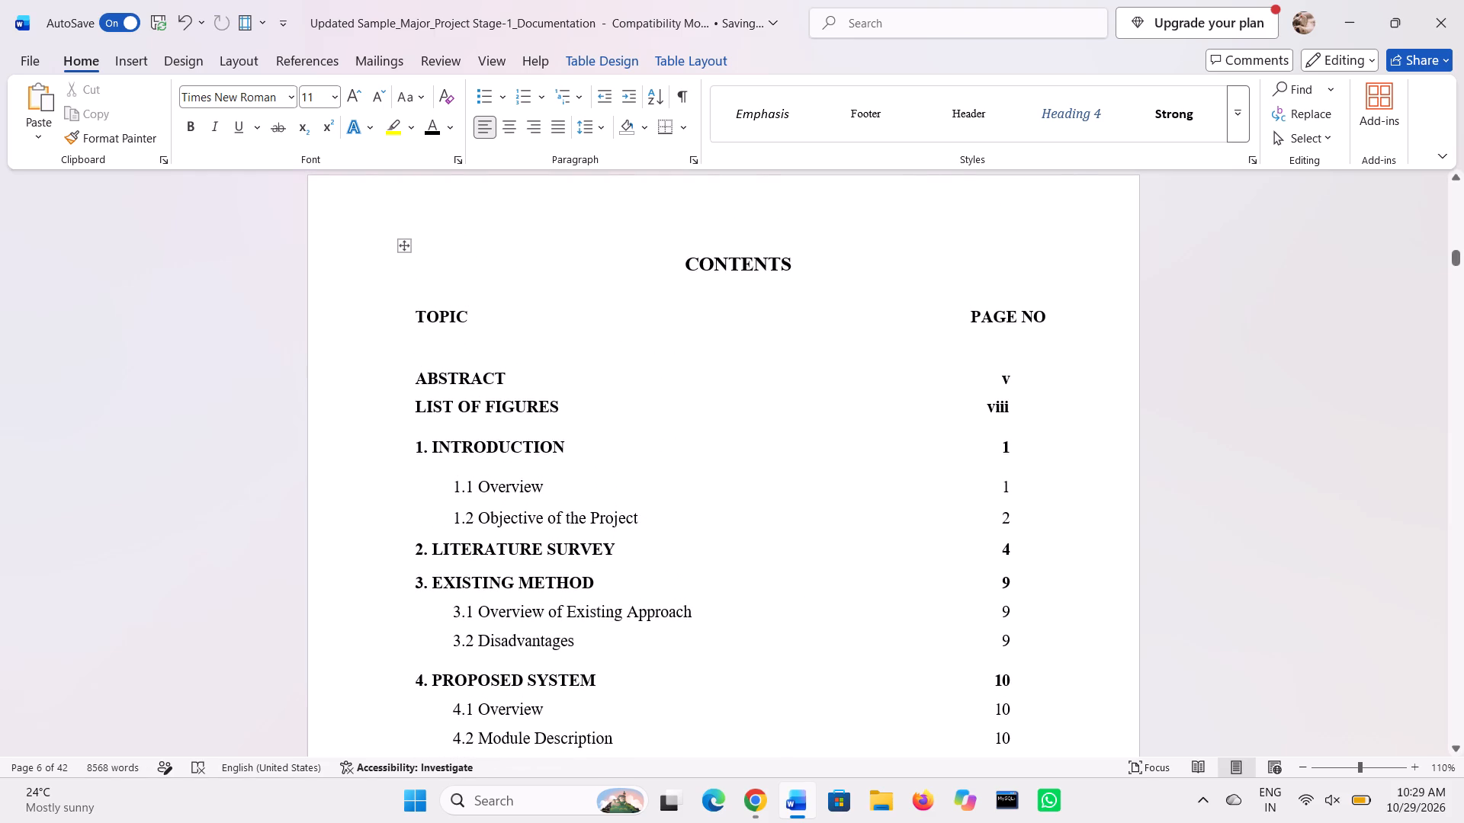
scroll(730, 508, "down", 2)
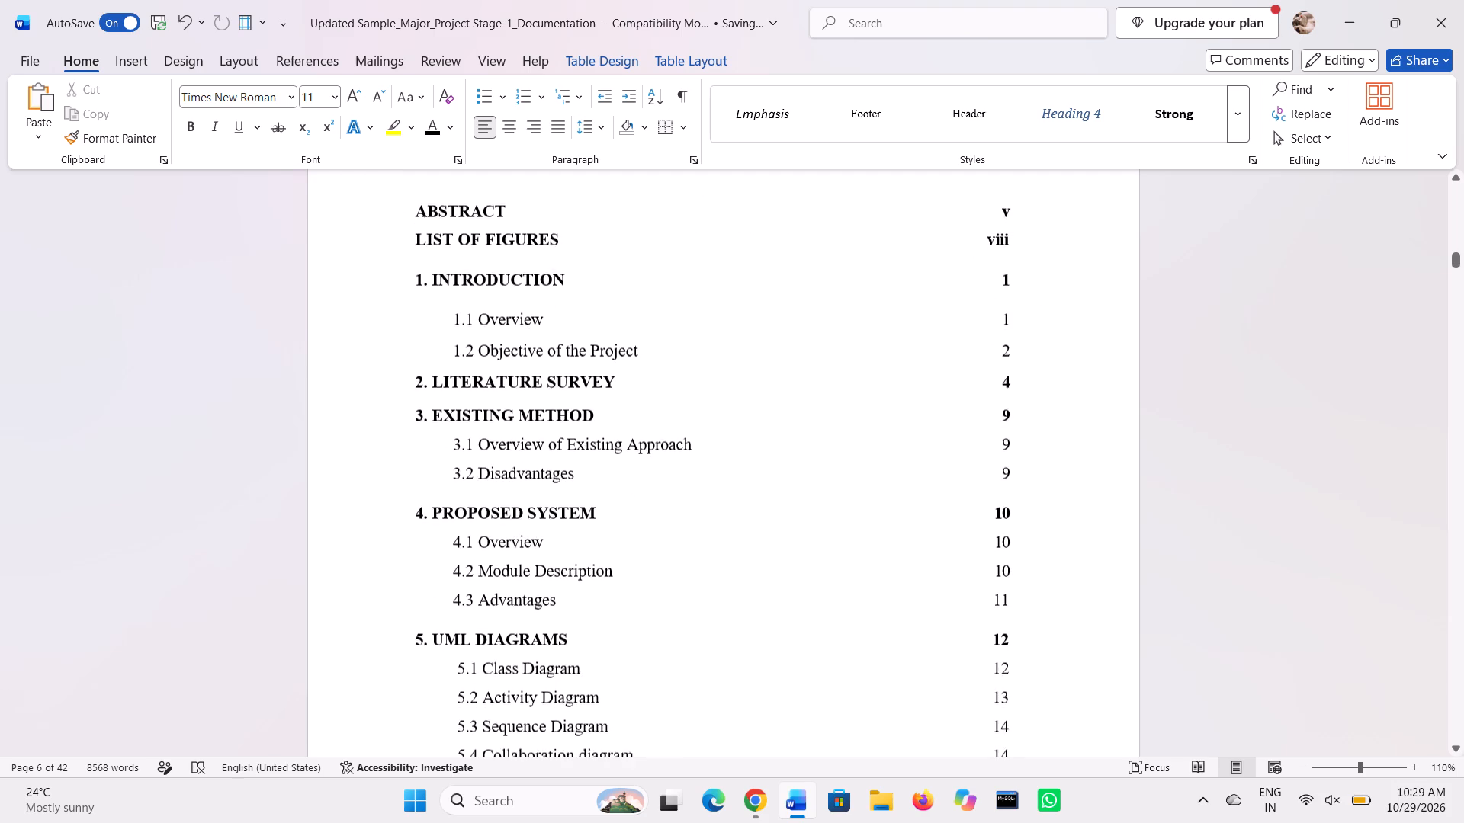
scroll(730, 508, "down", 2)
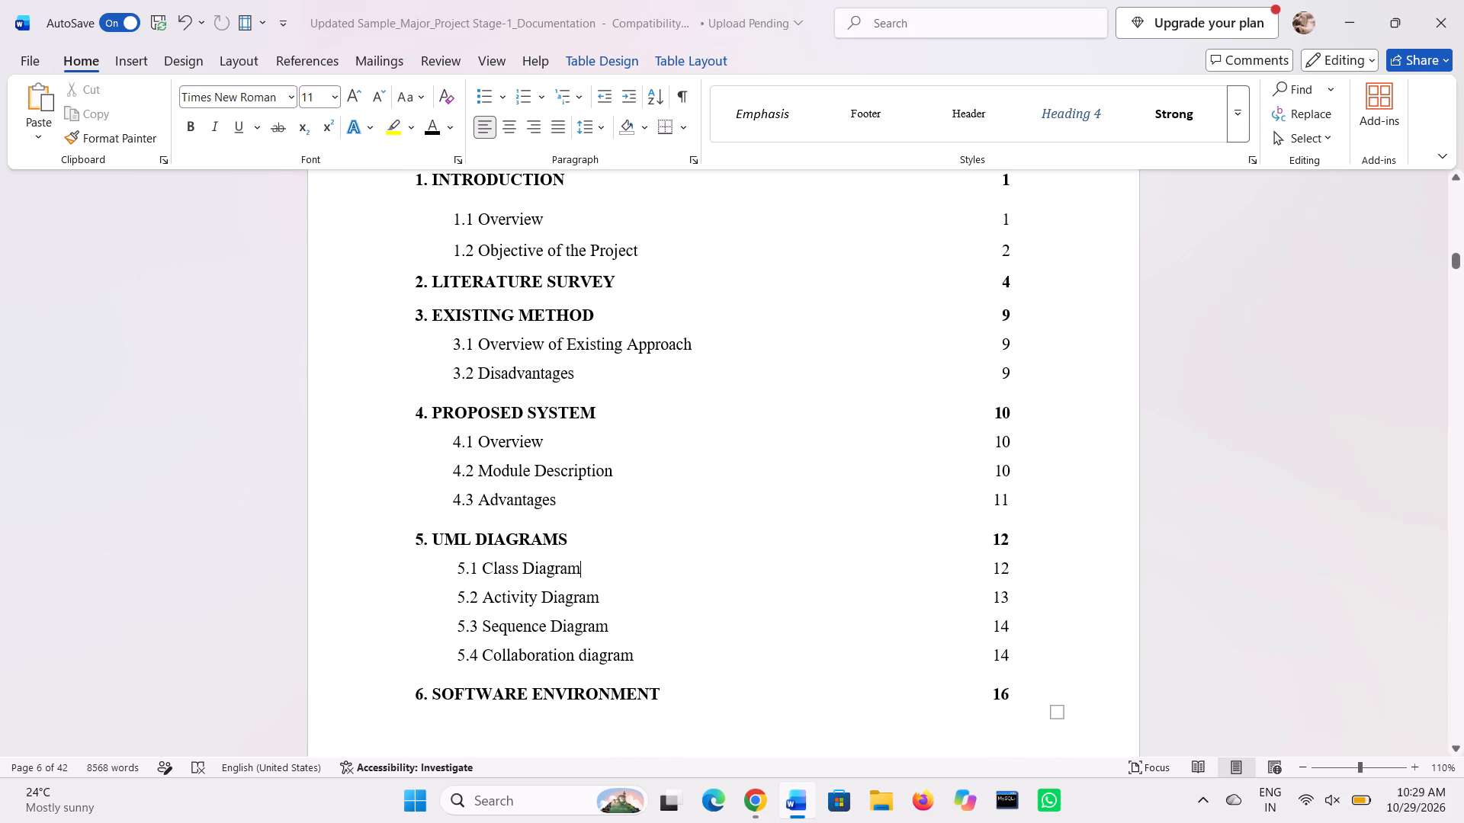
left_click(1008, 648)
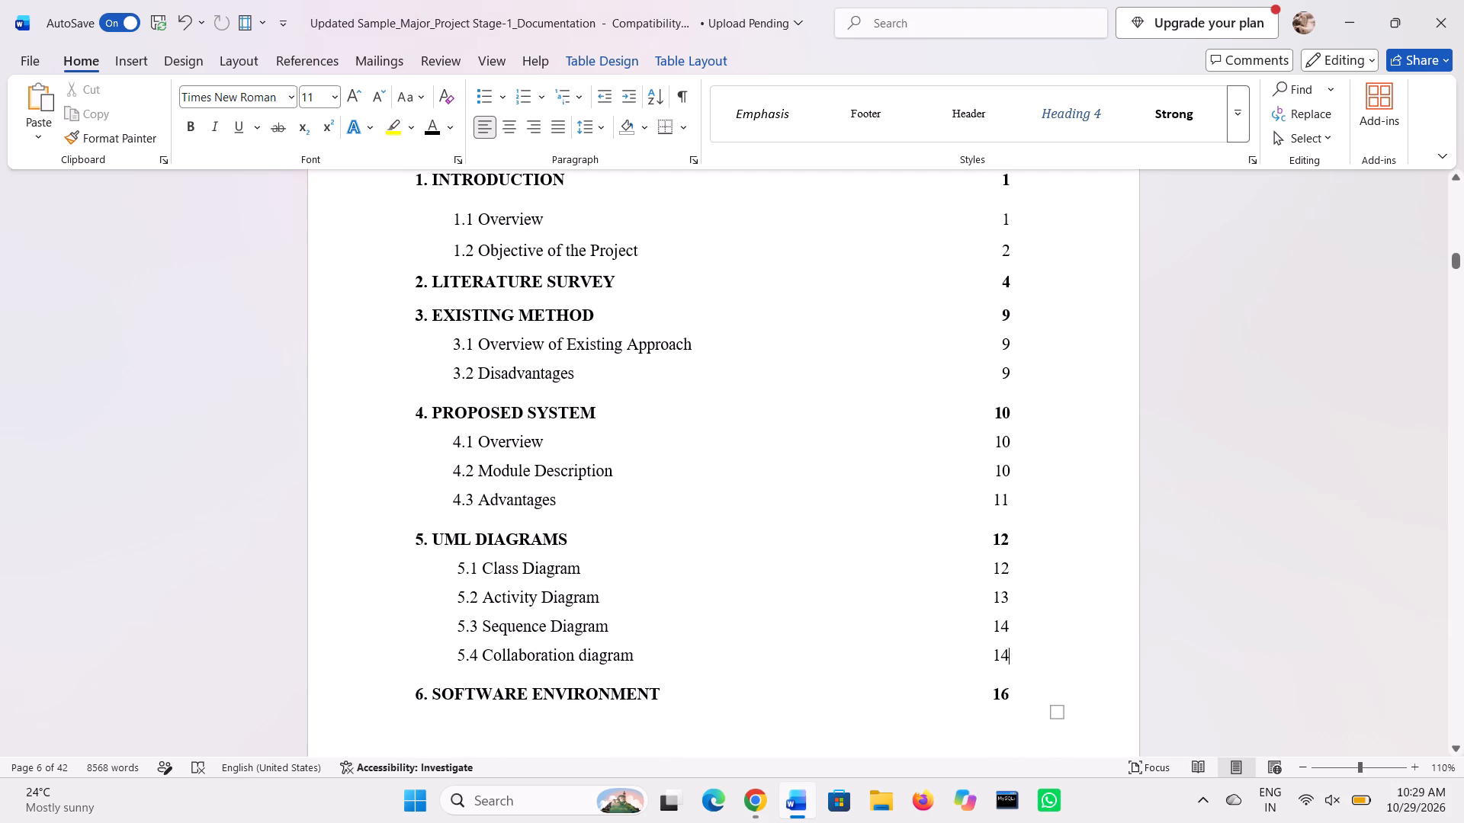
key("BackSpace")
key("5")
key("BackSpace")
type("13")
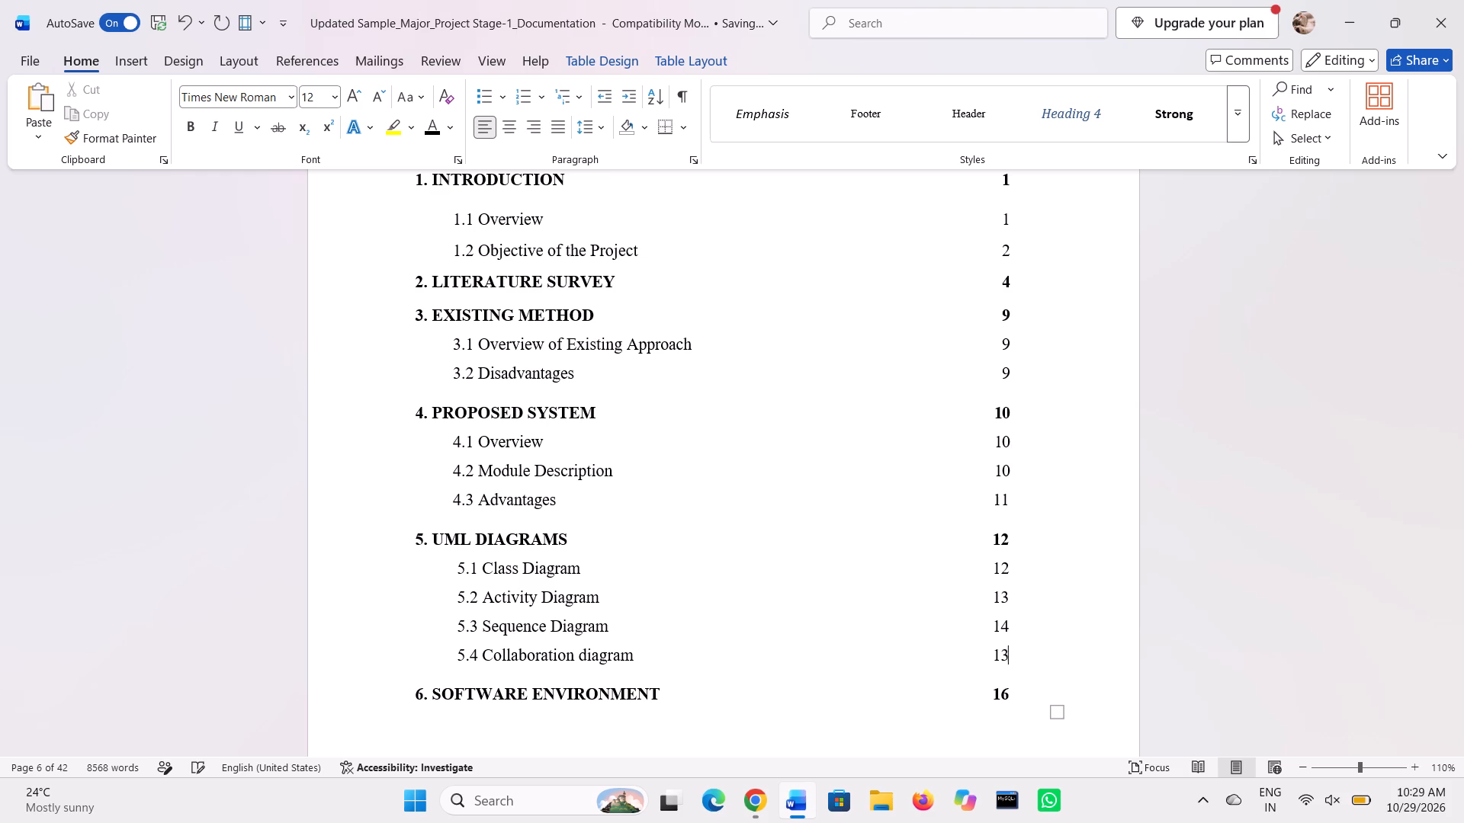
key("BackSpace")
key("5")
scroll(980, 636, "down", 1)
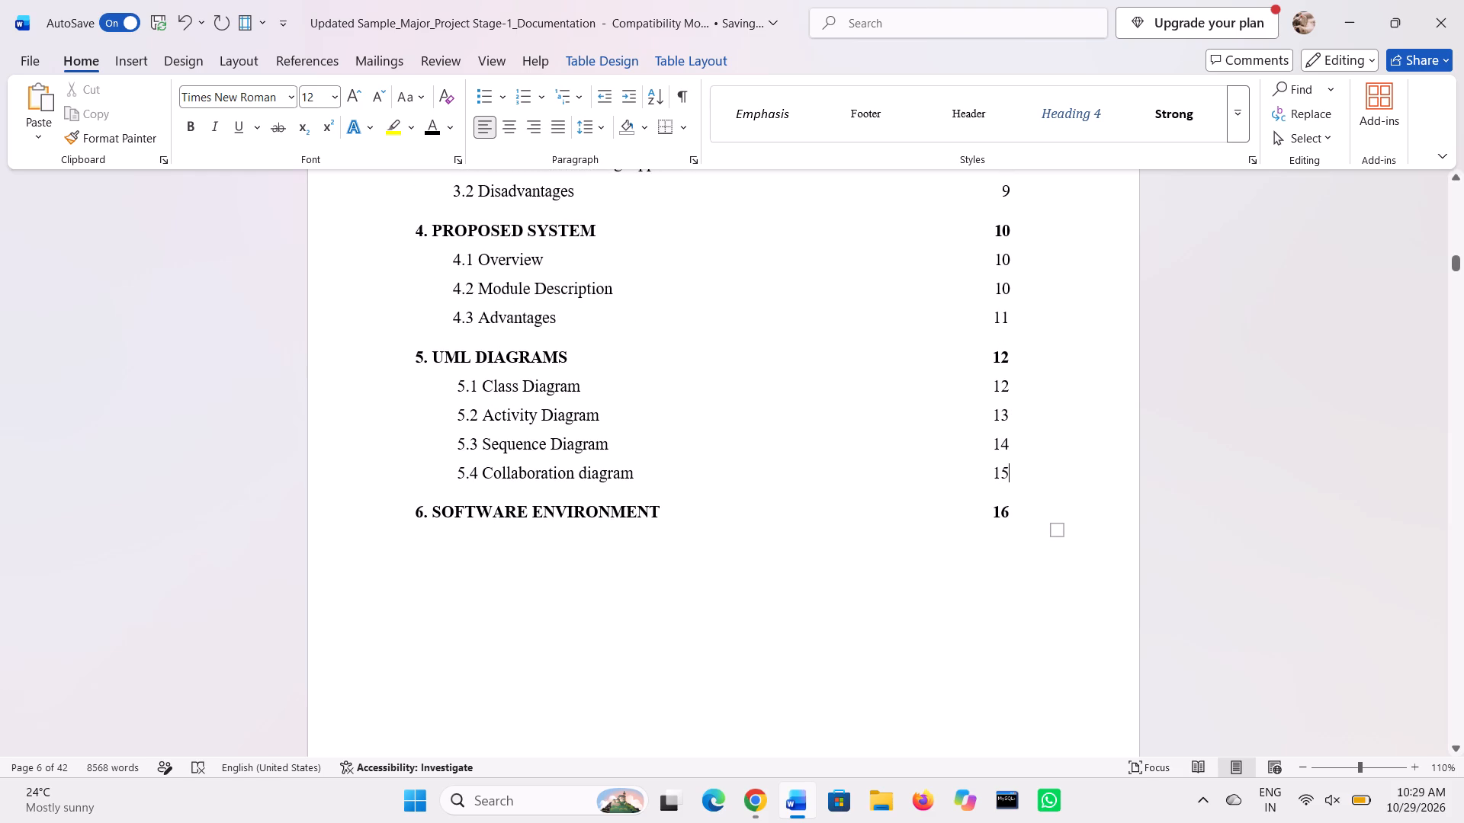